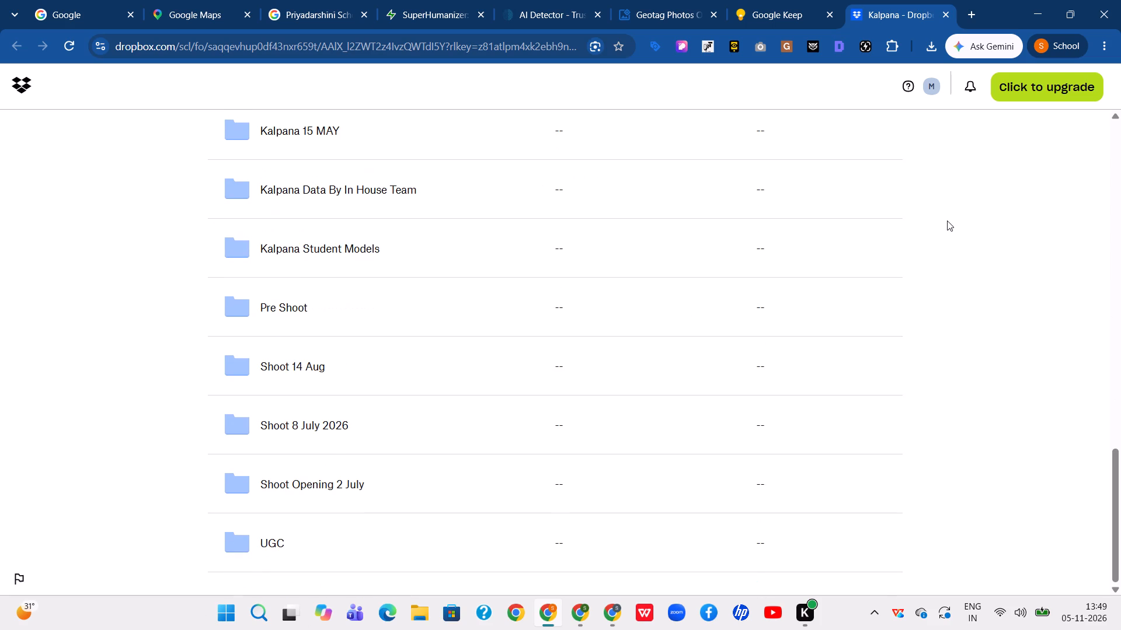
left_click(314, 434)
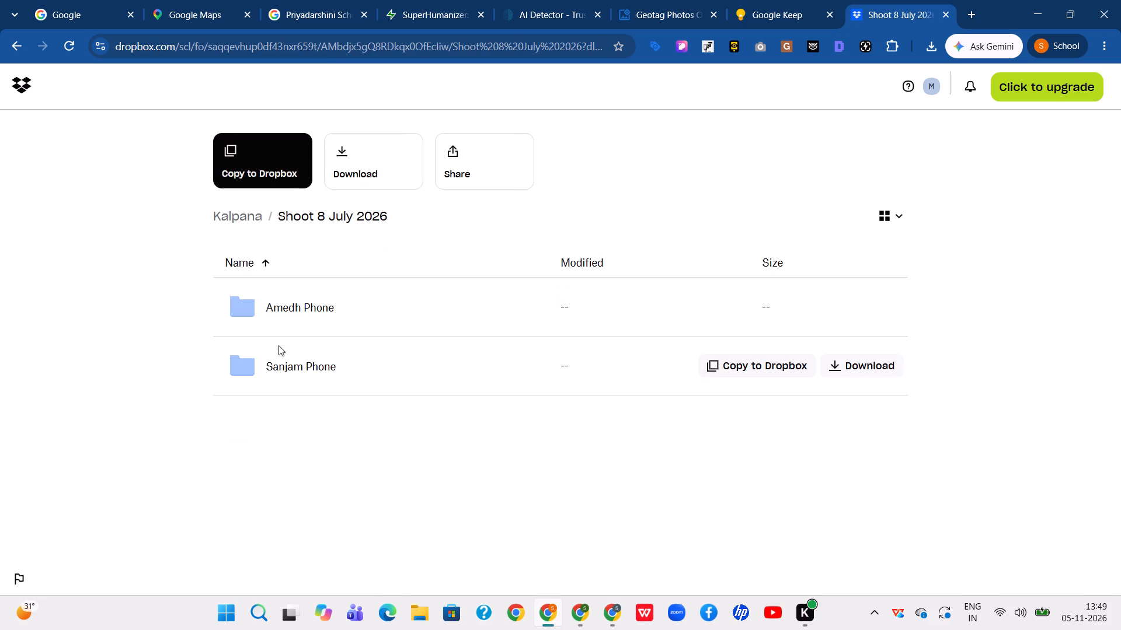
Look through the photos and videos in the "Amedh Phone" folder, and return to "Shoot 8 July 2026".
left_click(306, 312)
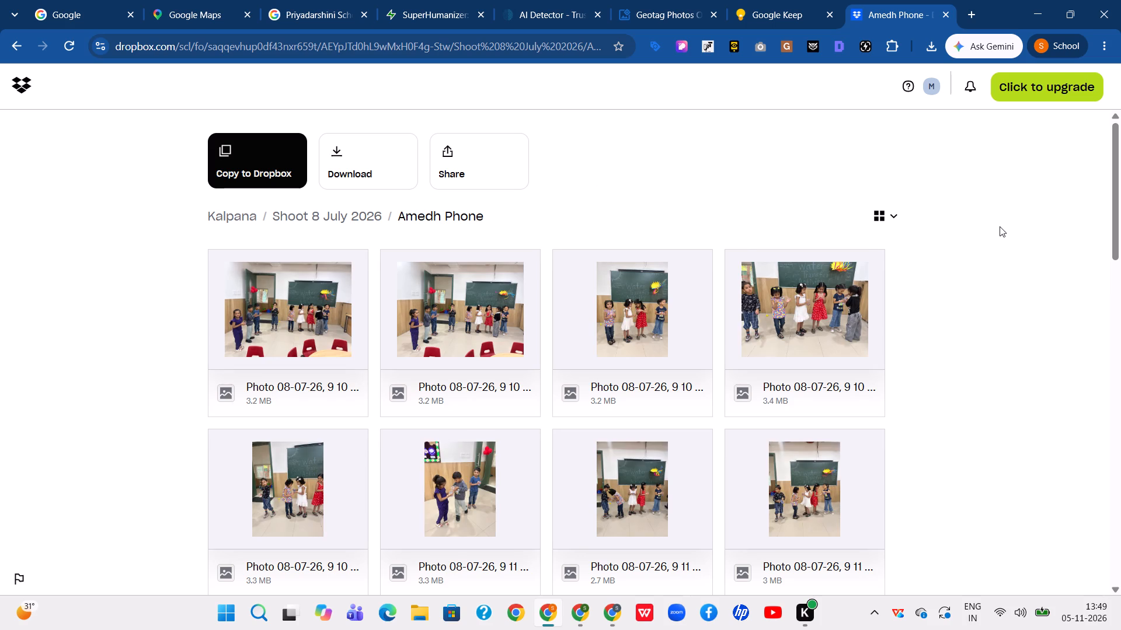
left_click(1000, 226)
key("Page_Down")
key("Page_Down")
key("Page_Down")
key("Page_Down")
key("Page_Down")
key("Page_Down")
key("Page_Down")
key("Page_Down")
key("Page_Down")
key("Page_Down")
key("Page_Down")
key("Page_Down")
key("Page_Down")
key("Page_Down")
key("Page_Down")
key("Page_Down")
key("Page_Down")
key("Page_Down")
key("Page_Down")
key("Page_Down")
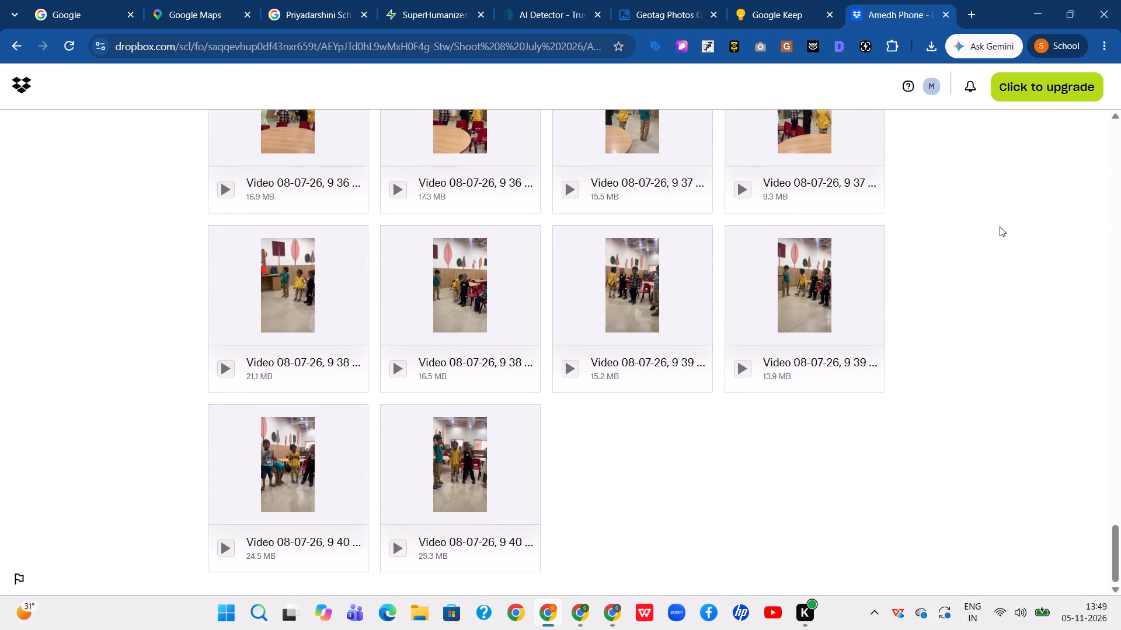
scroll(1000, 226, "right", 7)
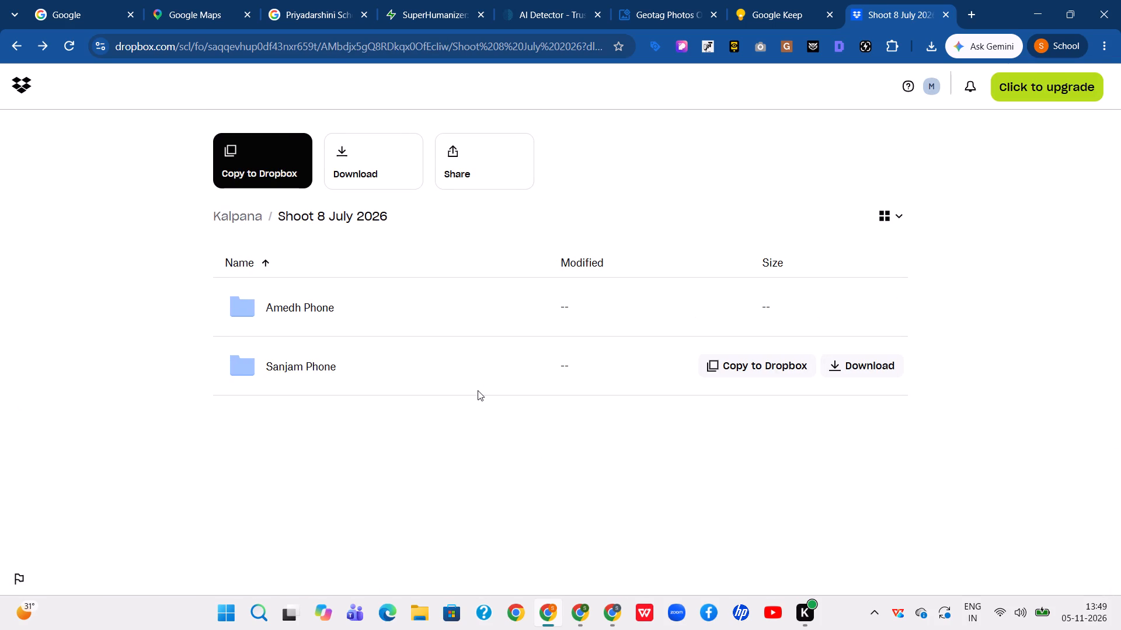
Open the "Sanjam Phone" folder and examine its group photos up to the first videos.
left_click(414, 353)
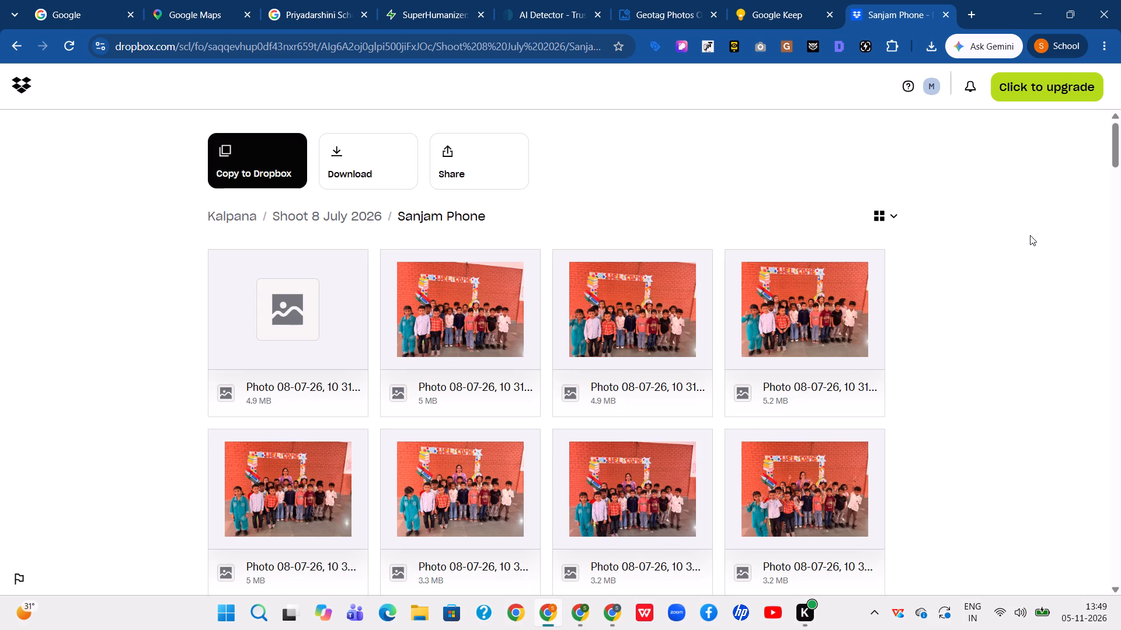
key("Page_Down")
key("Page_Down")
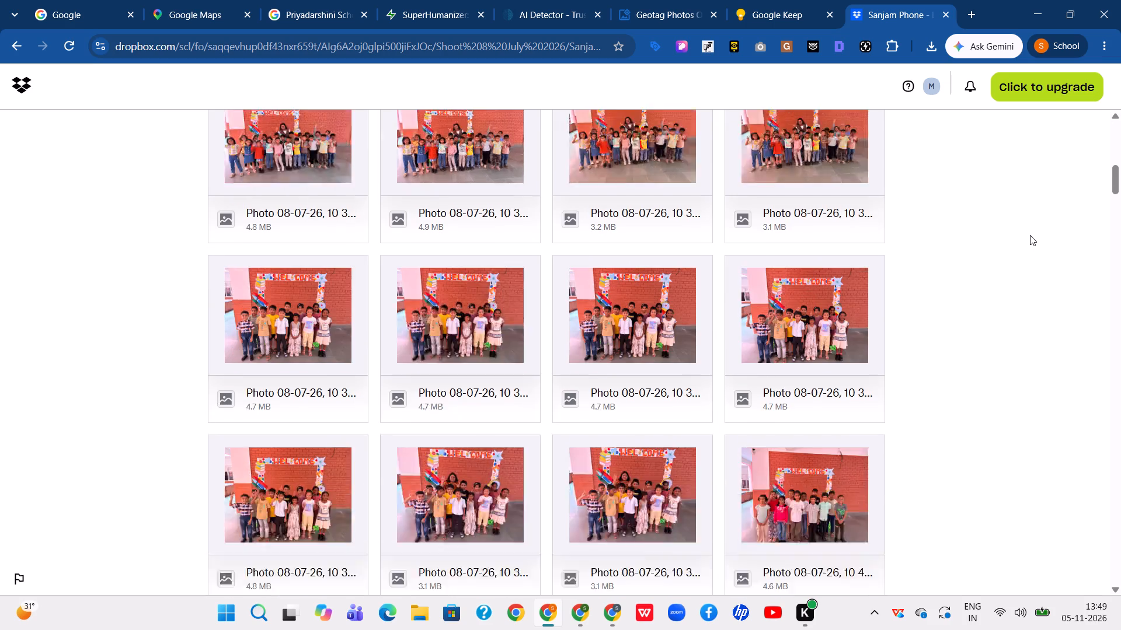
key("Page_Down")
key("Page_Down")
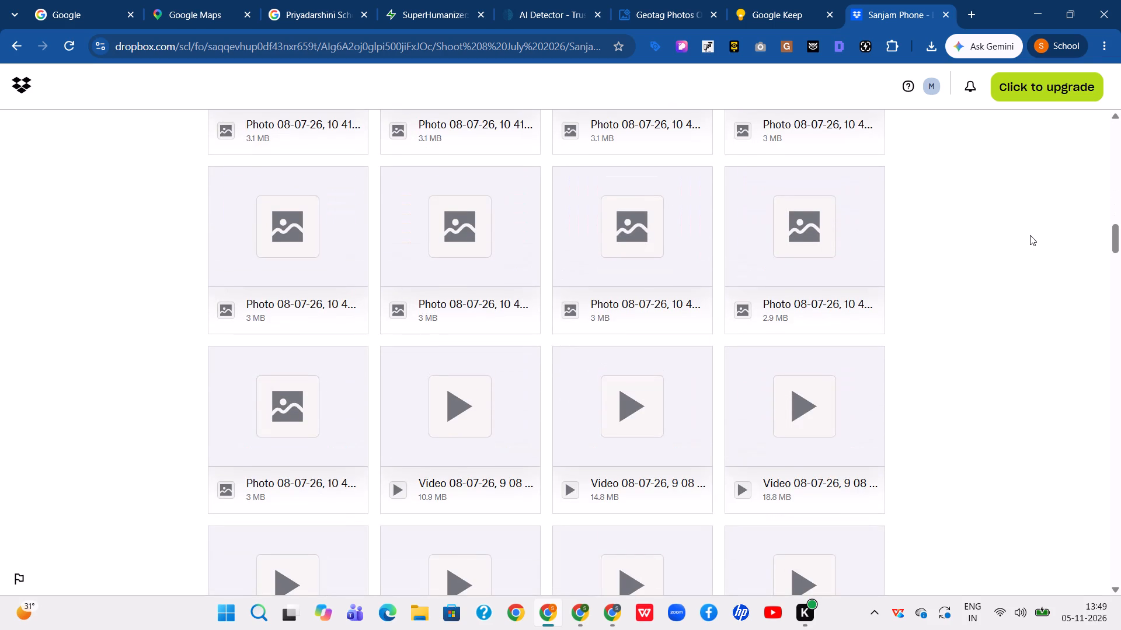
scroll(1030, 235, "down", 1)
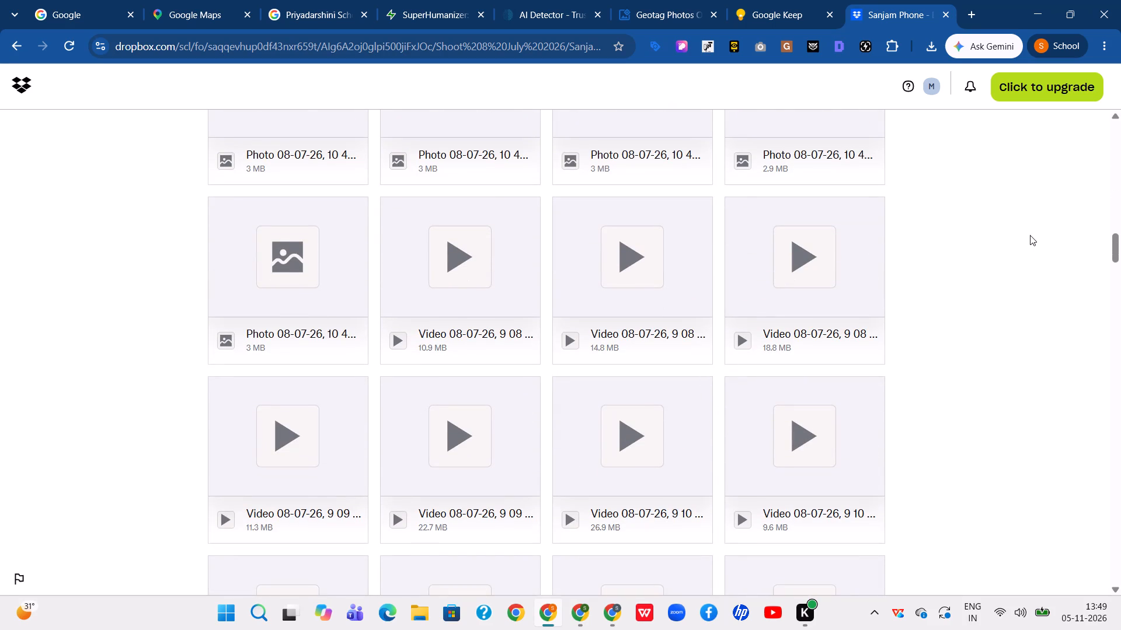
key("Page_Down")
key("Page_Up")
scroll(1030, 235, "up", 1)
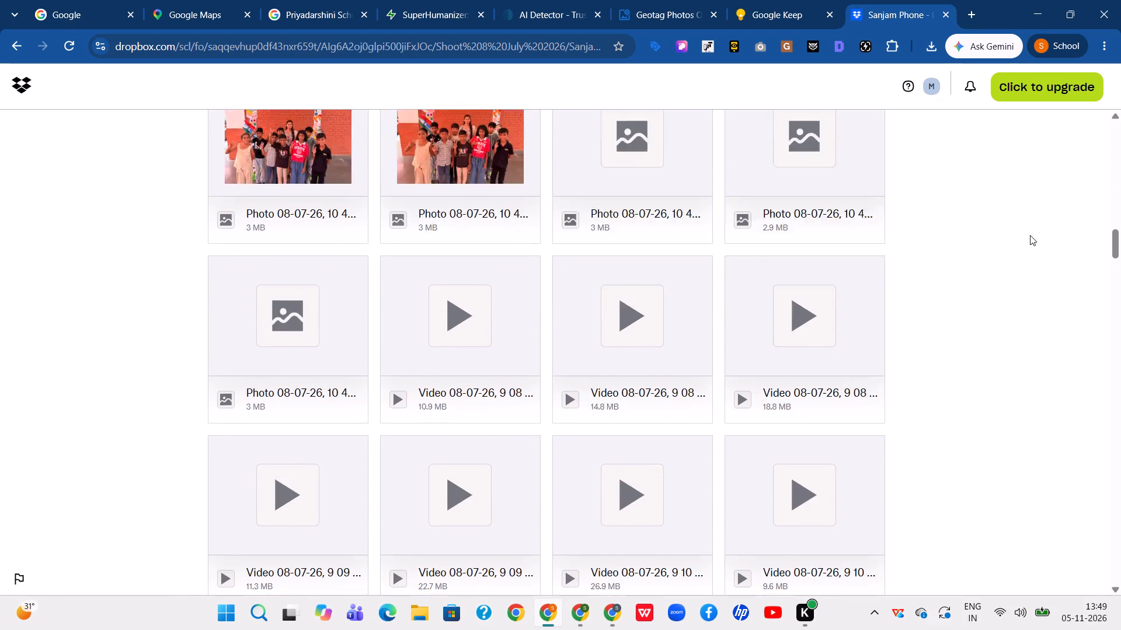
scroll(1030, 235, "up", 2)
scroll(1030, 235, "down", 3)
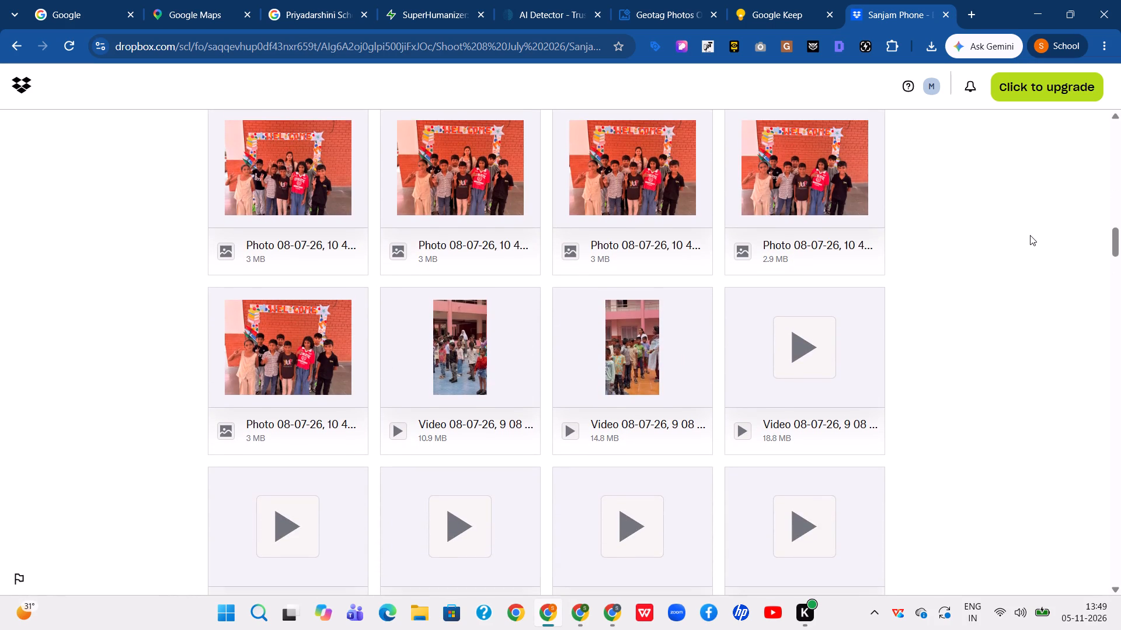
scroll(1030, 235, "down", 1)
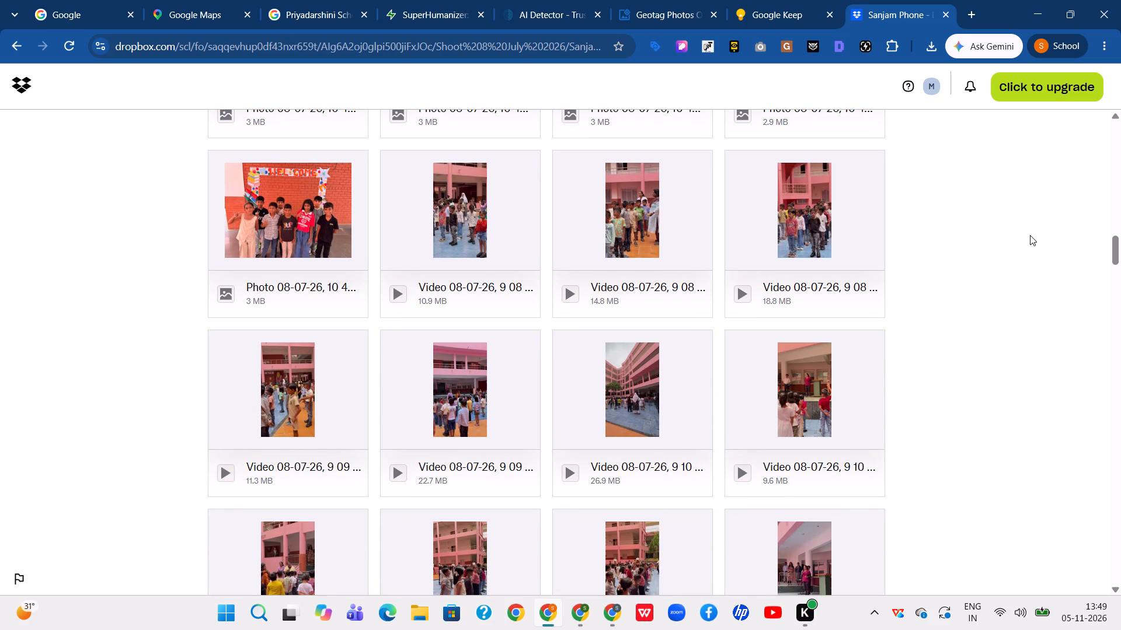
Look through the 8 July videos in the "Sanjam Phone" folder down to its last file.
key("Page_Down")
key("Page_Down")
key("Page_Down")
key("Page_Down")
key("Page_Down")
key("Page_Down")
key("Page_Down")
key("Page_Down")
key("Page_Down")
key("Page_Down")
key("Page_Down")
key("Page_Down")
key("Page_Down")
key("Page_Down")
key("Page_Down")
key("Page_Down")
key("Page_Down")
key("Page_Down")
key("Page_Down")
key("Page_Down")
key("Page_Down")
key("Page_Down")
key("Page_Down")
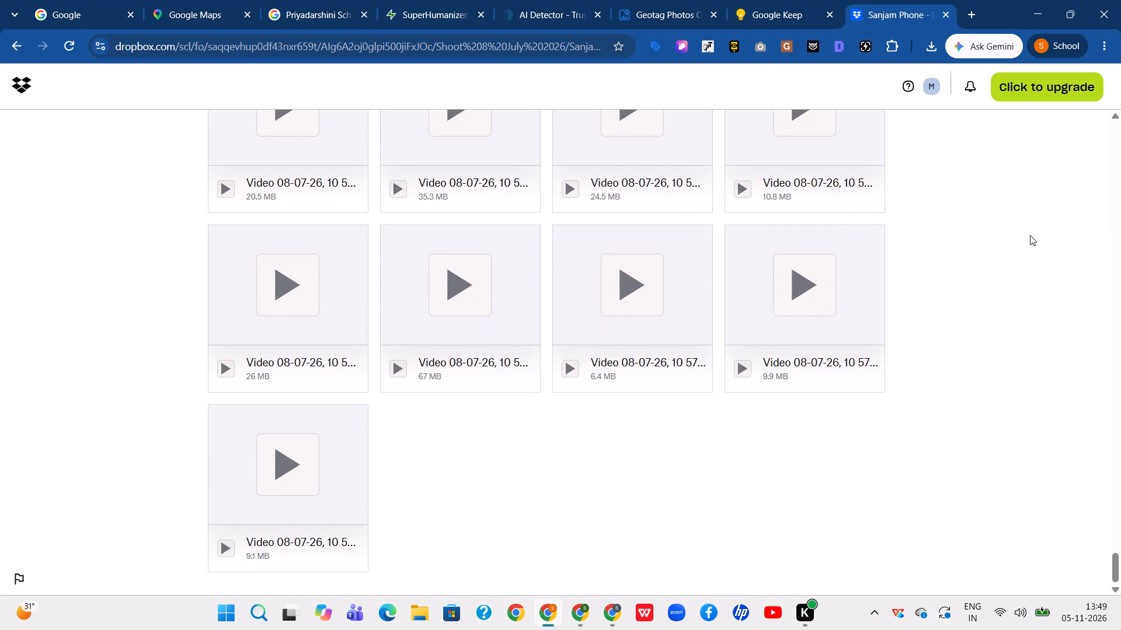
Review the "Sanjam Phone" photos and early videos again, and return to the "Shoot 8 July 2026" folder.
key("Page_Up")
key("Page_Up")
key("Page_Up")
key("Page_Up")
key("Page_Up")
key("Page_Up")
key("Page_Up")
key("Page_Up")
key("Page_Up")
key("Page_Up")
key("Page_Up")
key("Page_Up")
key("Page_Up")
key("Page_Up")
key("Page_Up")
key("Page_Up")
key("Page_Up")
key("Page_Up")
key("Page_Up")
key("Page_Up")
key("Page_Up")
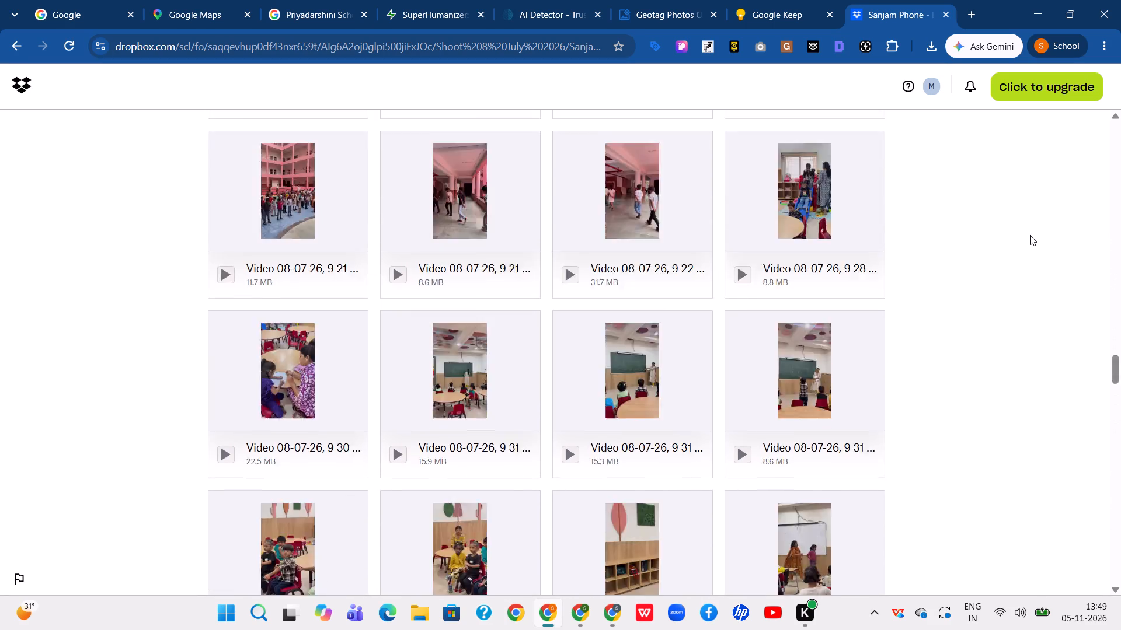
key("Page_Down")
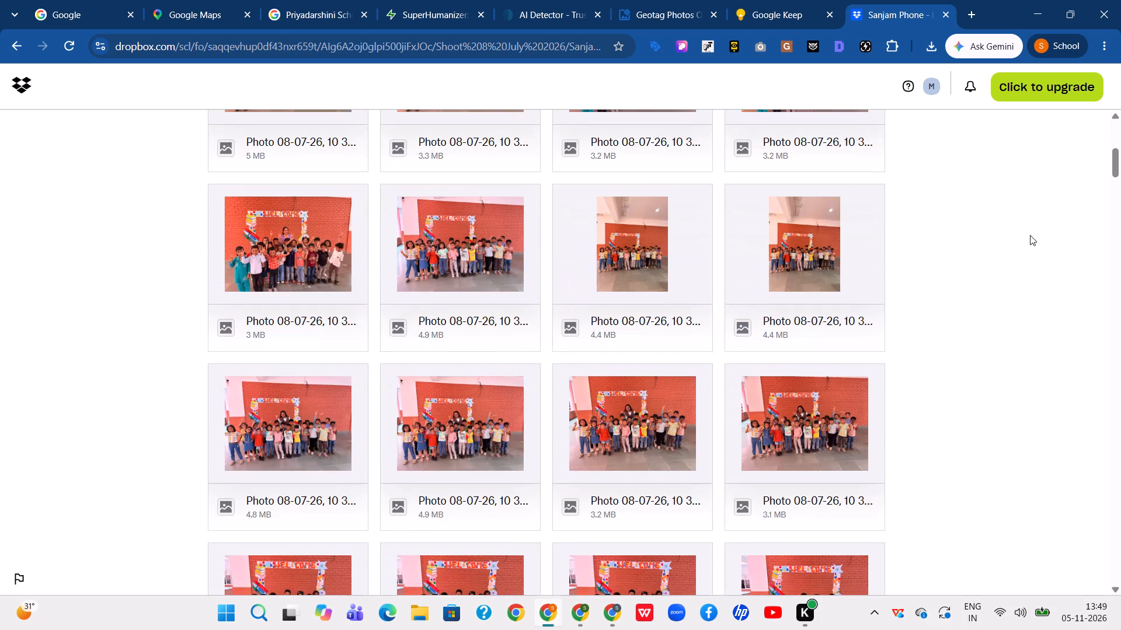
scroll(1030, 235, "down", 7)
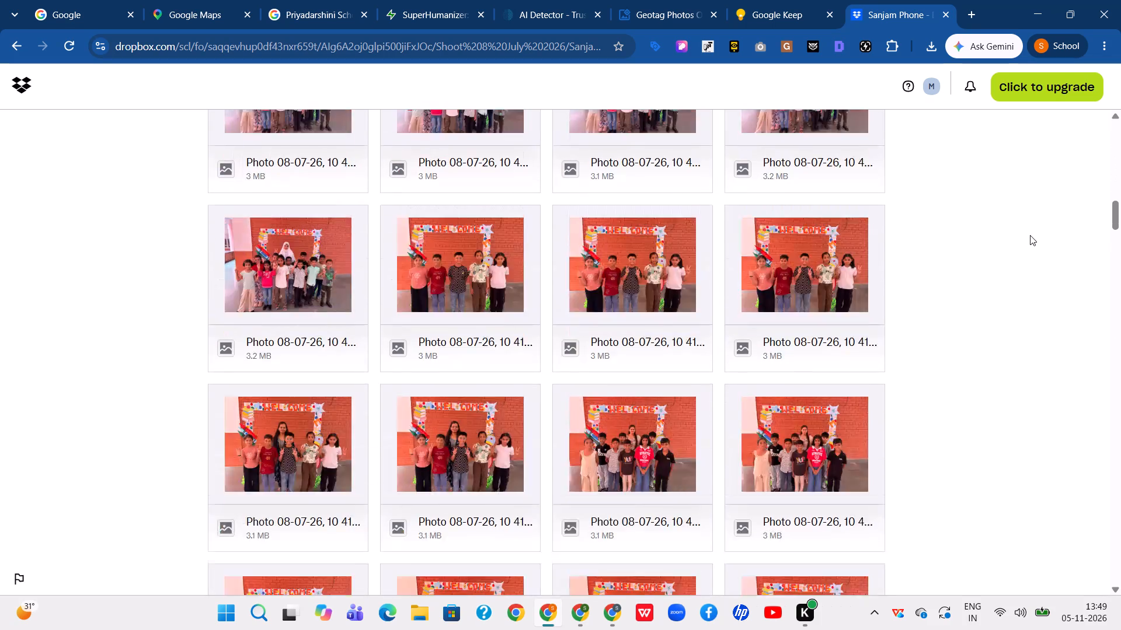
scroll(1030, 235, "down", 4)
scroll(1030, 235, "up", 4)
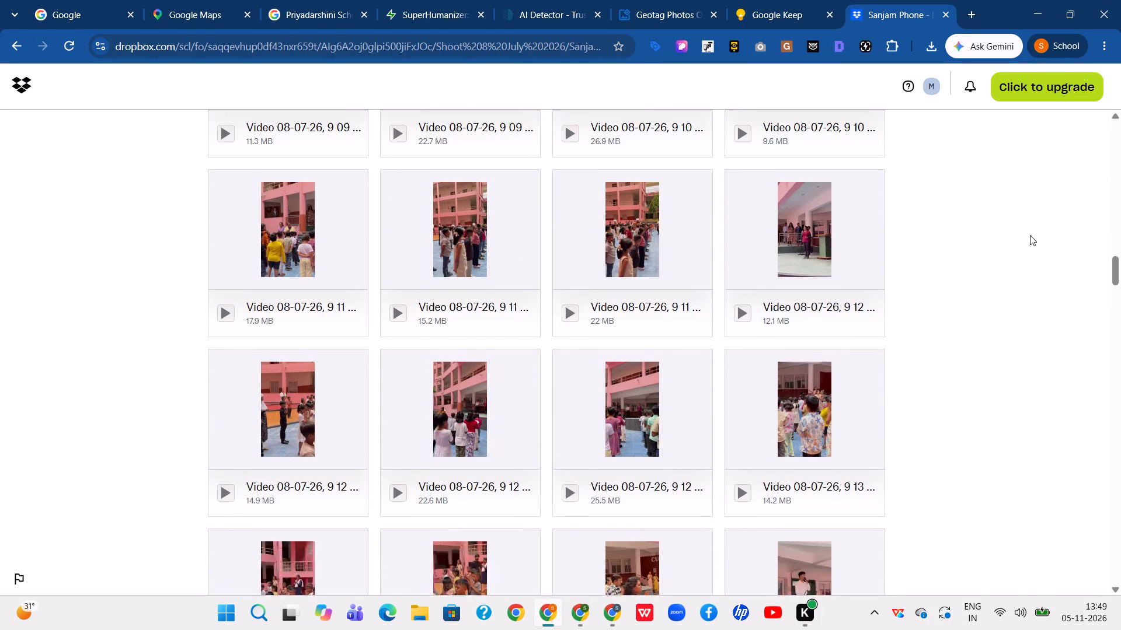
scroll(1030, 235, "up", 4)
scroll(1030, 235, "right", 6)
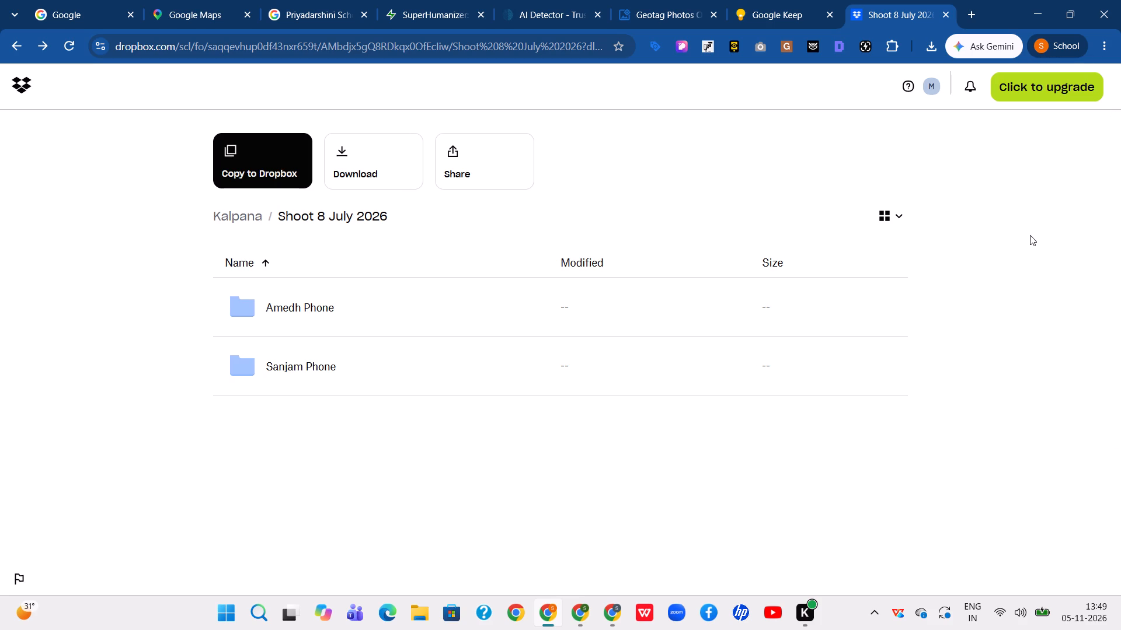
Go back to the Kalpana folder and open "27.12.25 class rooms, before clips shoot".
scroll(1030, 235, "right", 7)
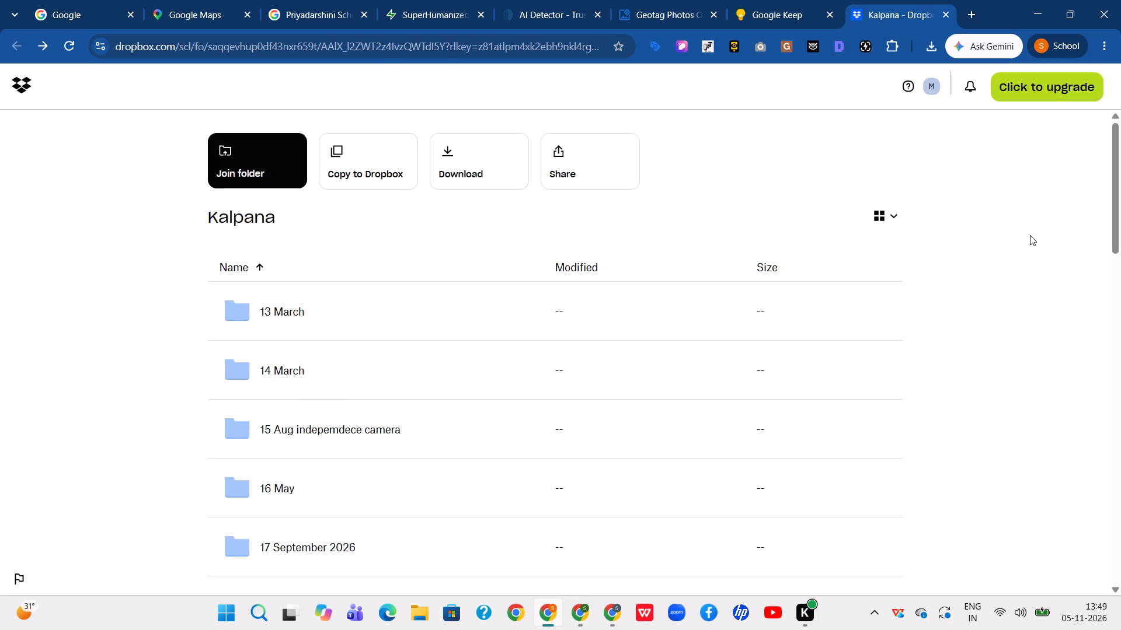
scroll(1030, 235, "down", 3)
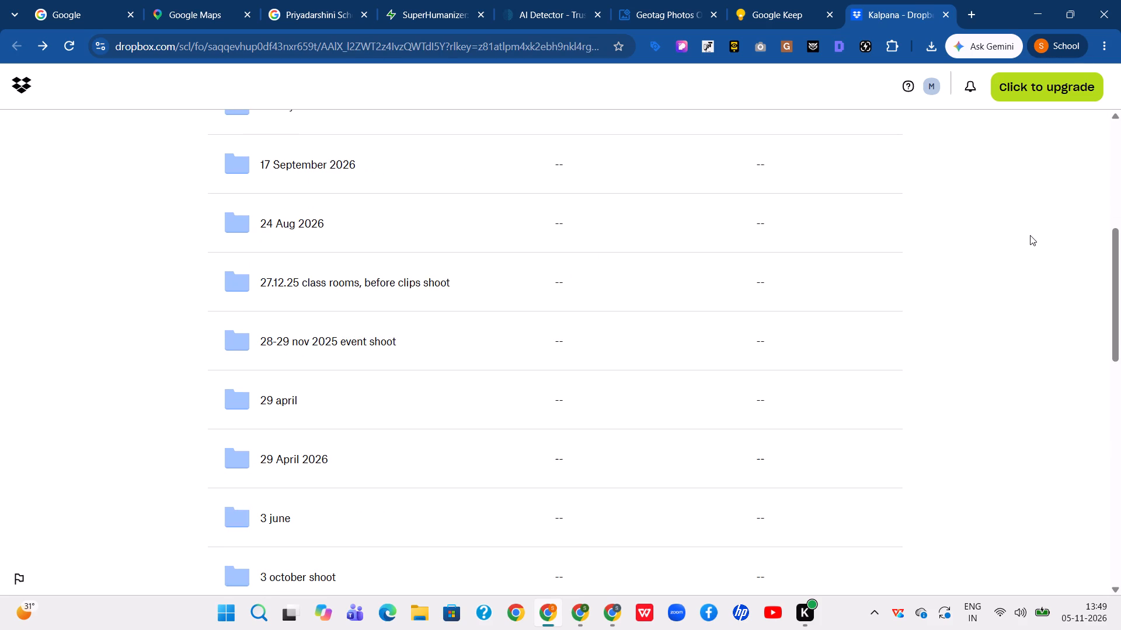
scroll(1030, 235, "down", 2)
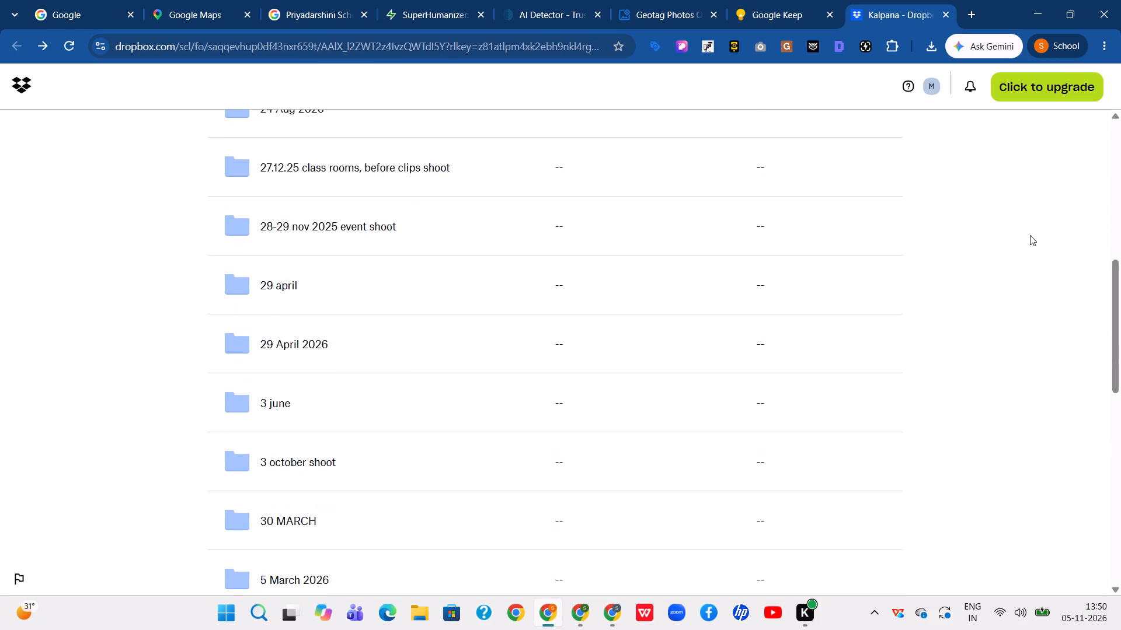
scroll(1030, 235, "down", 1)
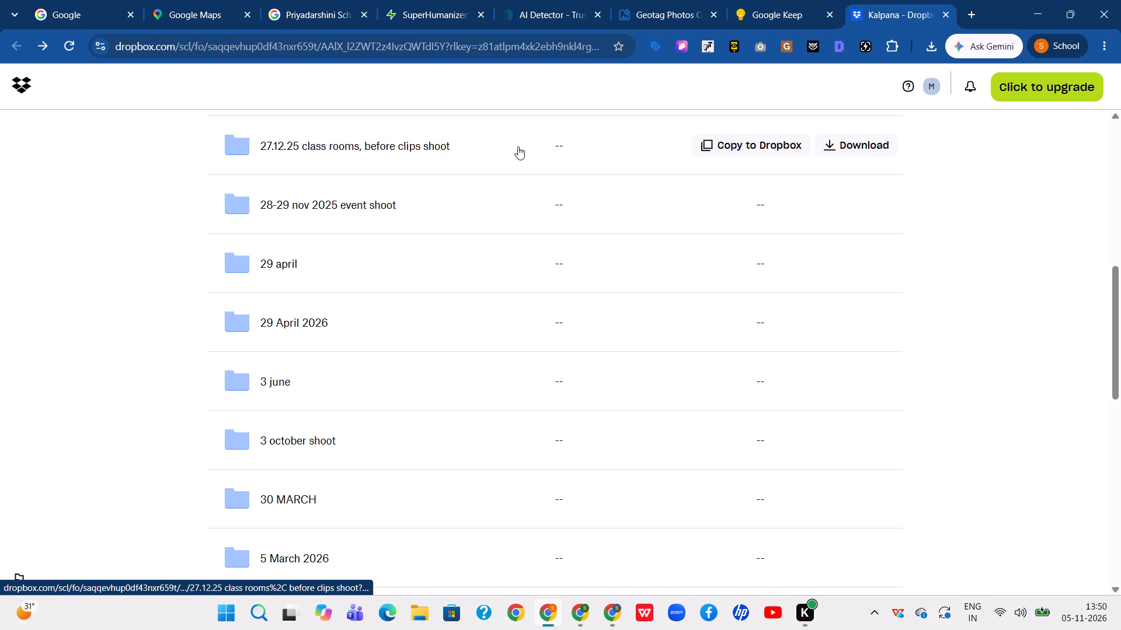
left_click(518, 146)
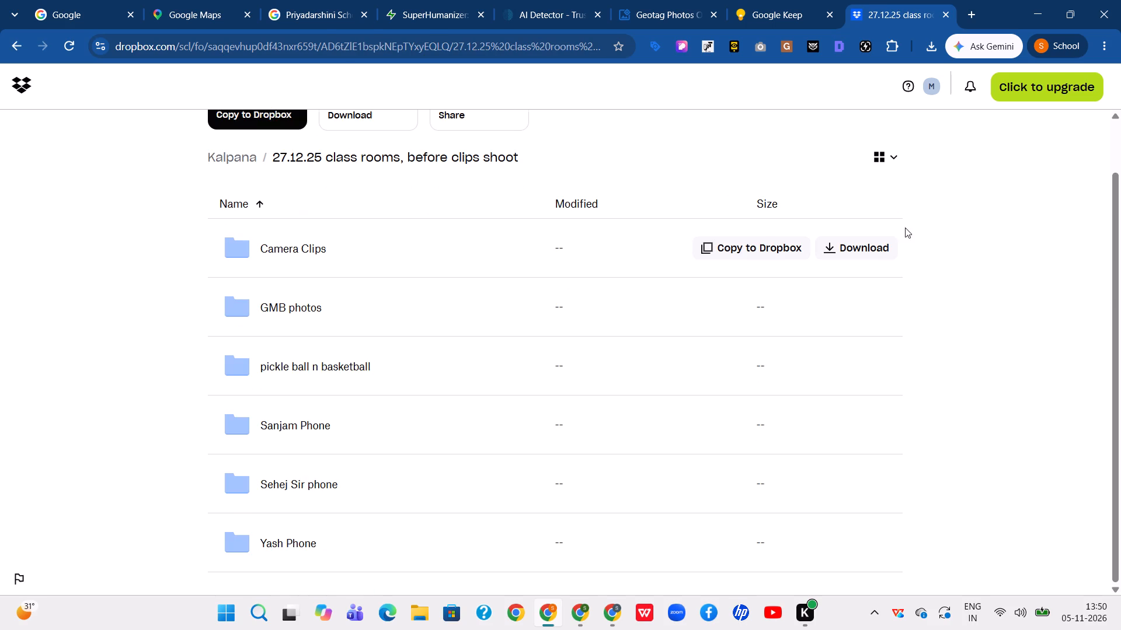
Open the "Sehej Sir phone" folder, and go back to the 27.12.25 shoot folder.
scroll(990, 243, "down", 3)
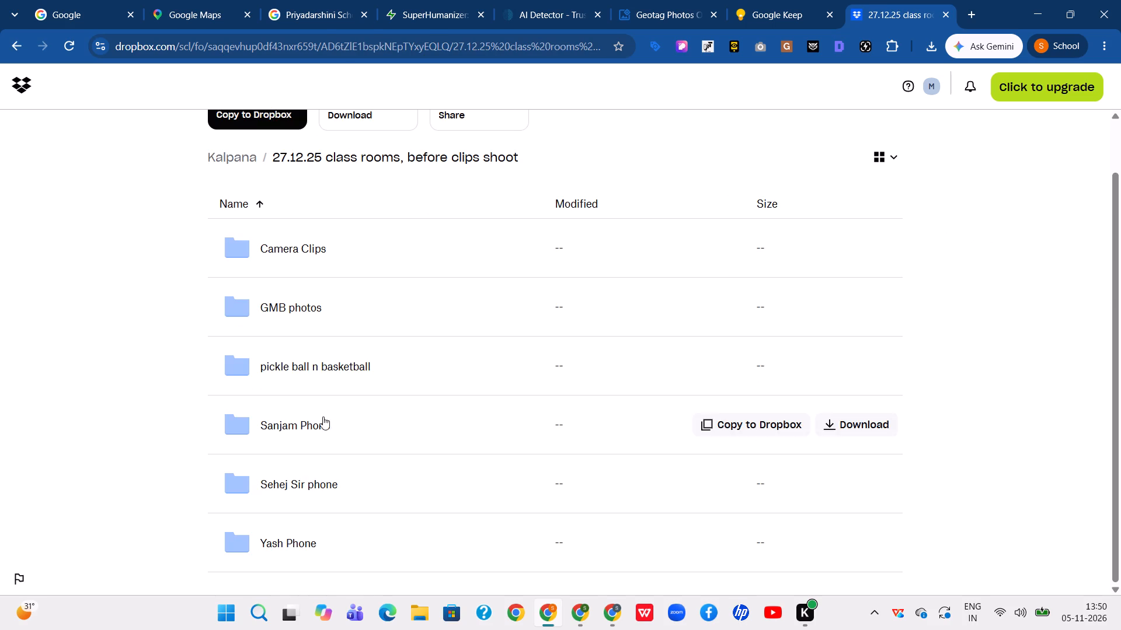
left_click(301, 490)
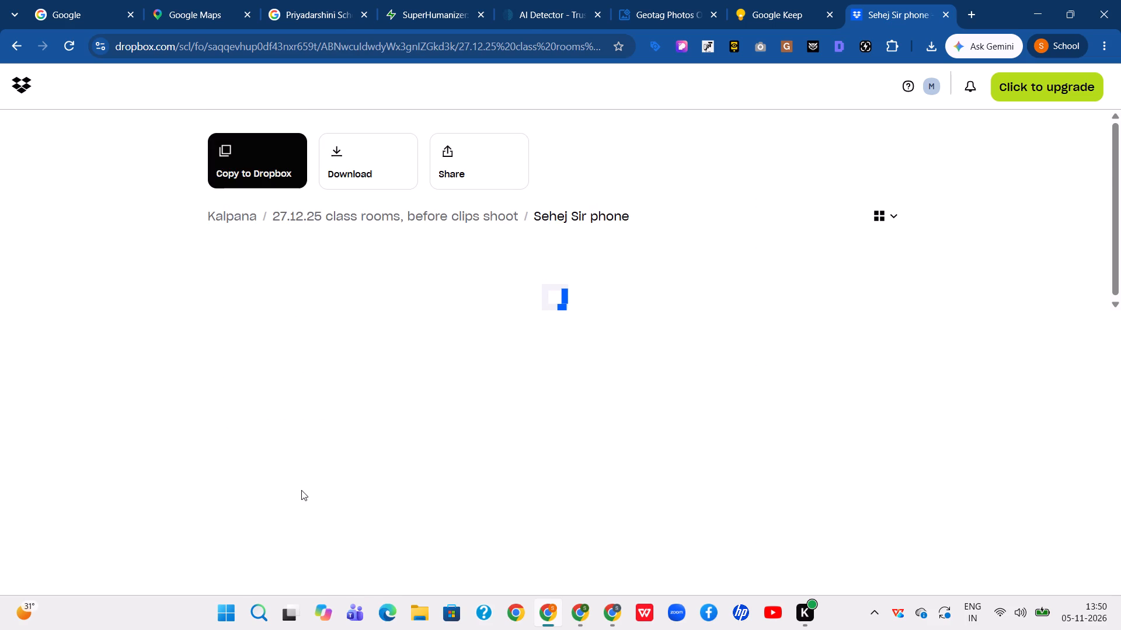
scroll(301, 490, "right", 8)
Check the contents of the "Yash Phone" folder, and go back to the 27.12.25 shoot folder.
key("Page_Down")
key("Page_Down")
key("Page_Down")
key("Page_Down")
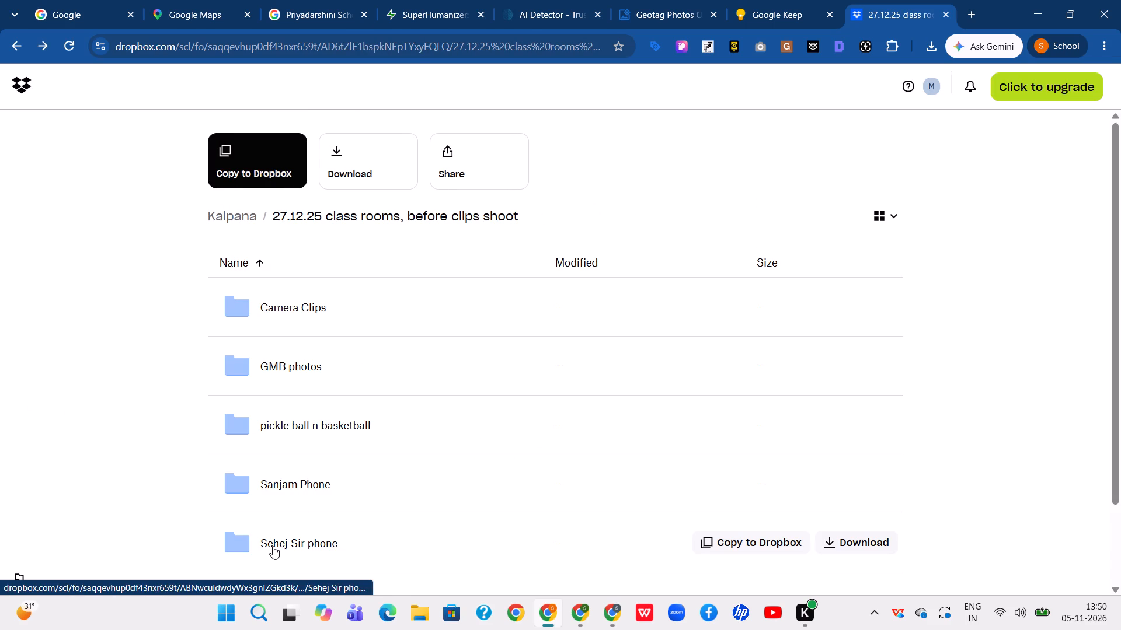
left_click(143, 457)
key("Page_Down")
key("Page_Down")
key("Page_Down")
key("Page_Down")
key("Page_Down")
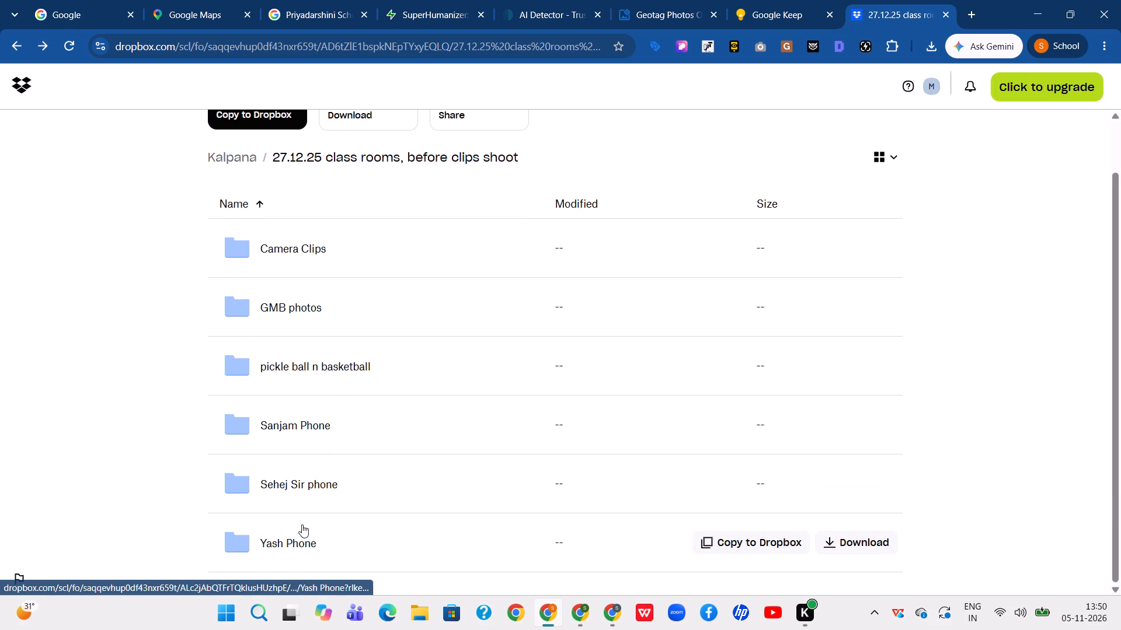
left_click(302, 531)
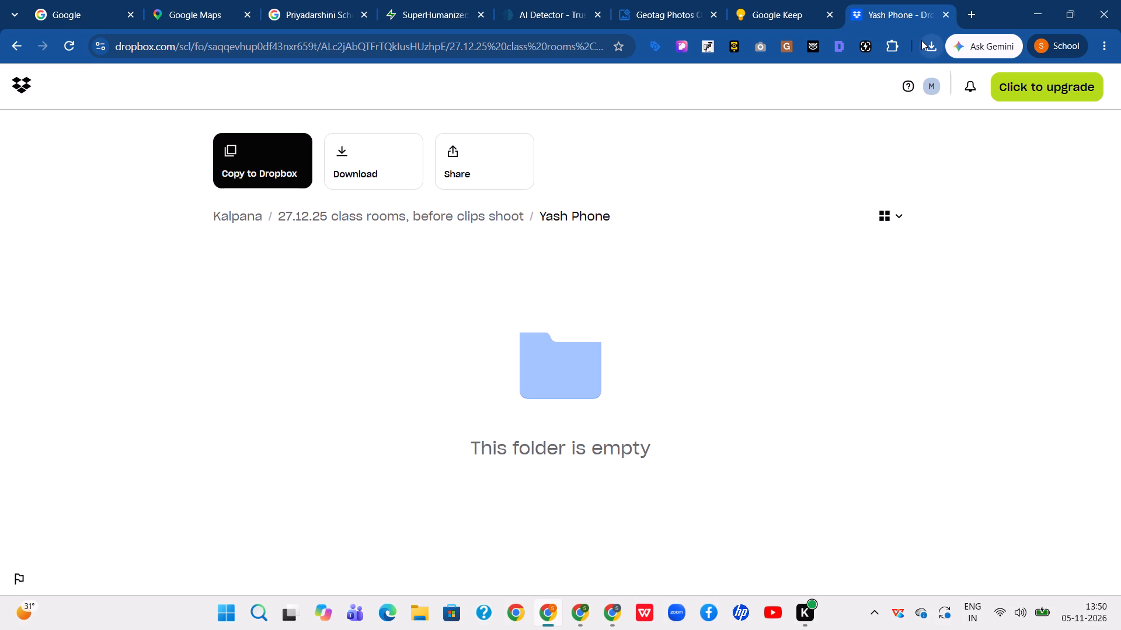
scroll(921, 40, "right", 8)
scroll(663, 332, "right", 6)
Review the photos and videos in the "Sanjam Phone" folder of the 27.12.25 shoot, and go back to the shoot folder.
key("Page_Down")
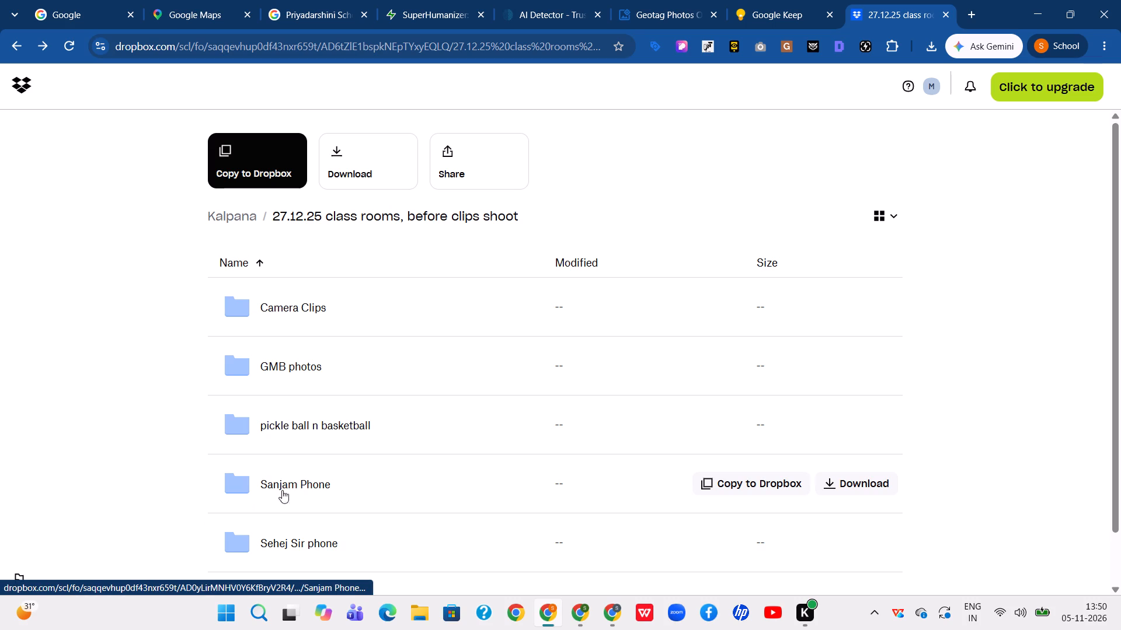
left_click(302, 491)
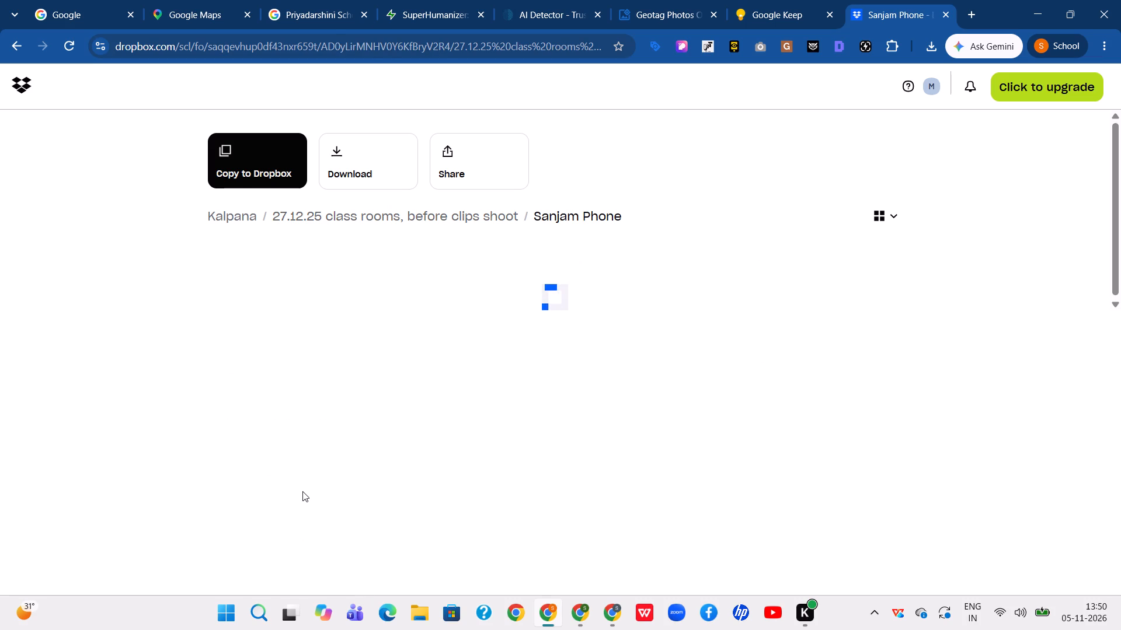
left_click(1073, 166)
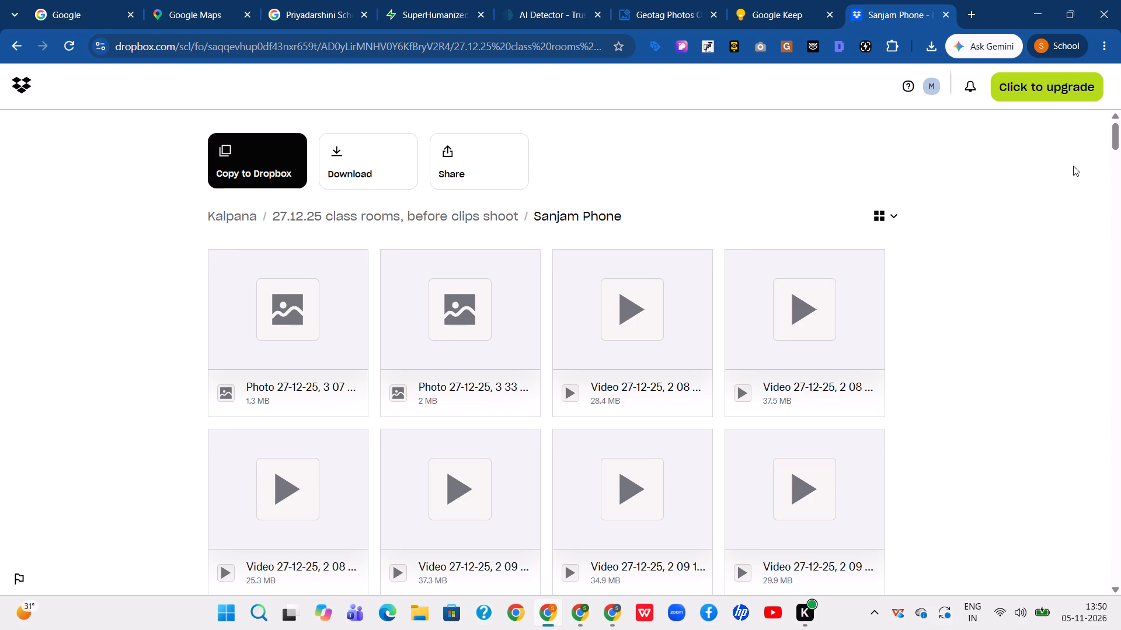
scroll(1073, 166, "down", 1)
key("Page_Down")
key("Page_Up")
key("Page_Up")
key("Page_Up")
key("Page_Up")
key("Page_Up")
key("Page_Up")
key("Page_Up")
key("Page_Up")
key("Page_Up")
key("Page_Up")
key("Page_Up")
key("Page_Up")
key("Page_Up")
key("Page_Up")
key("Page_Up")
key("Page_Up")
key("Page_Up")
key("Page_Up")
key("Page_Up")
key("Page_Up")
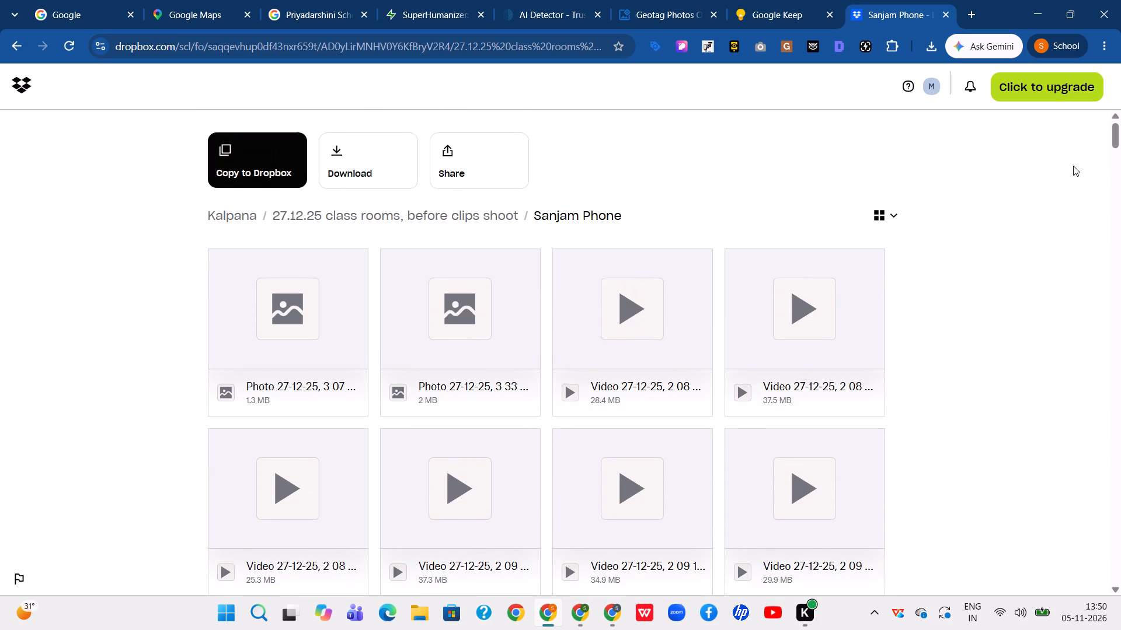
key("Page_Down")
key("Page_Down")
key("Page_Down")
key("Page_Down")
key("Page_Down")
key("Page_Down")
key("Page_Down")
key("Page_Down")
key("Page_Down")
key("Page_Down")
key("Page_Down")
key("Page_Down")
key("Page_Down")
key("Page_Down")
key("Page_Down")
key("Page_Down")
key("Page_Down")
key("Page_Down")
key("Page_Down")
key("Page_Down")
key("Page_Up")
key("Page_Up")
key("Page_Up")
key("Page_Up")
key("Page_Up")
key("Page_Up")
key("Page_Up")
key("Page_Up")
key("Page_Up")
key("Page_Up")
key("Page_Up")
key("Page_Up")
key("Page_Up")
key("Page_Up")
key("Page_Up")
key("Page_Up")
key("Page_Up")
key("Page_Up")
key("Page_Up")
key("Page_Up")
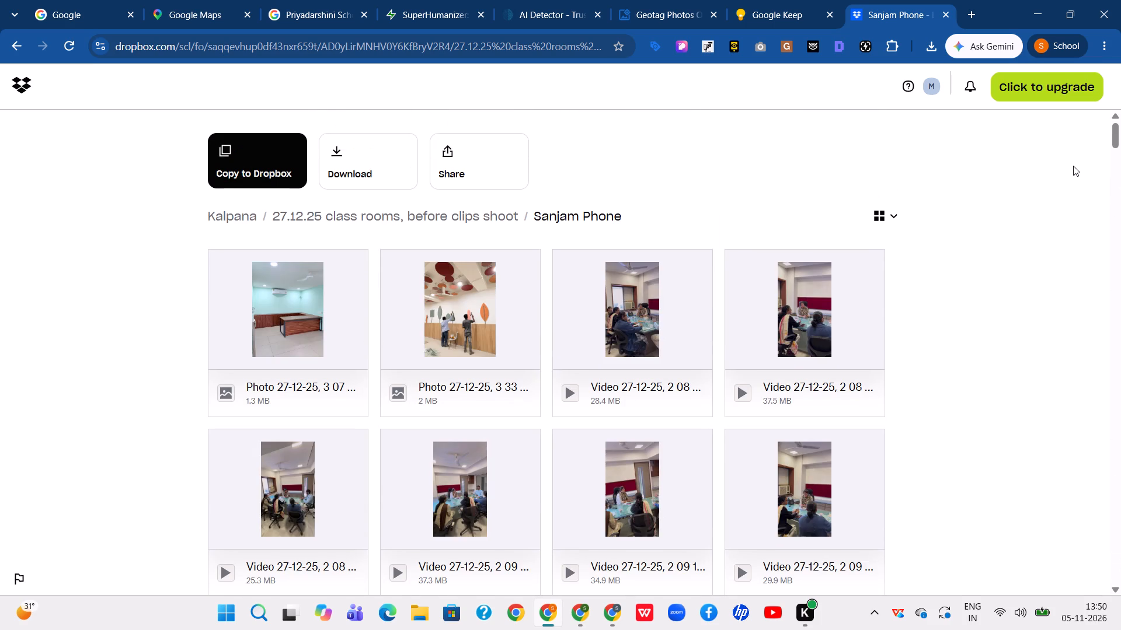
scroll(1073, 166, "down", 8)
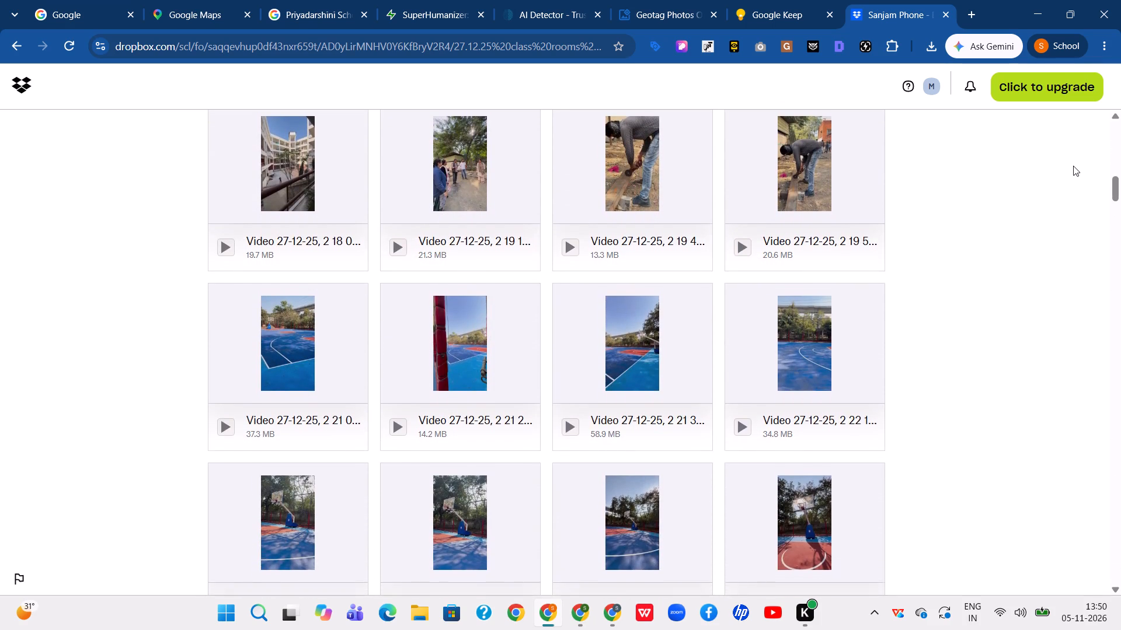
scroll(1073, 166, "right", 6)
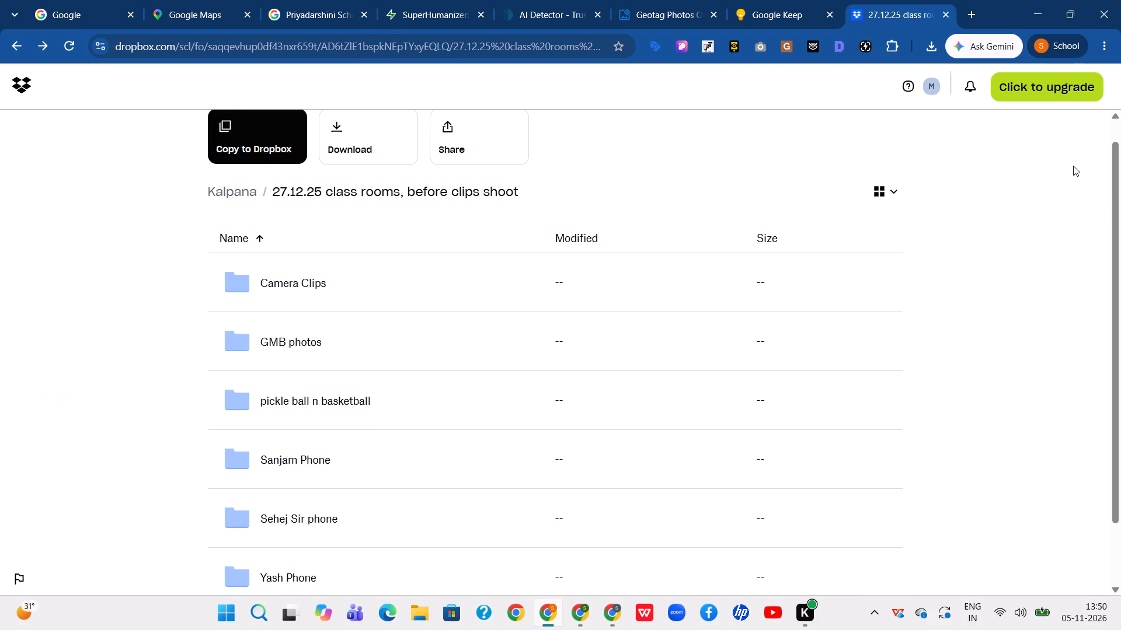
Look through the file list in the "Camera Clips" folder, and go back to the 27.12.25 shoot folder.
scroll(1073, 166, "down", 1)
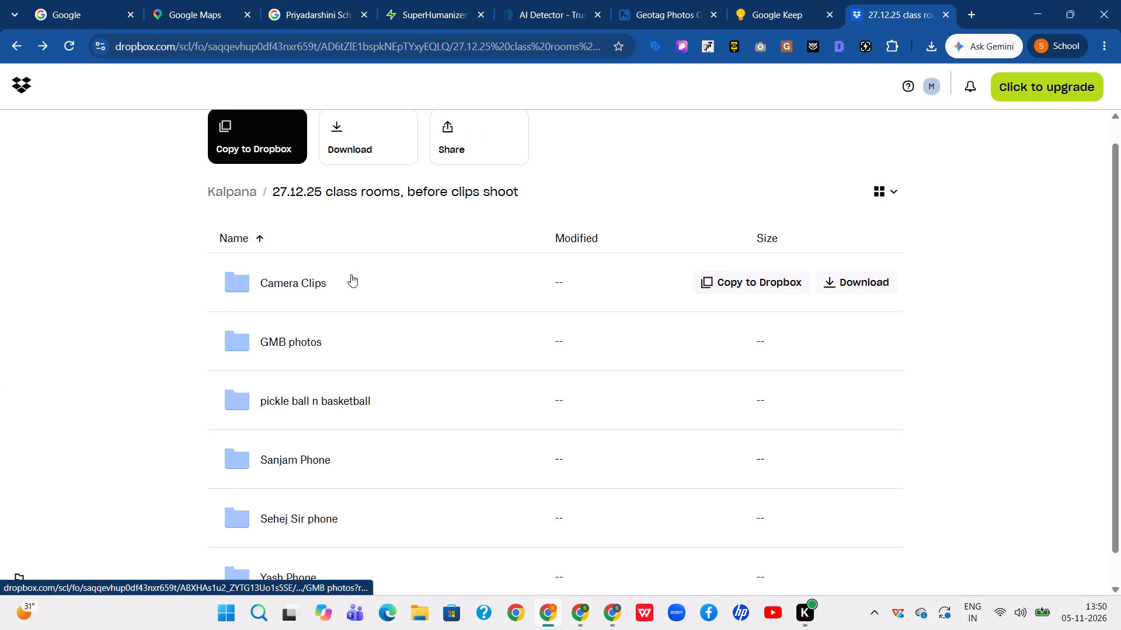
left_click(346, 270)
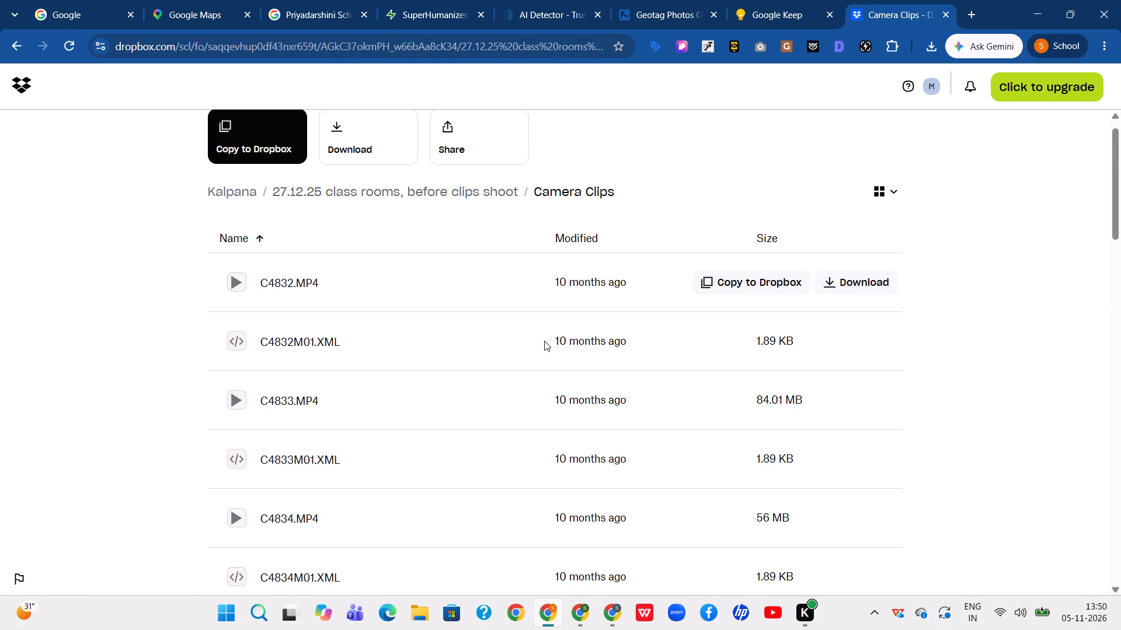
key("Page_Down")
key("Page_Down")
key("Page_Down")
key("Page_Down")
key("Page_Down")
key("Page_Down")
key("Page_Down")
key("Page_Down")
key("Page_Down")
key("Page_Down")
key("Page_Down")
key("Page_Down")
key("Page_Down")
key("Page_Down")
key("Page_Down")
key("Page_Down")
key("Page_Down")
key("Page_Down")
key("Page_Down")
key("Page_Down")
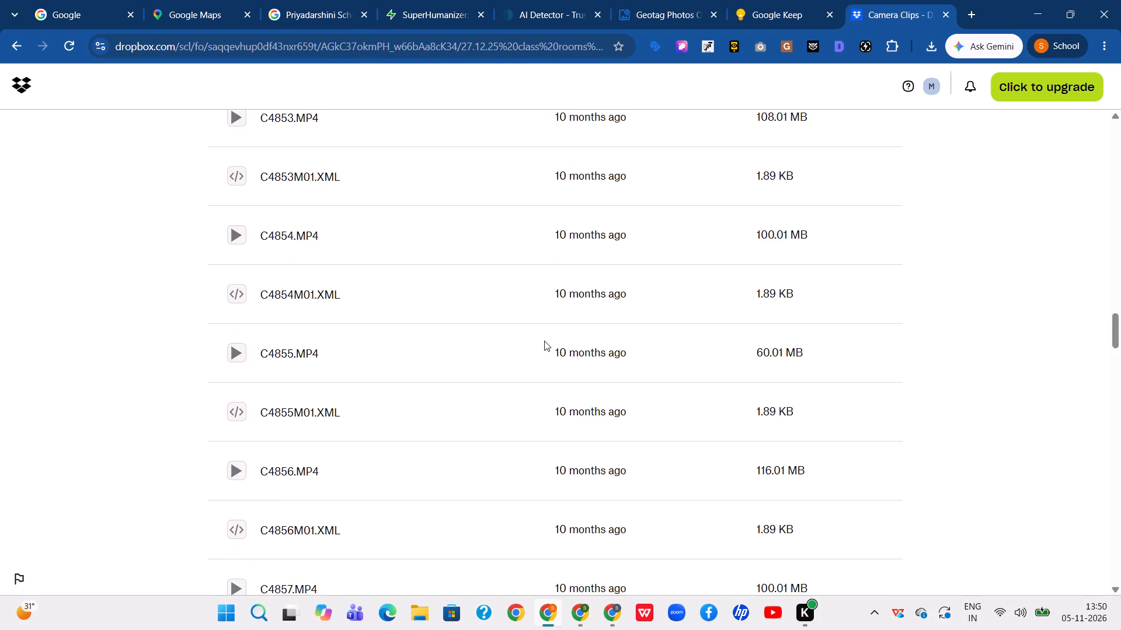
scroll(544, 341, "right", 7)
key("Page_Up")
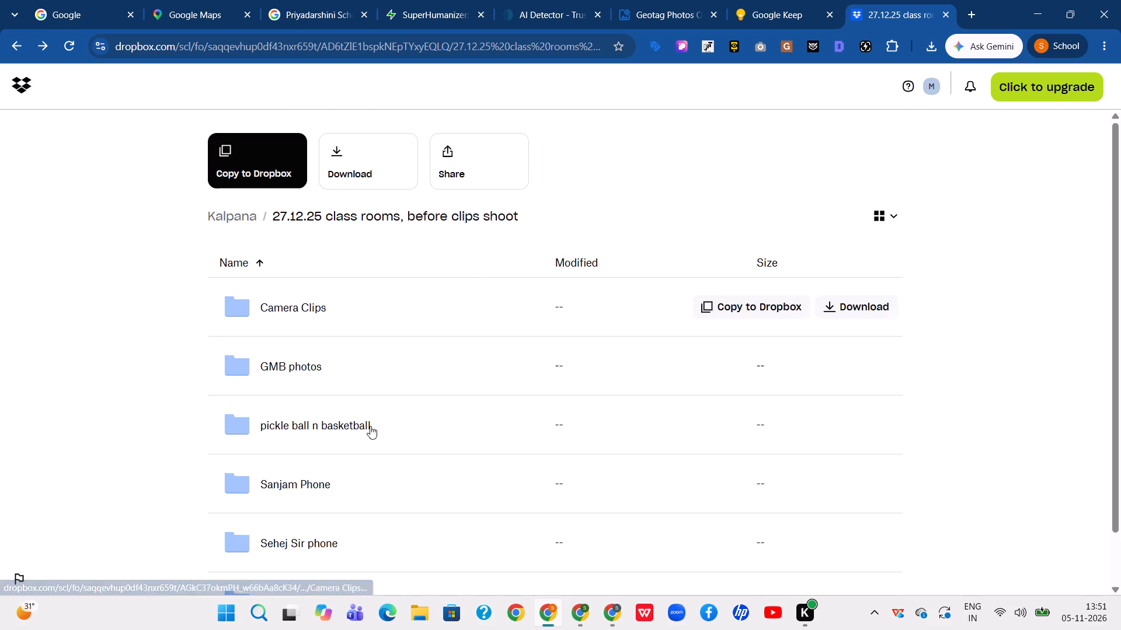
Open the "pickle ball n basketball" folder and review all its court photos and videos.
left_click(335, 421)
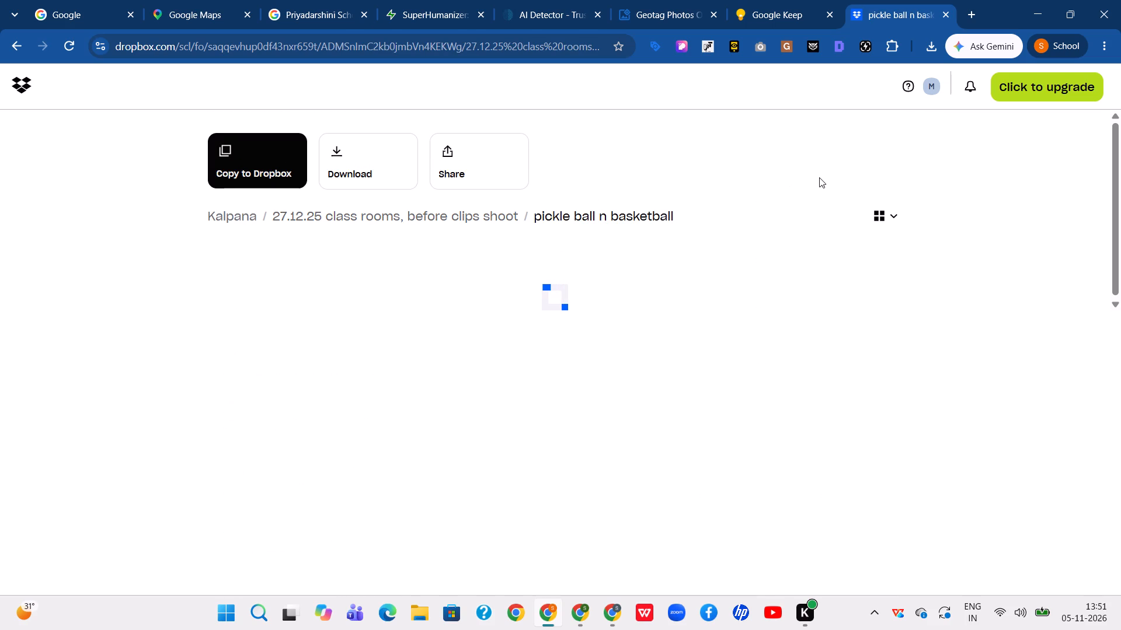
left_click(1063, 221)
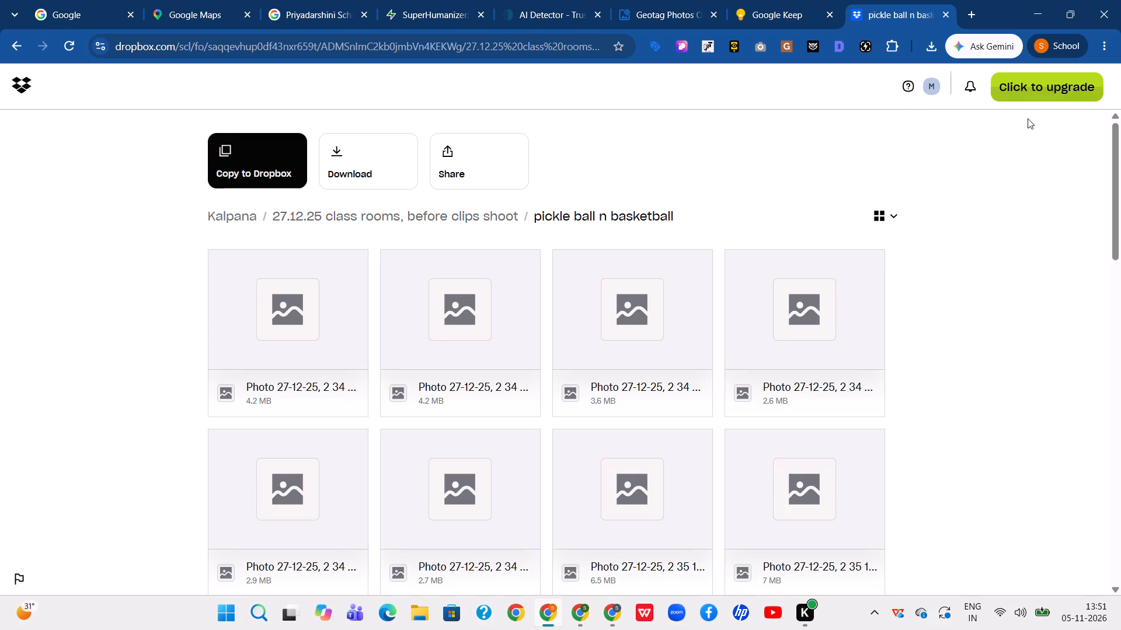
left_click(1053, 257)
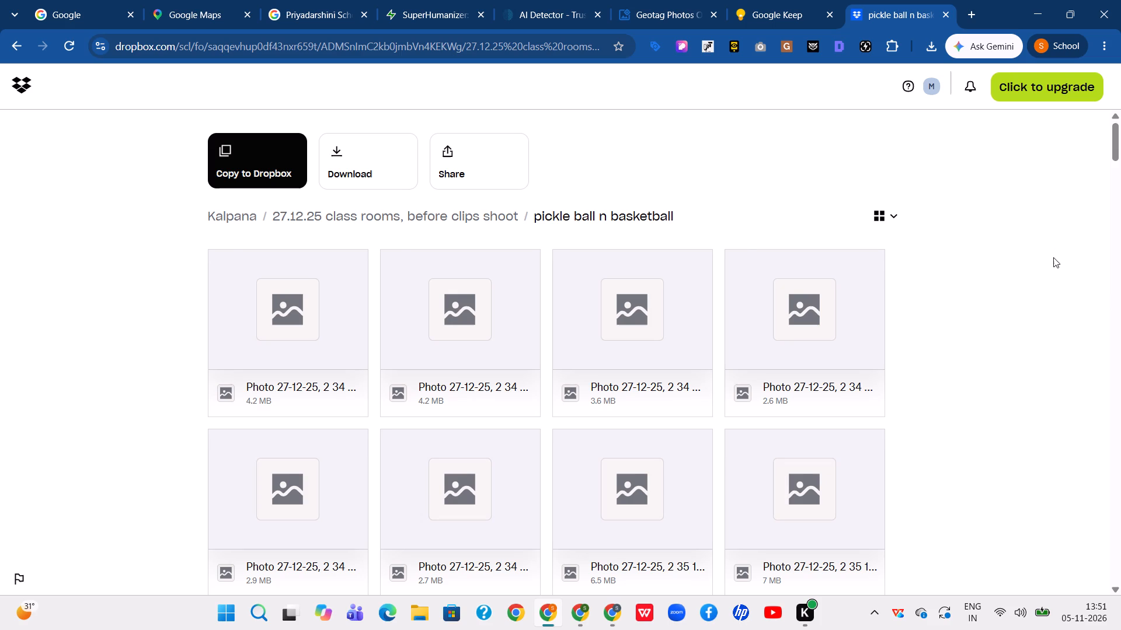
key("Page_Down")
key("Page_Up")
key("Page_Up")
key("Page_Up")
key("Page_Up")
key("Page_Up")
key("Page_Up")
left_click(1053, 257)
scroll(1053, 257, "down", 6)
scroll(1053, 257, "up", 6)
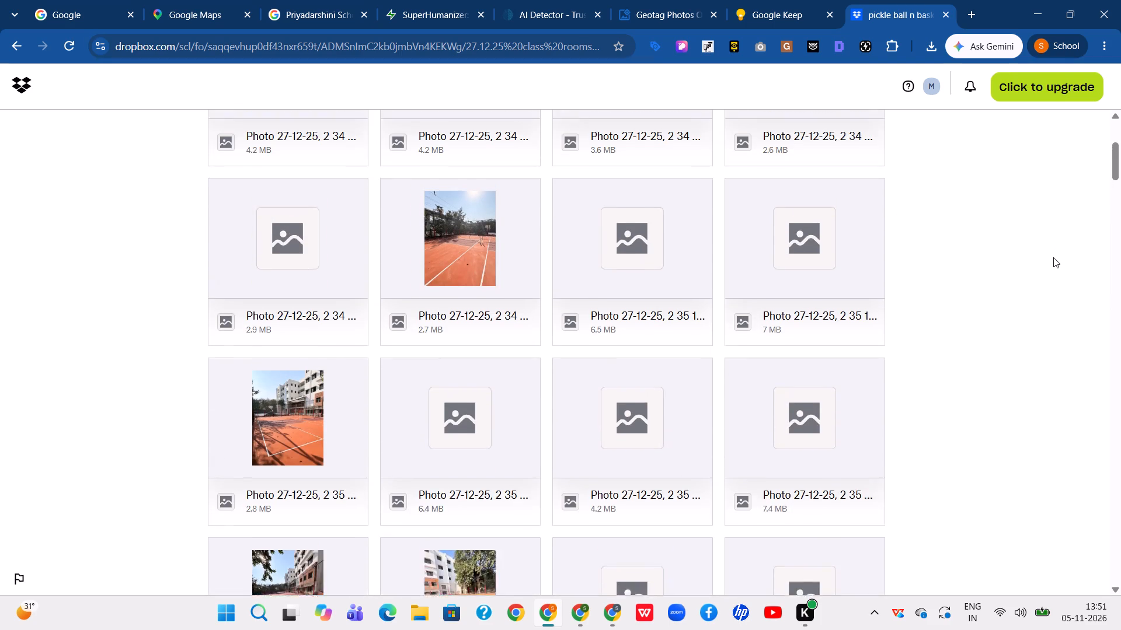
key("Page_Up")
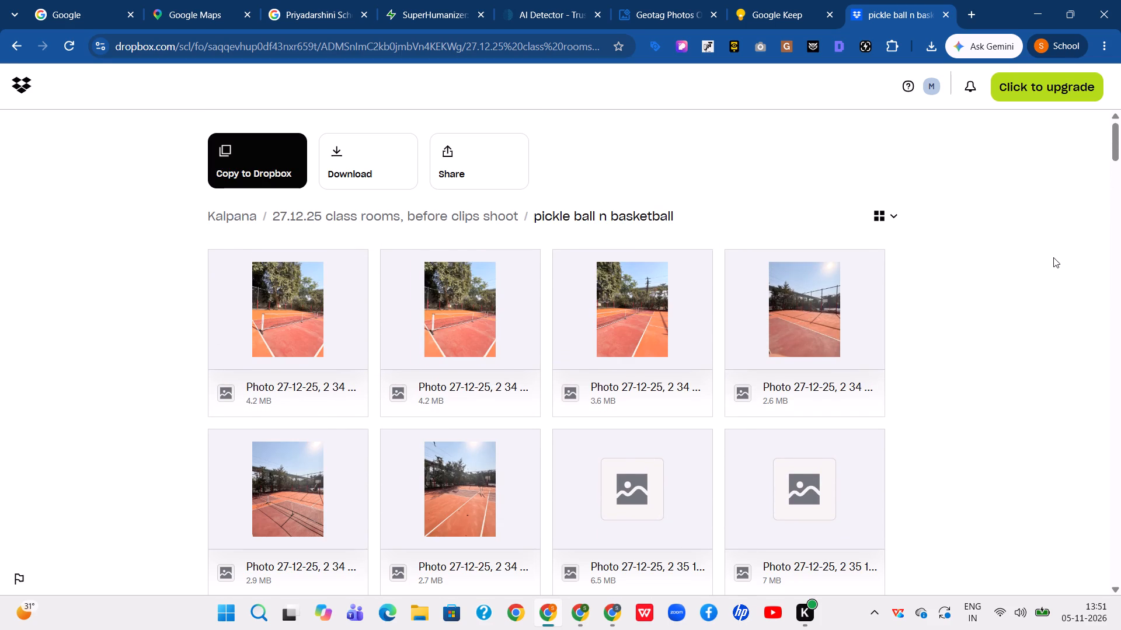
left_click(1053, 257)
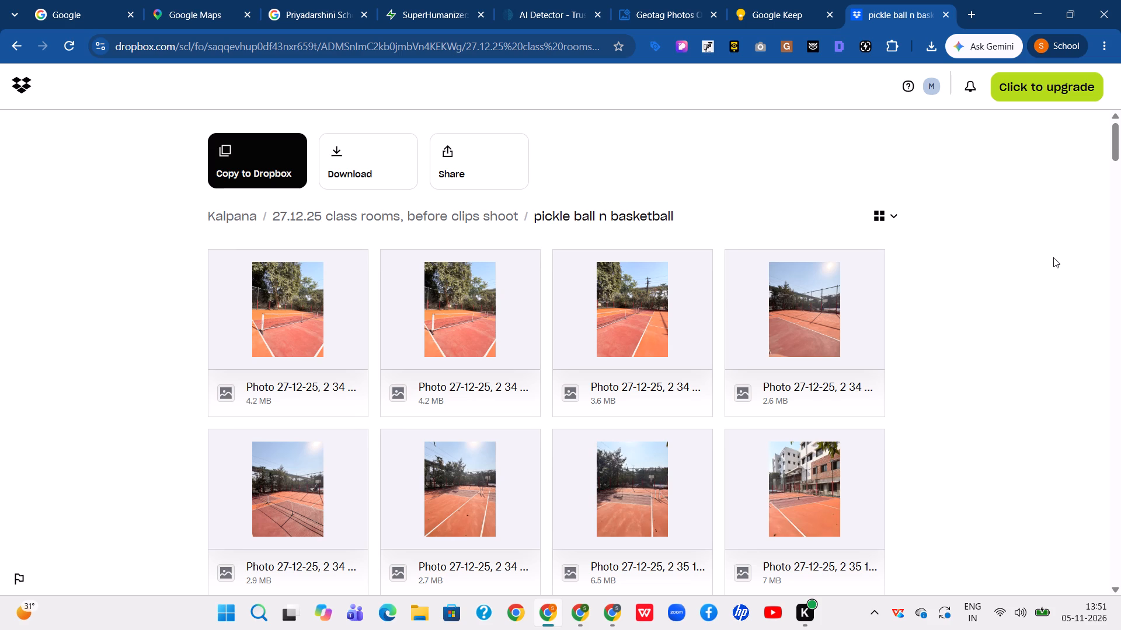
key("Page_Down")
key("Page_Down")
key("Page_Down")
key("Page_Down")
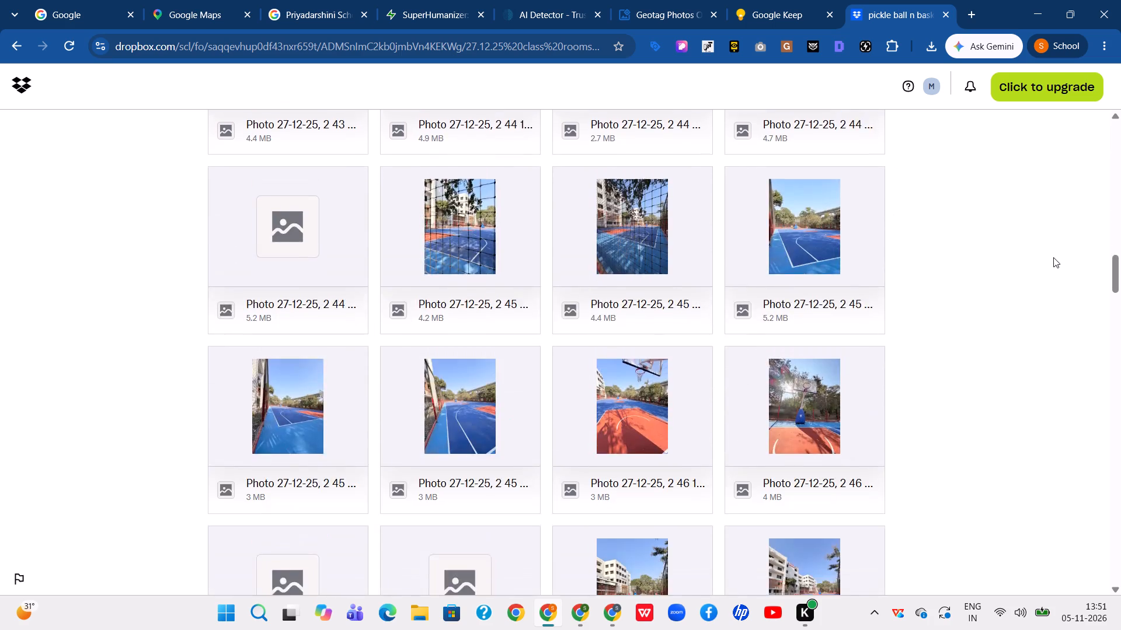
key("Page_Down")
key("Page_Down")
key("Page_Down")
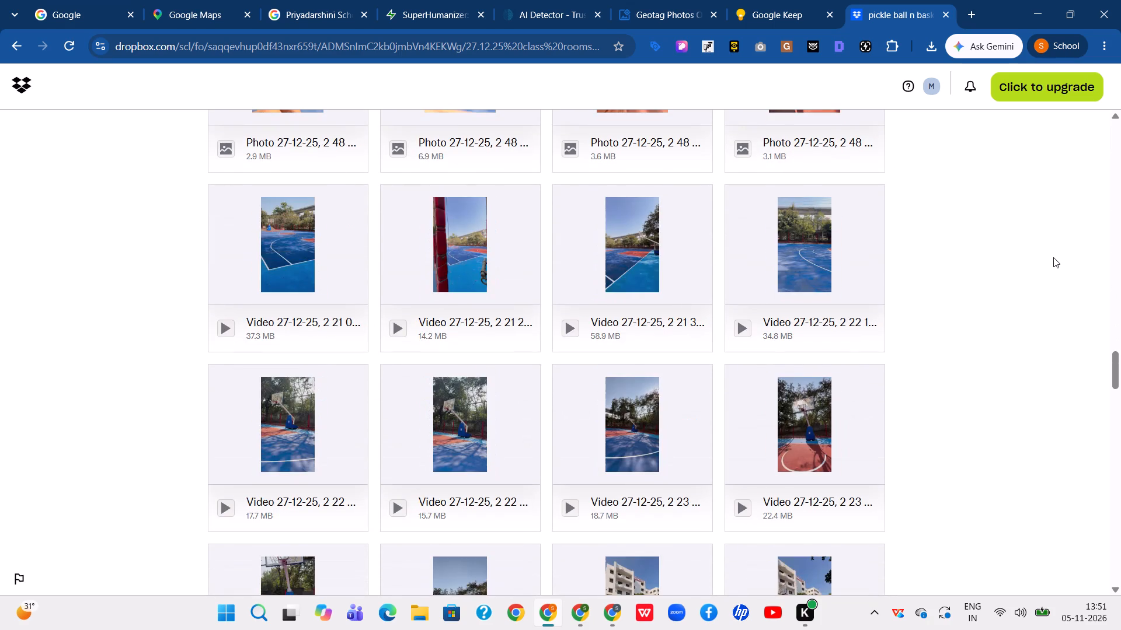
key("Page_Down")
key("Page_Down")
key("Page_Down")
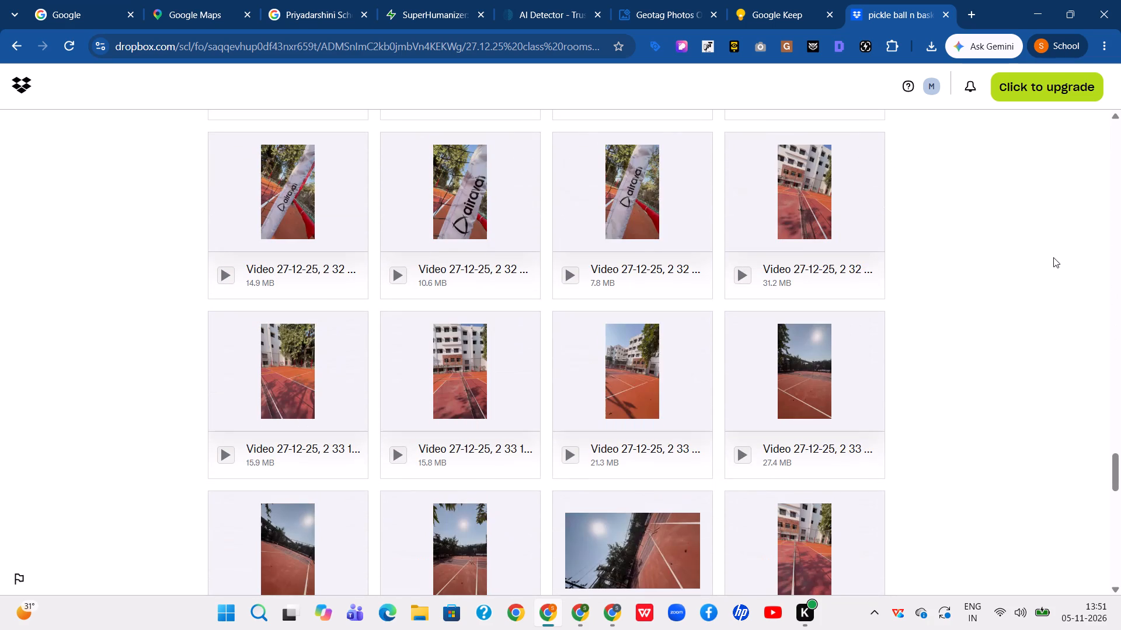
key("Page_Down")
key("Page_Down")
key("Page_Down")
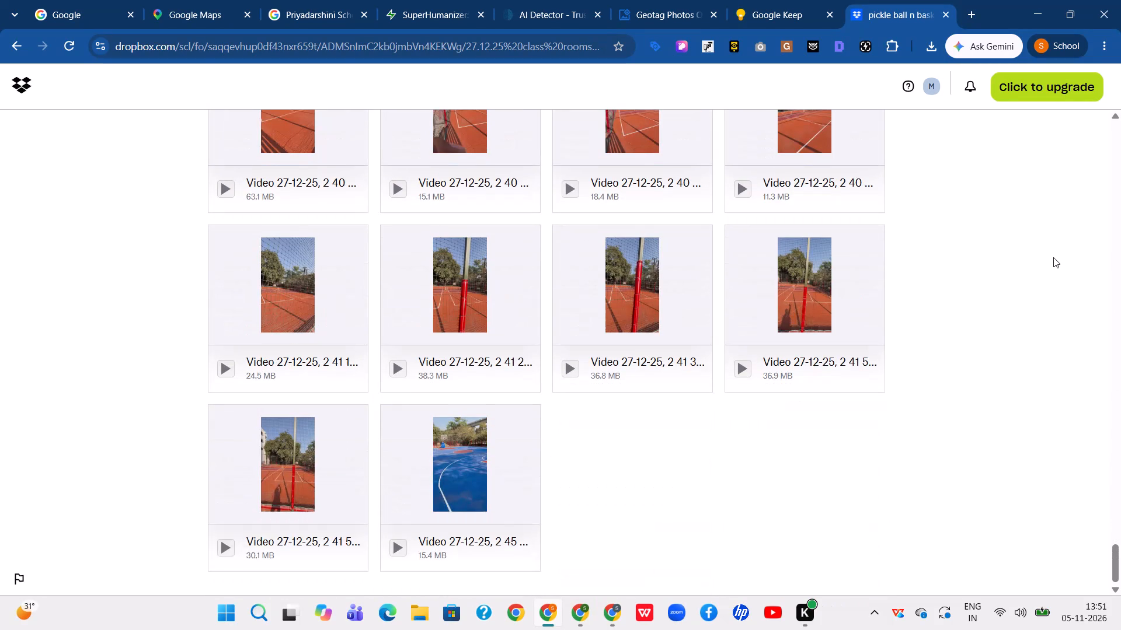
key("Page_Up")
key("Page_Up")
key("Page_Up")
key("Page_Up")
key("Page_Up")
key("Page_Up")
key("Page_Up")
key("Page_Up")
key("Page_Up")
key("Page_Up")
key("Page_Up")
key("Page_Up")
key("Page_Up")
key("Page_Up")
key("Page_Up")
key("Page_Up")
key("Page_Up")
key("Page_Up")
key("Page_Up")
key("Page_Up")
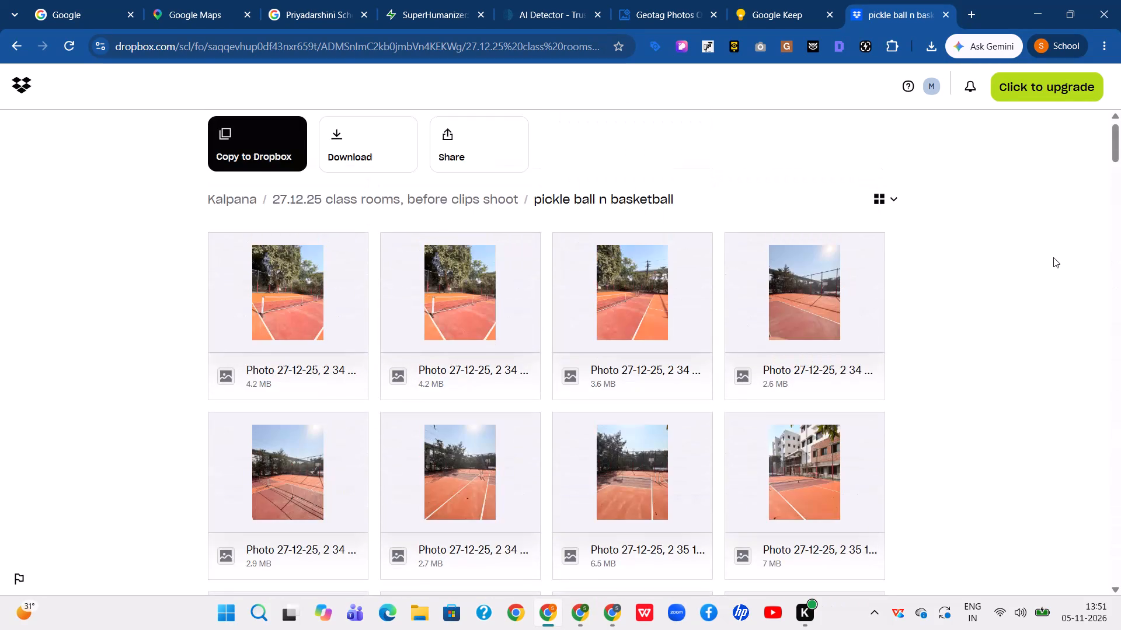
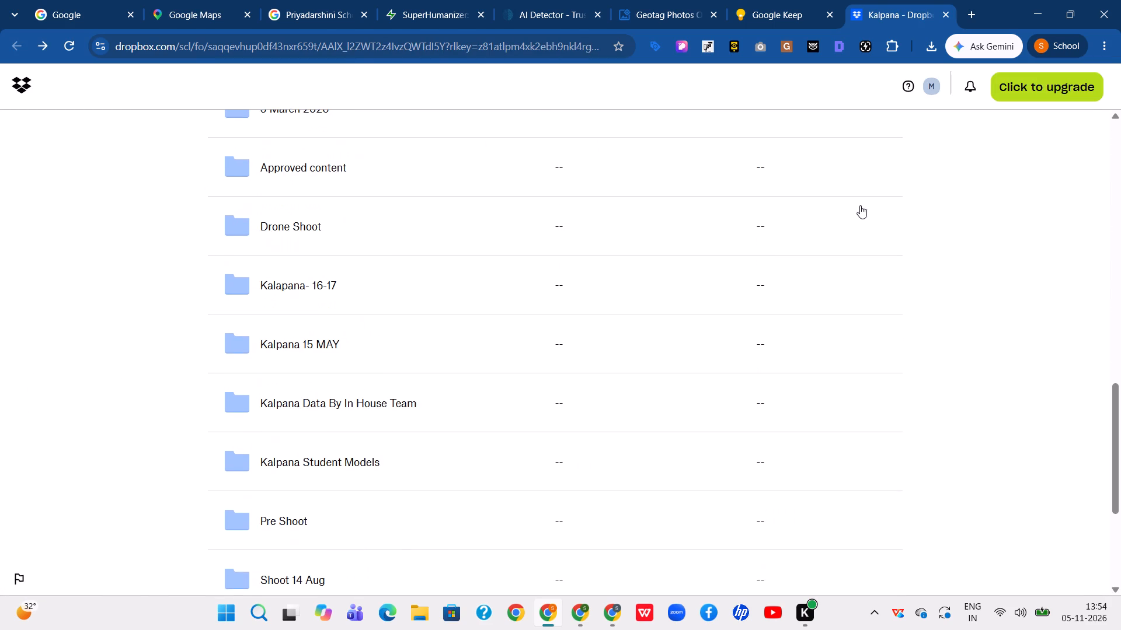
scroll(860, 205, "down", 3)
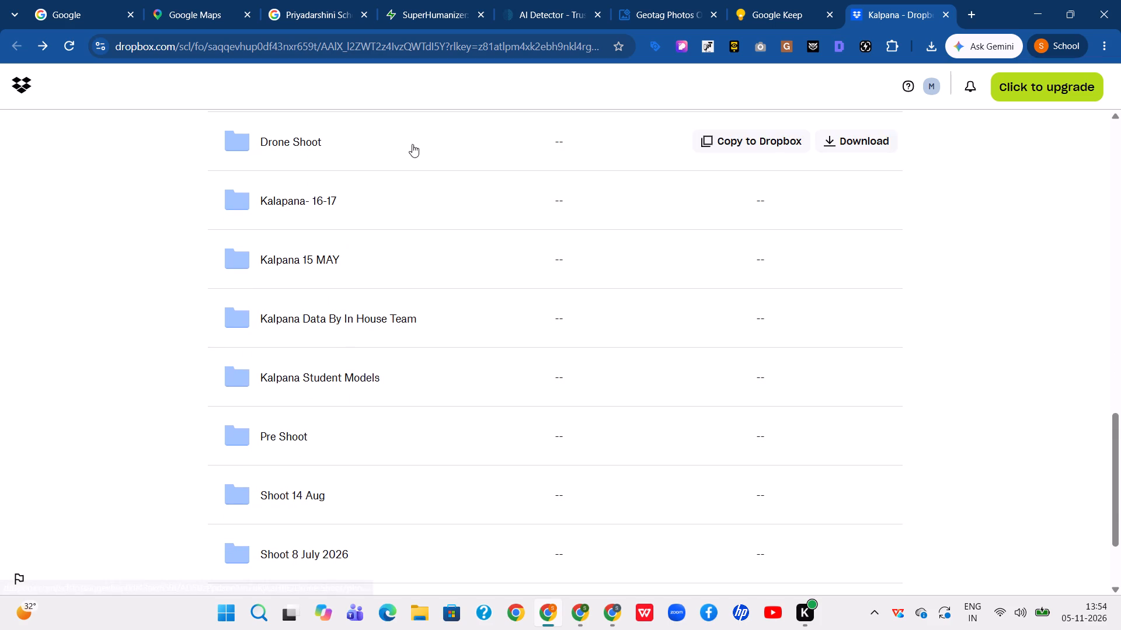
left_click(348, 196)
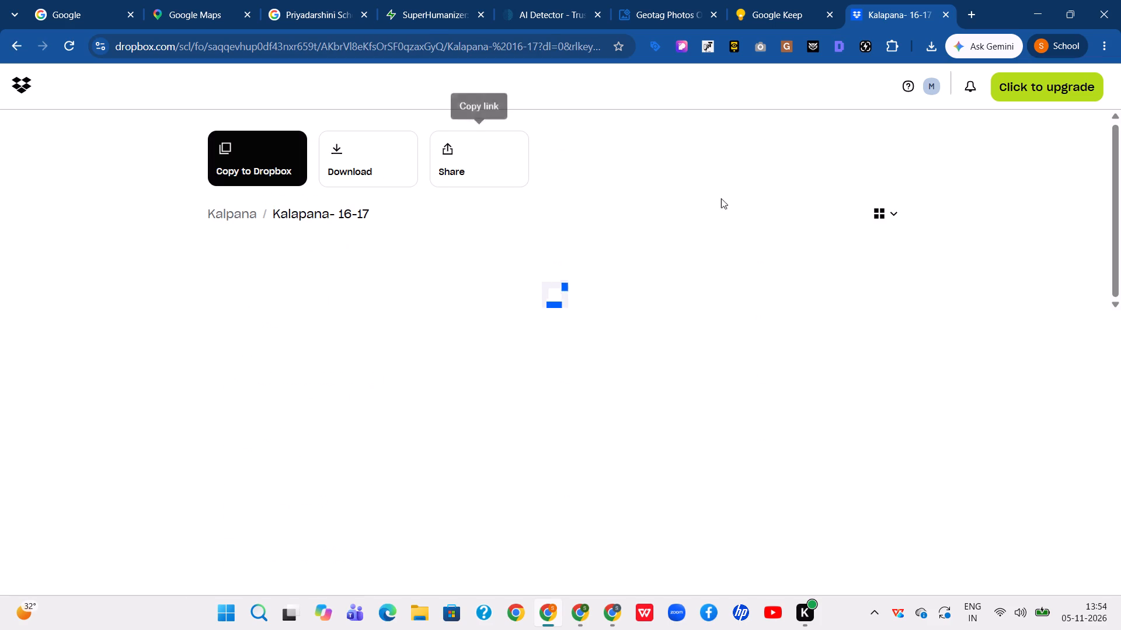
scroll(752, 201, "down", 1)
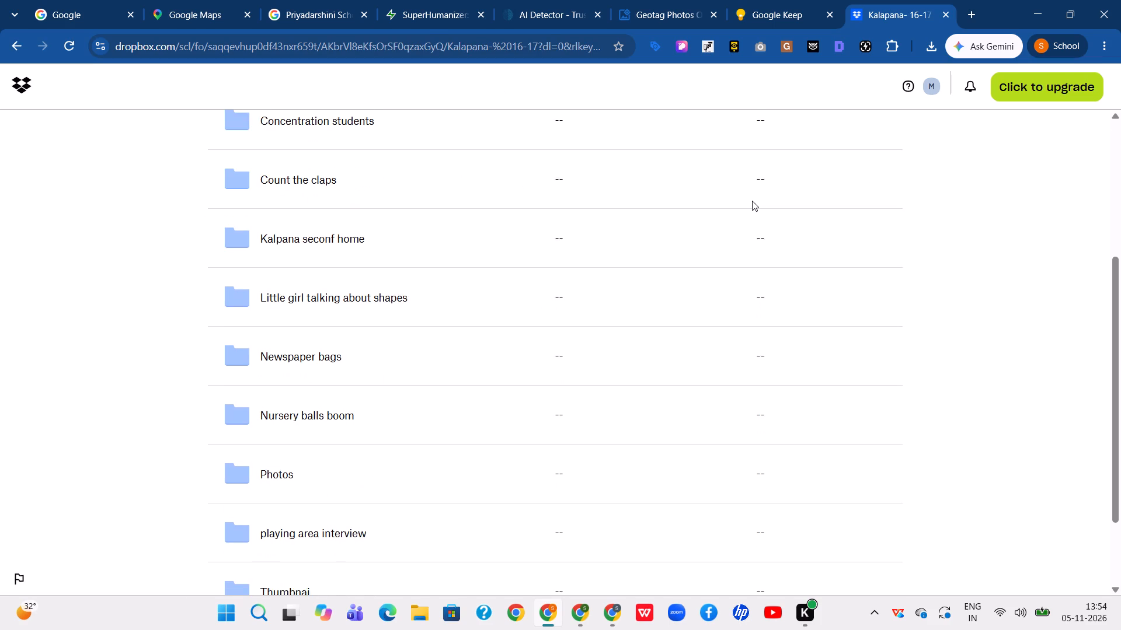
scroll(752, 201, "down", 1)
key("Page_Down")
key("Page_Down")
key("Page_Down")
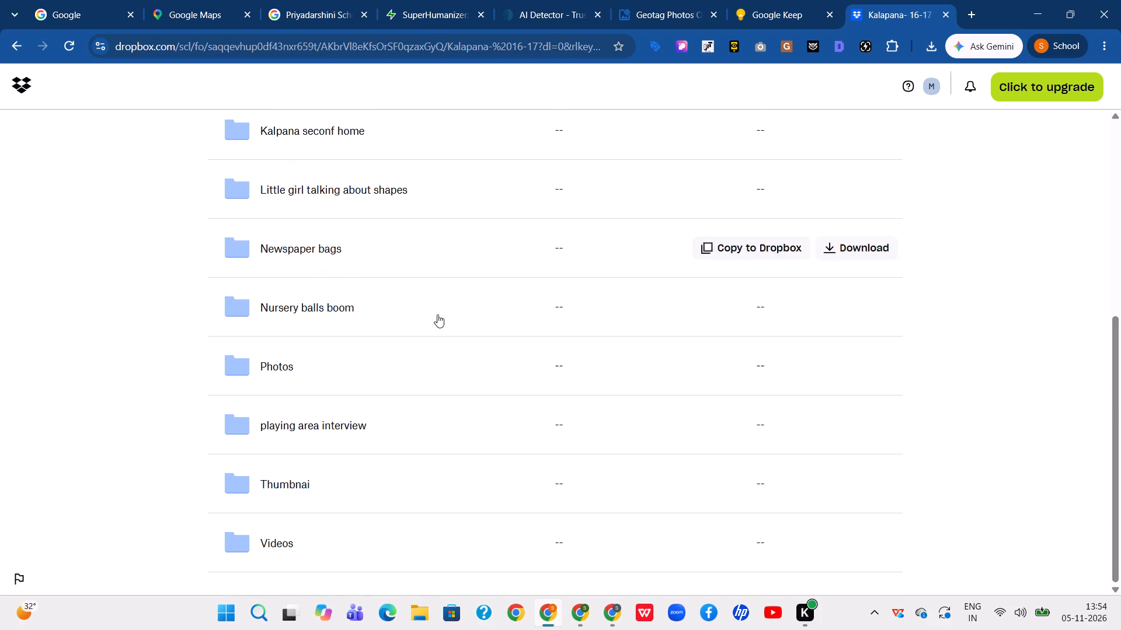
left_click(286, 375)
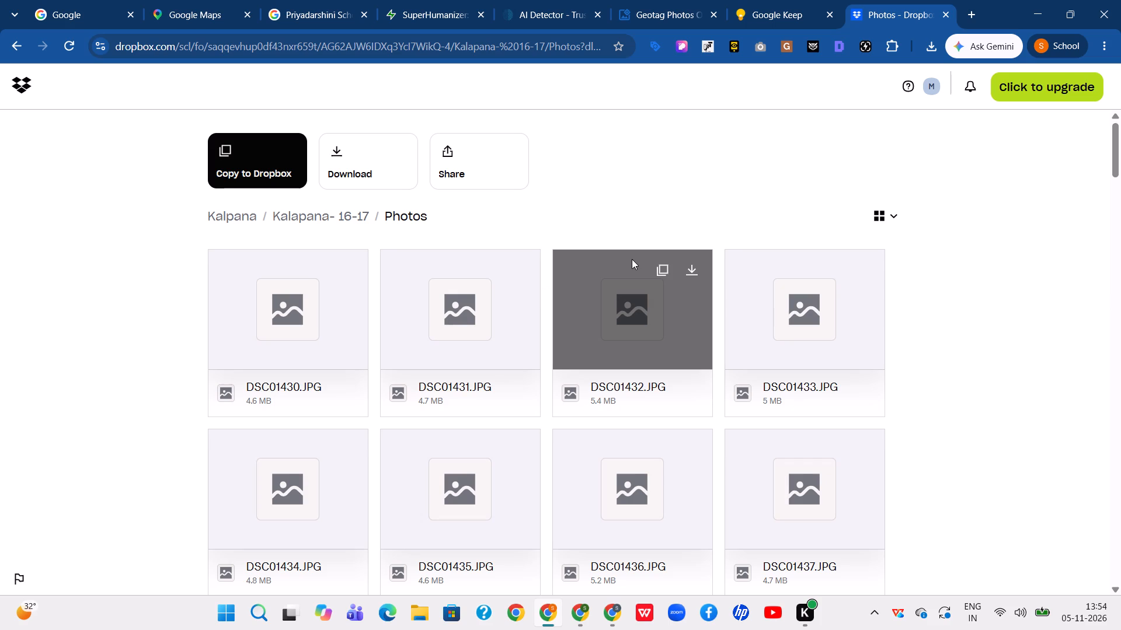
Download the library photos DSC01437.JPG, DSC01438.JPG, DSC01439.JPG and DSC01440.JPG from the Photos folder.
left_click(954, 189)
key("Page_Down")
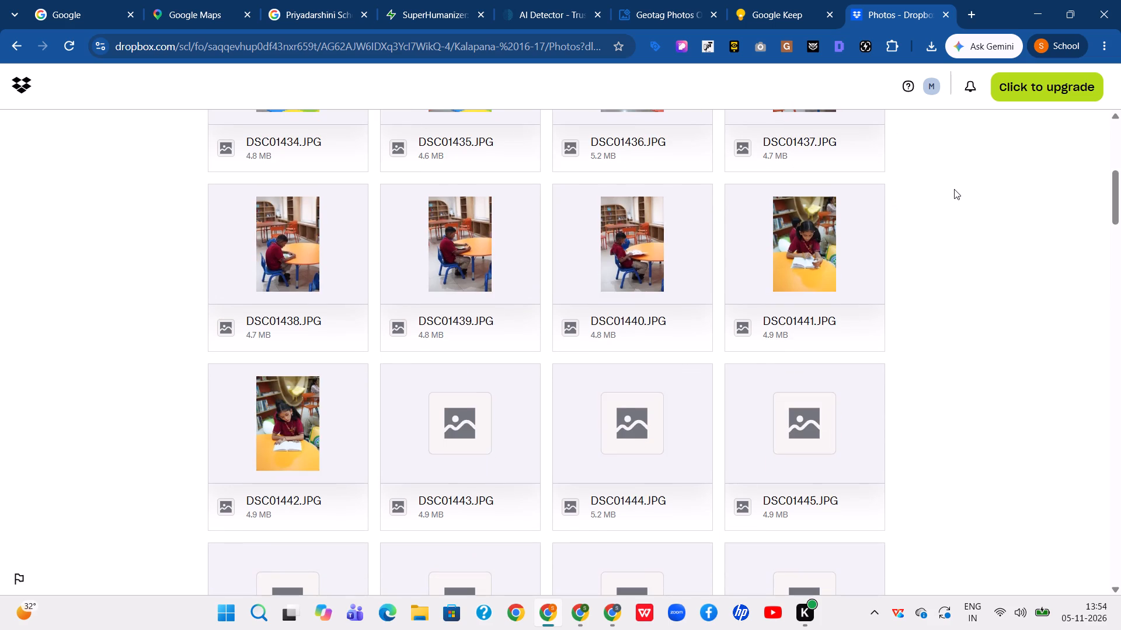
scroll(954, 189, "up", 1)
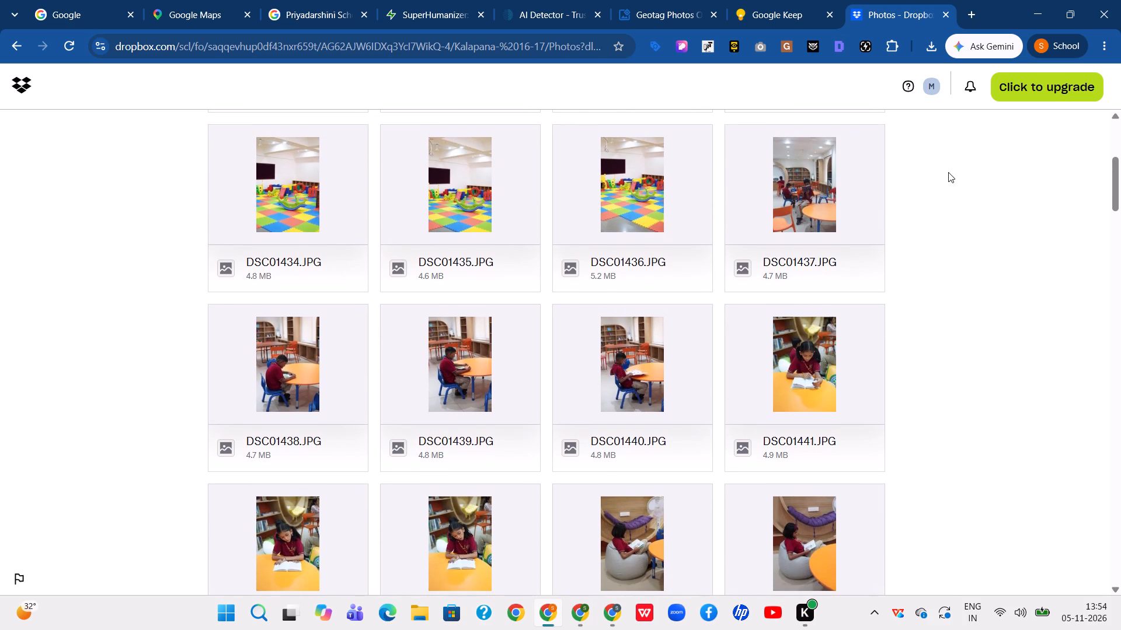
scroll(948, 172, "down", 1)
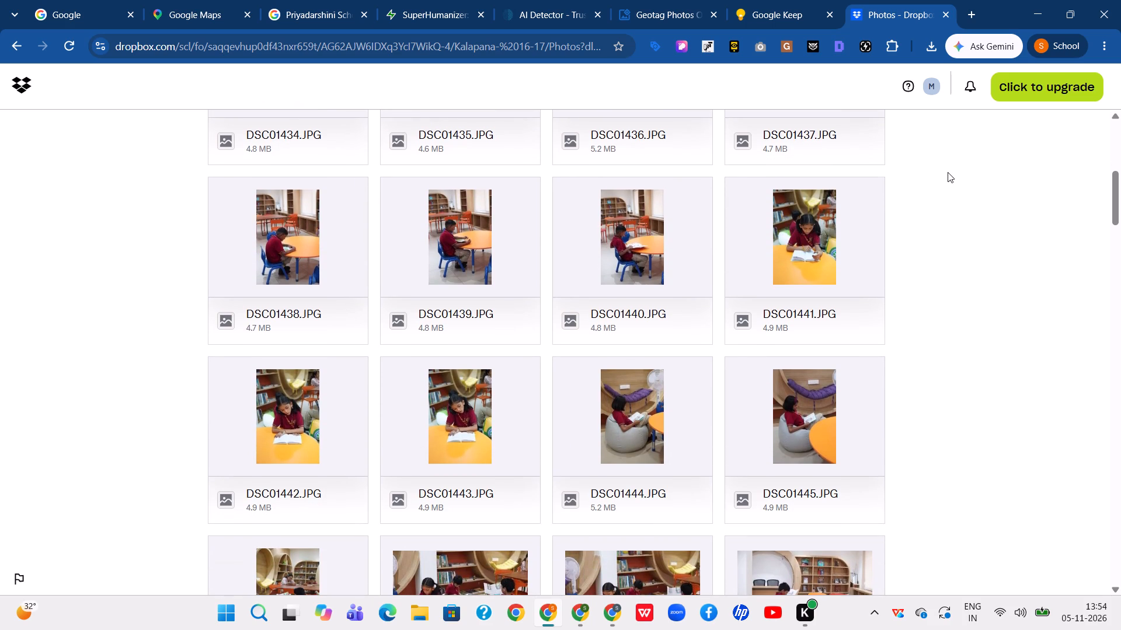
scroll(948, 172, "down", 1)
scroll(948, 172, "up", 1)
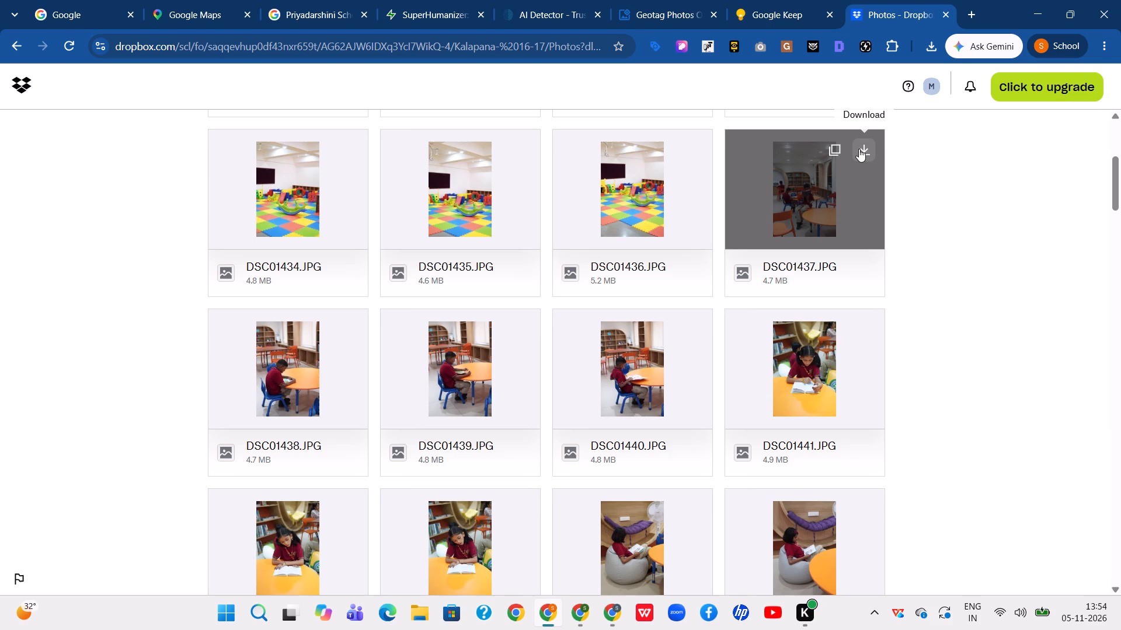
left_click(859, 149)
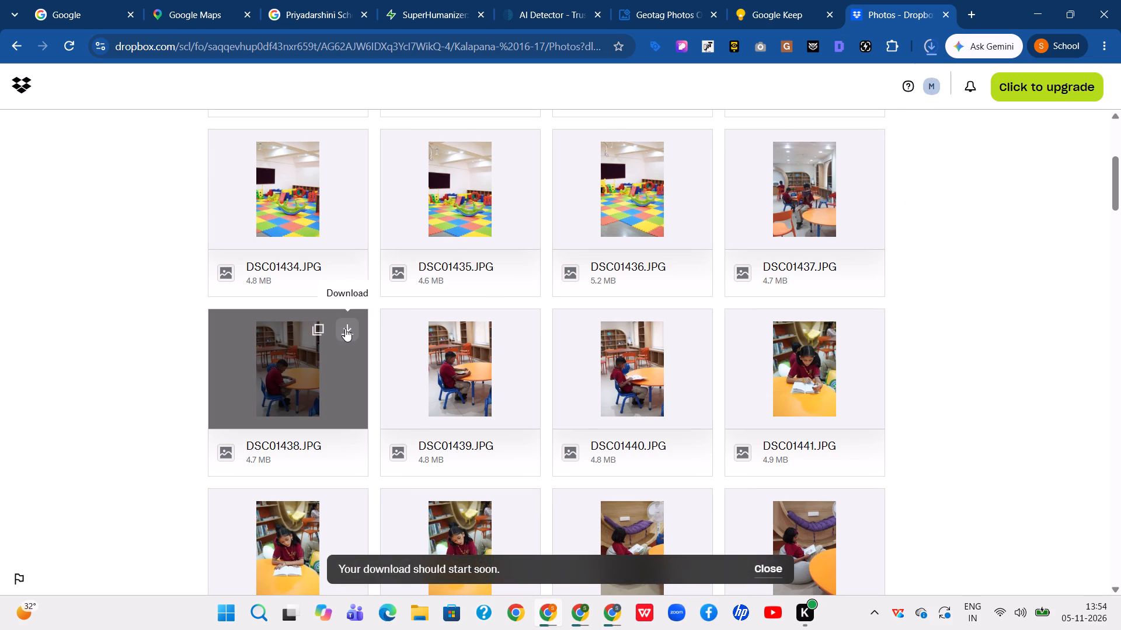
left_click(345, 328)
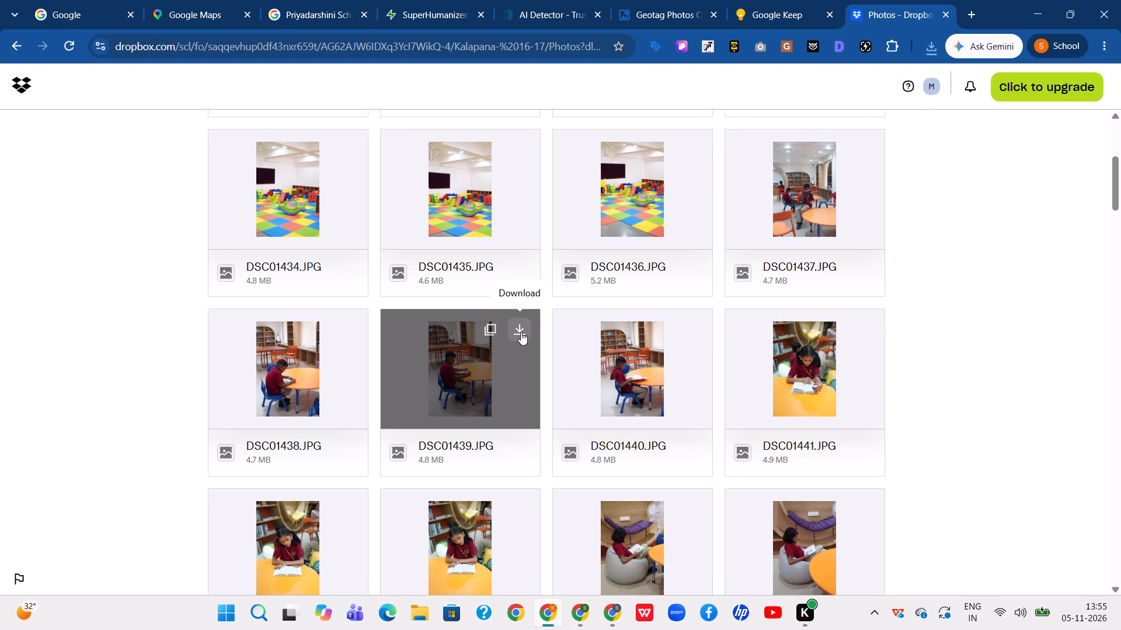
left_click(521, 332)
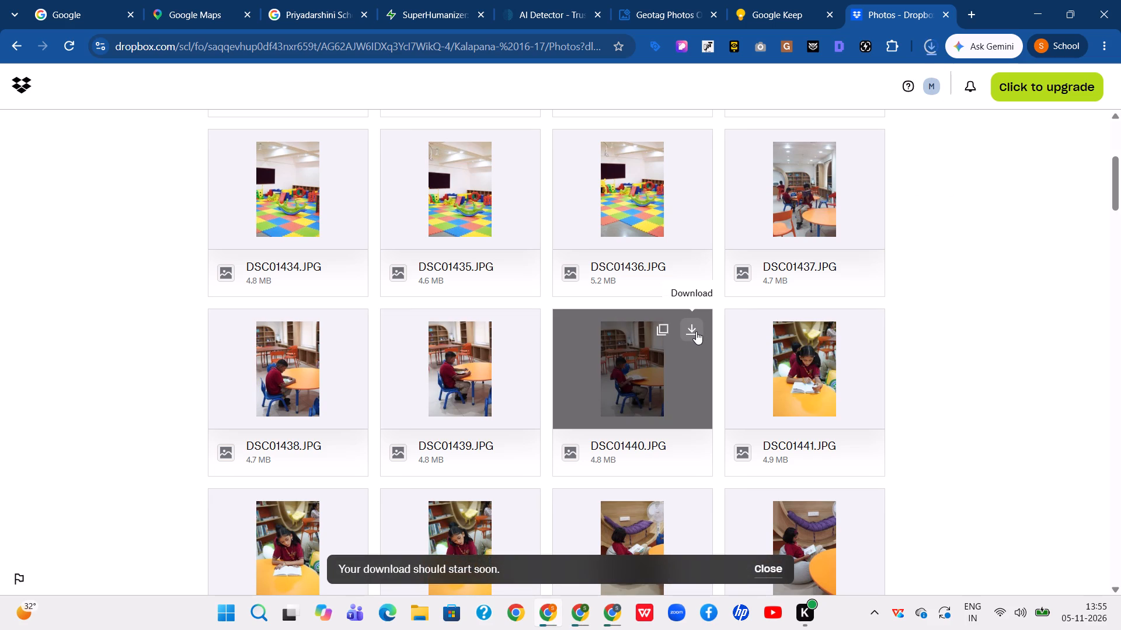
left_click(696, 331)
Download the reading photos DSC01442.JPG, DSC01444.JPG and DSC01445.JPG from the Photos folder.
scroll(696, 331, "down", 3)
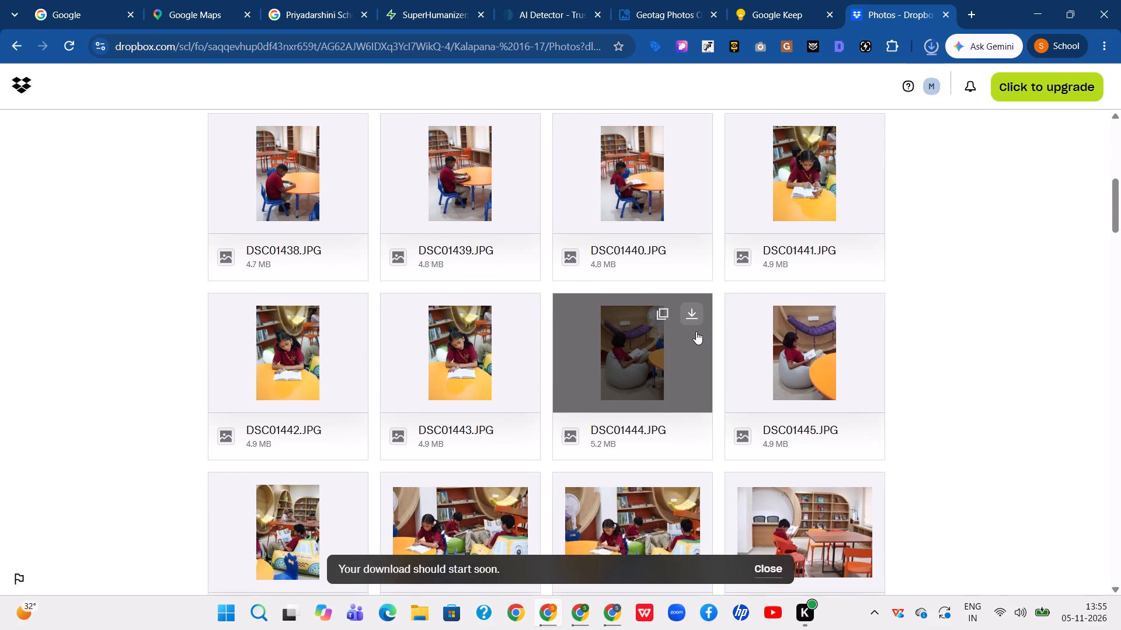
scroll(696, 331, "down", 1)
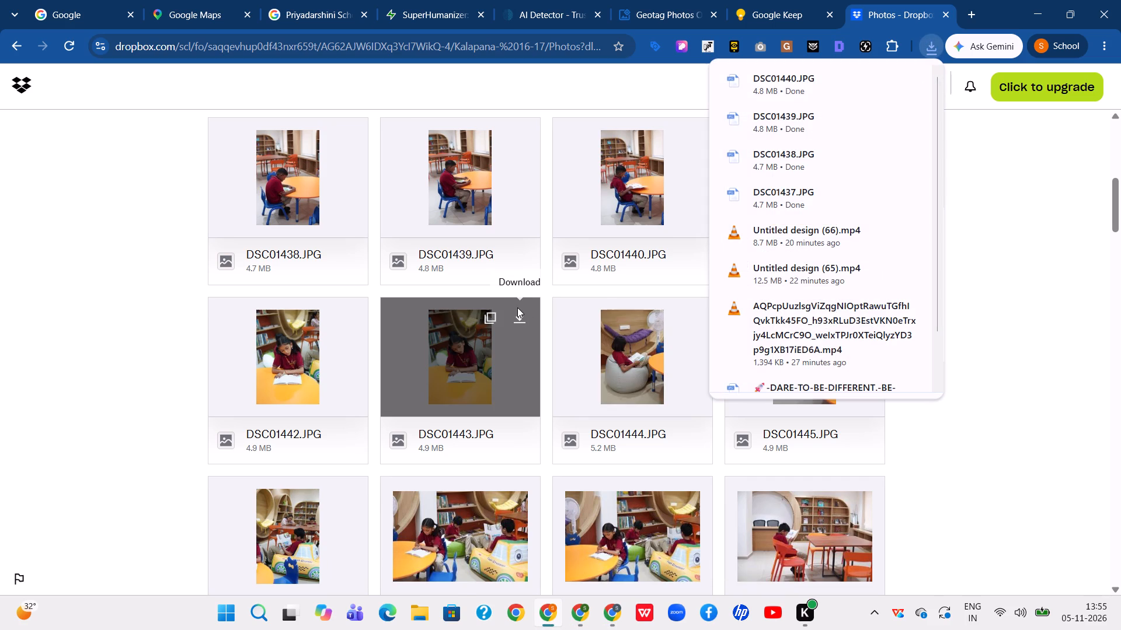
left_click(346, 316)
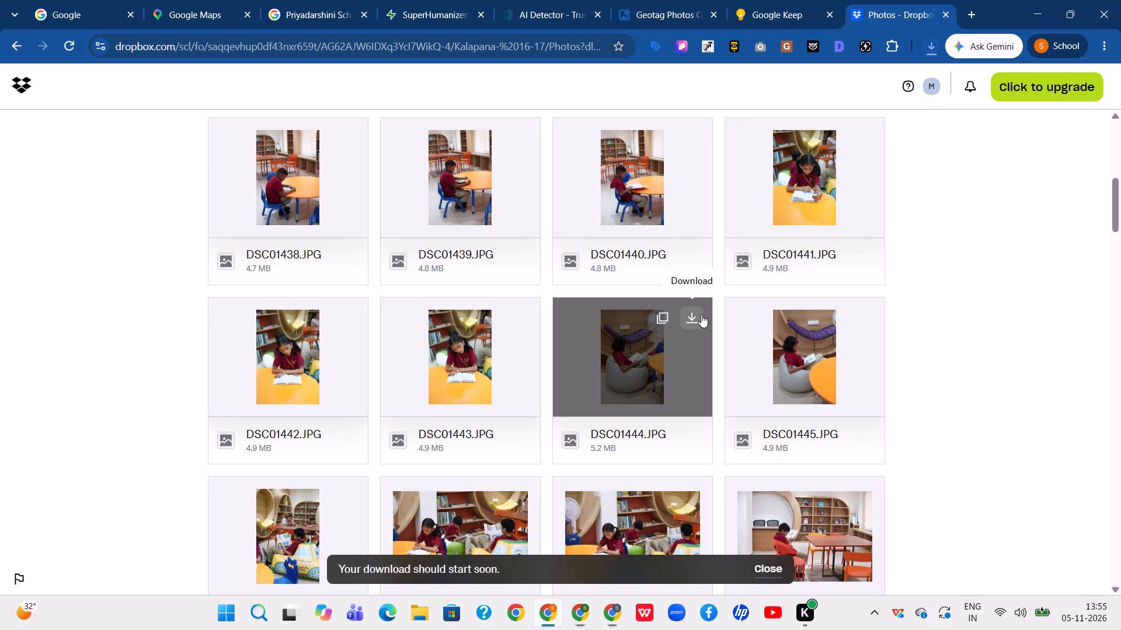
left_click(701, 314)
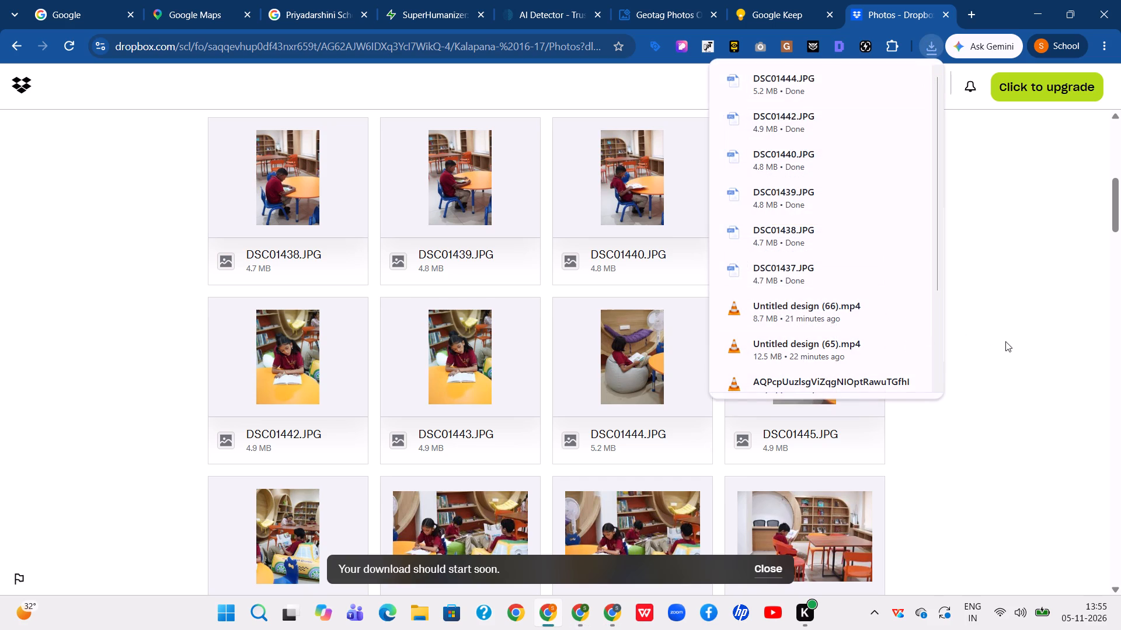
left_click(1005, 341)
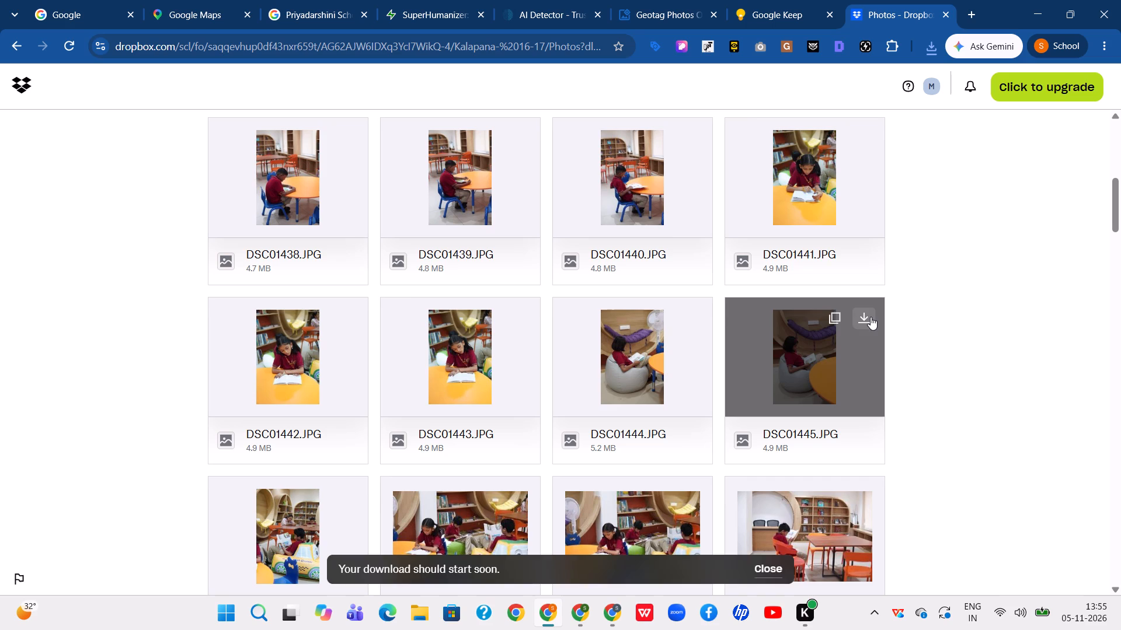
left_click(871, 317)
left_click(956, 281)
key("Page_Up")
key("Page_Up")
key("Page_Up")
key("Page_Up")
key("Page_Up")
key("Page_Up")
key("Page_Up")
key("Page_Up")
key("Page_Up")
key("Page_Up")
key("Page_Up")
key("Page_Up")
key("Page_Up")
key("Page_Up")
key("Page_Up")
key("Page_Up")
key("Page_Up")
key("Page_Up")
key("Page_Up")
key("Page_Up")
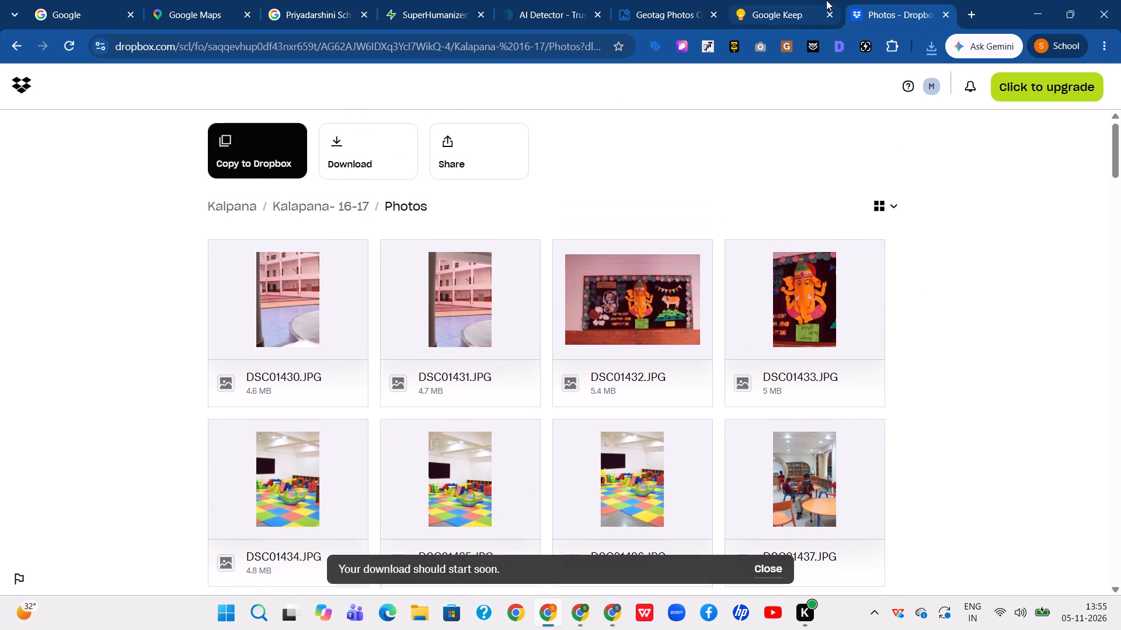
Switch to the Geotag Photos Online page and close the Dropbox page.
left_click(712, 0)
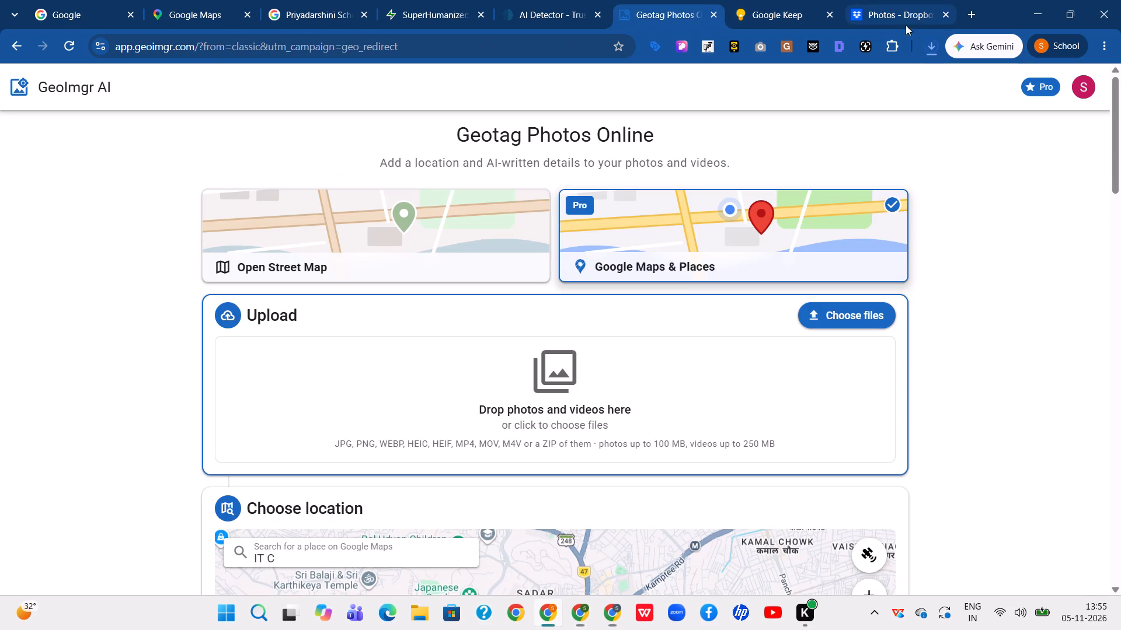
left_click(945, 18)
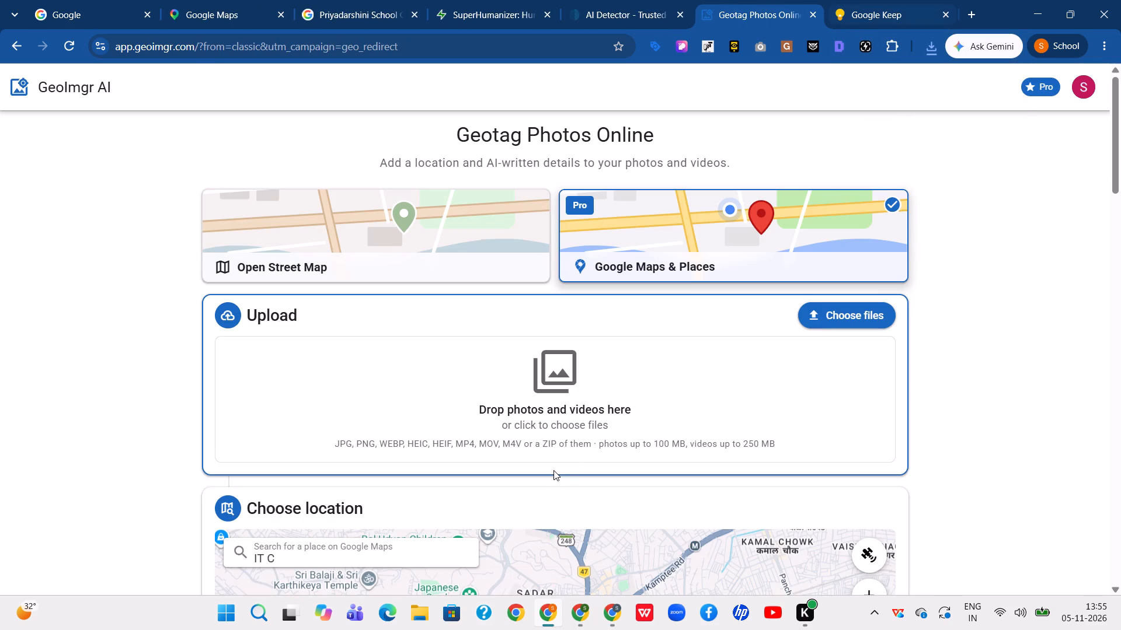
Upload the photo DSC01437 from the Downloads folder to the geotagging page.
left_click(855, 321)
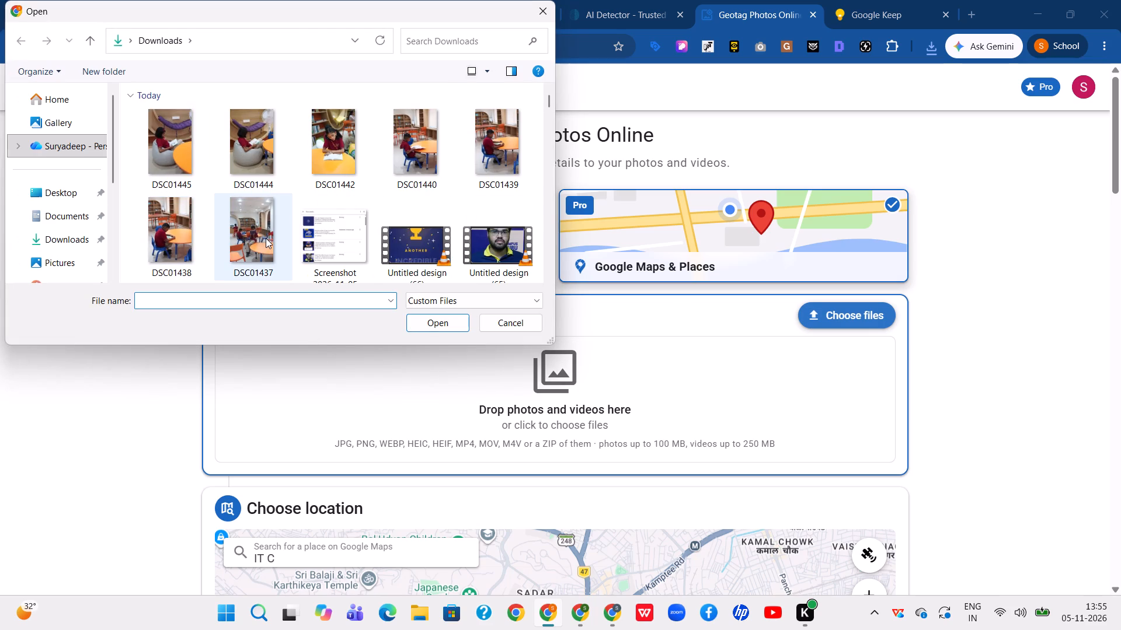
left_click(266, 238)
key("Return")
scroll(288, 338, "down", 3)
Copy the coordinates 21.1560012,79.075803 from the Google Maps address of the Priyadarshini School Of K.A.L.P.A.N.A page.
left_click(245, 0)
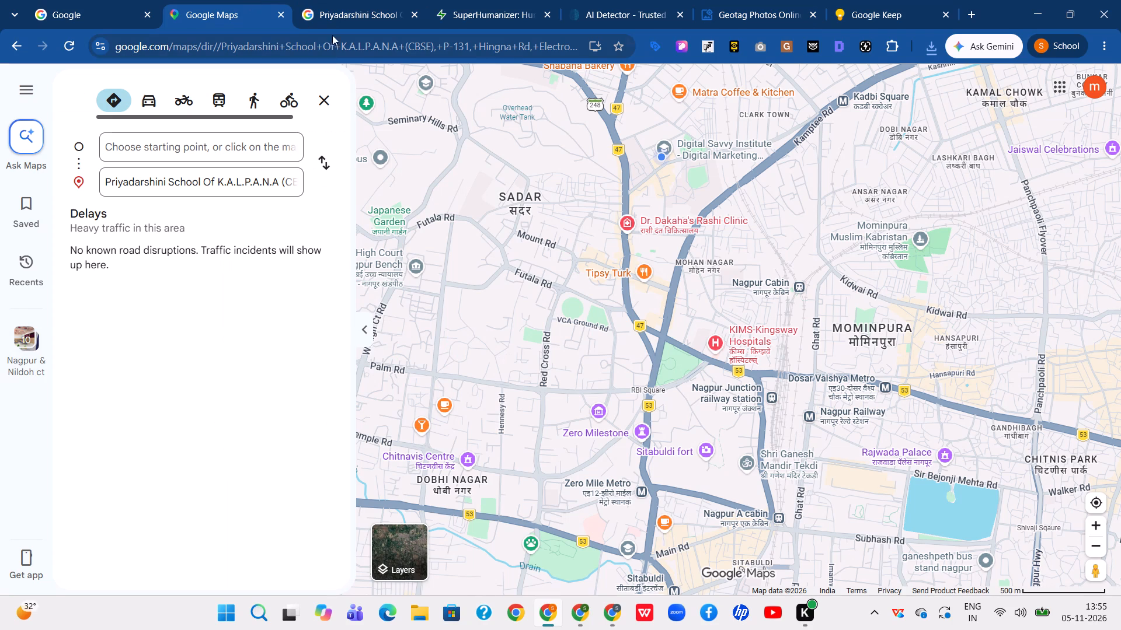
left_click(351, 47)
left_click(351, 47)
key("Right")
key("Right")
key("Right")
key("Right")
key("Right")
key("Right")
key("Right")
key("Right")
key("Right")
key("Right")
key("Right")
key("Right")
key("Right")
key("Right")
key("Right")
key("Right")
key("Right")
key("Right")
key("Right")
key("Right")
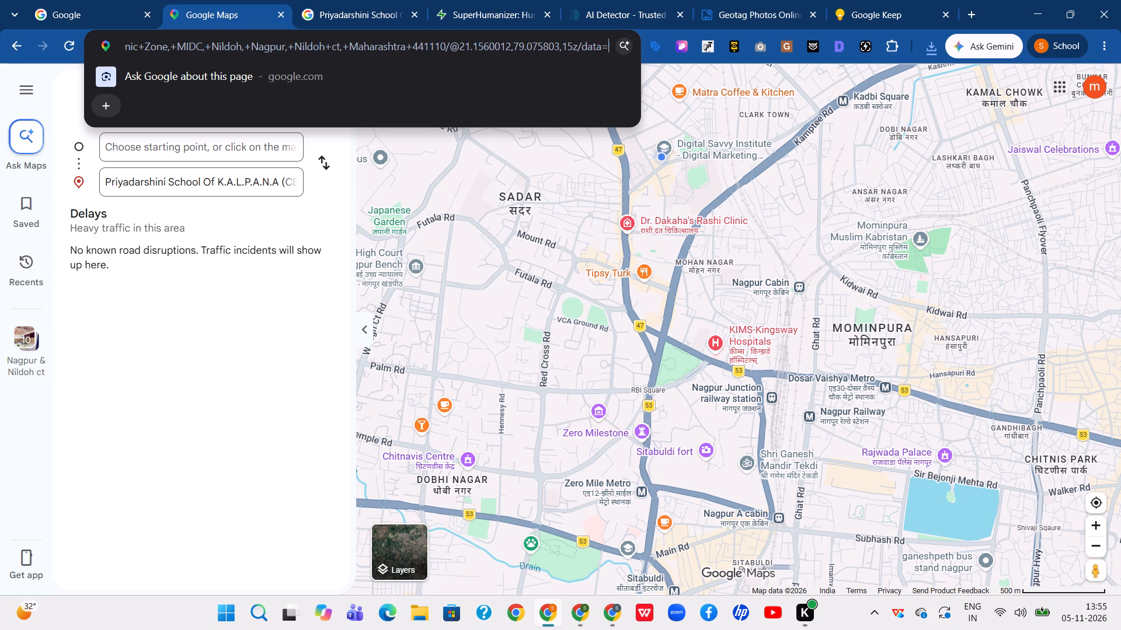
left_click_drag(461, 44, 559, 55)
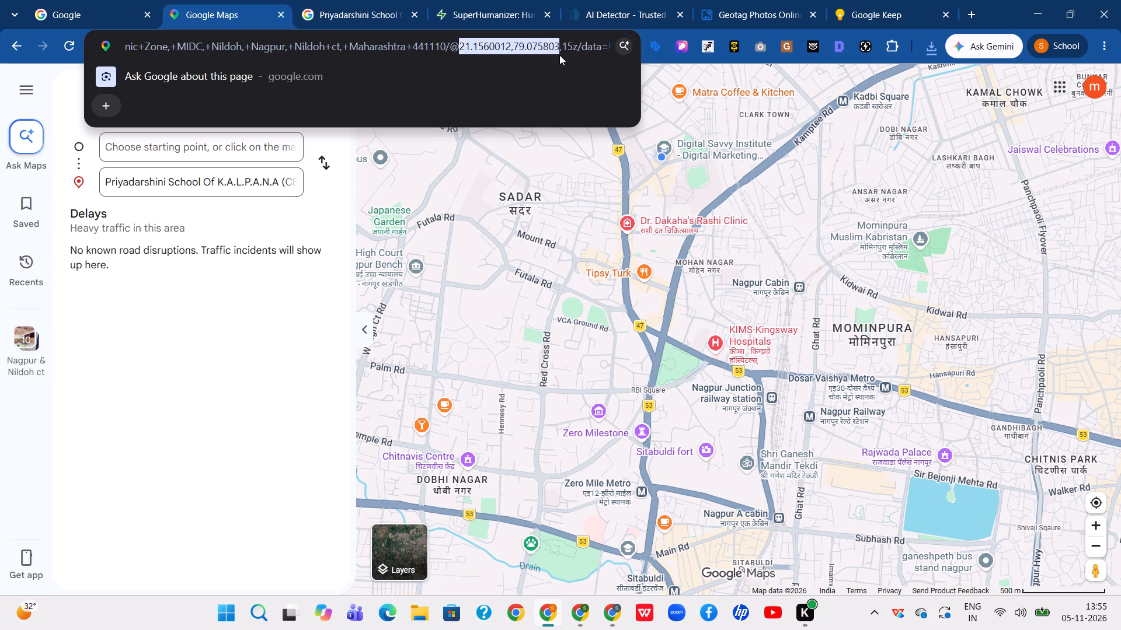
key("ctrl+c")
On the Geotag Photos Online page, search for "Pri" and choose Priyadarshini School Of K.A.L.P.A.N.A as the place.
left_click(733, 1)
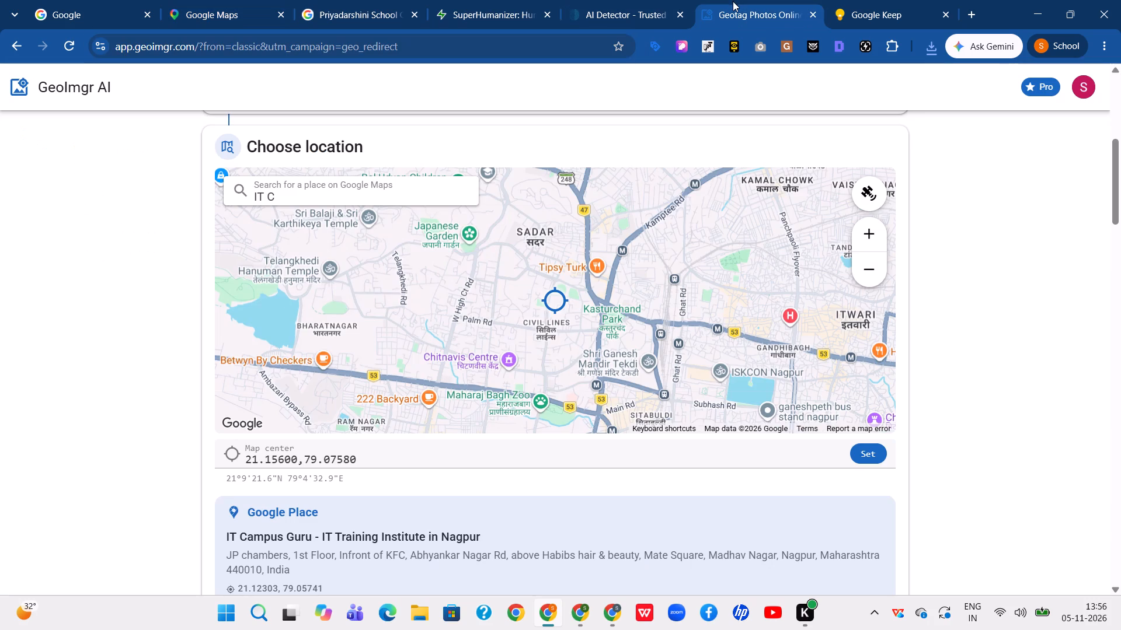
left_click(270, 447)
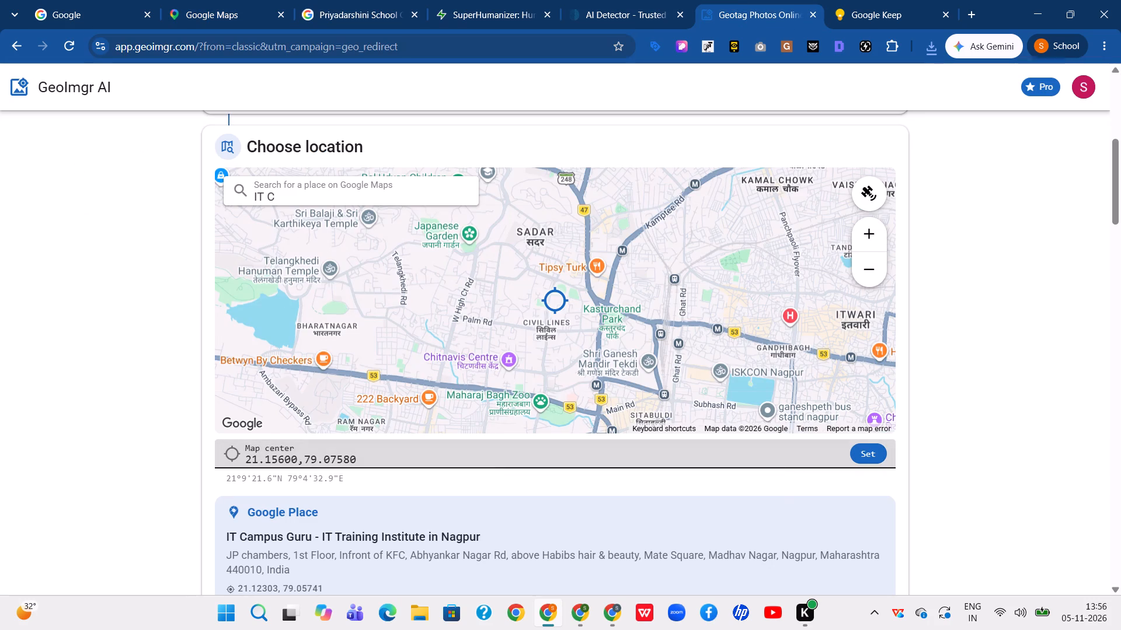
left_click(279, 193)
key("ctrl+a")
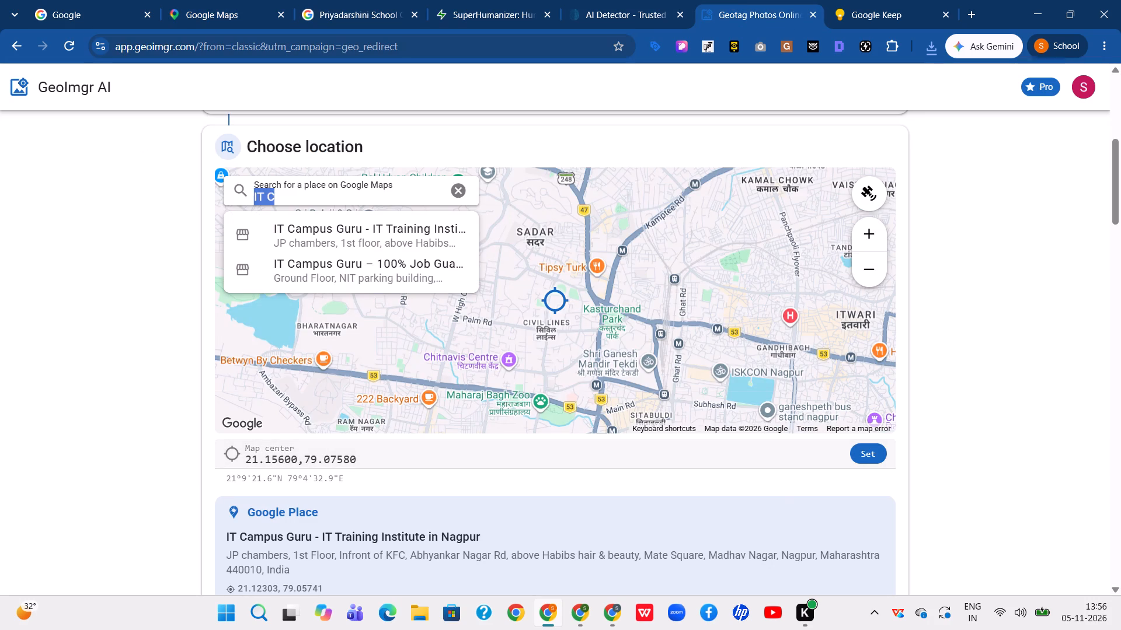
type("Pri")
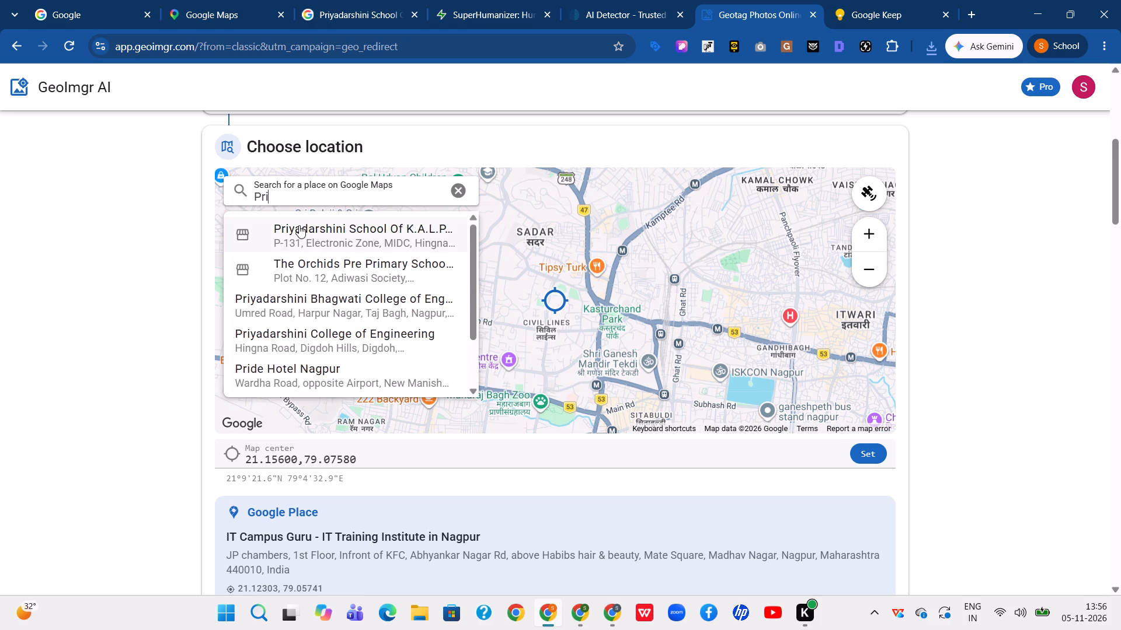
left_click(299, 225)
Set the map center to the copied coordinates 21.1560012,79.075803 and apply the map center location to all photos.
left_click(283, 465)
key("ctrl+a")
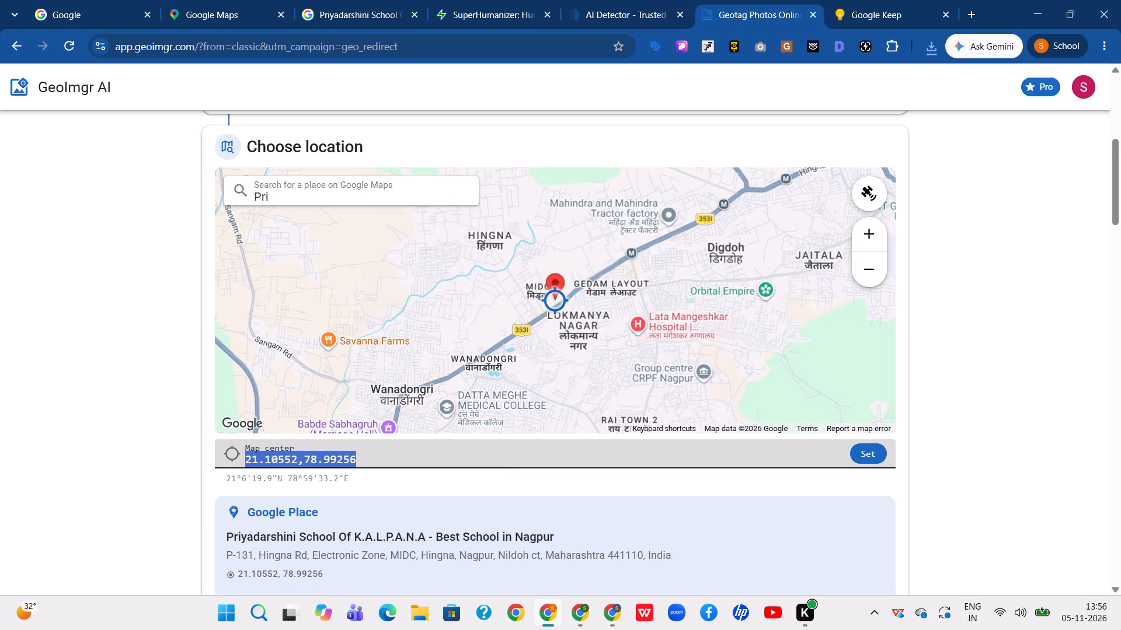
key("ctrl+v")
key("Return")
scroll(283, 465, "down", 1)
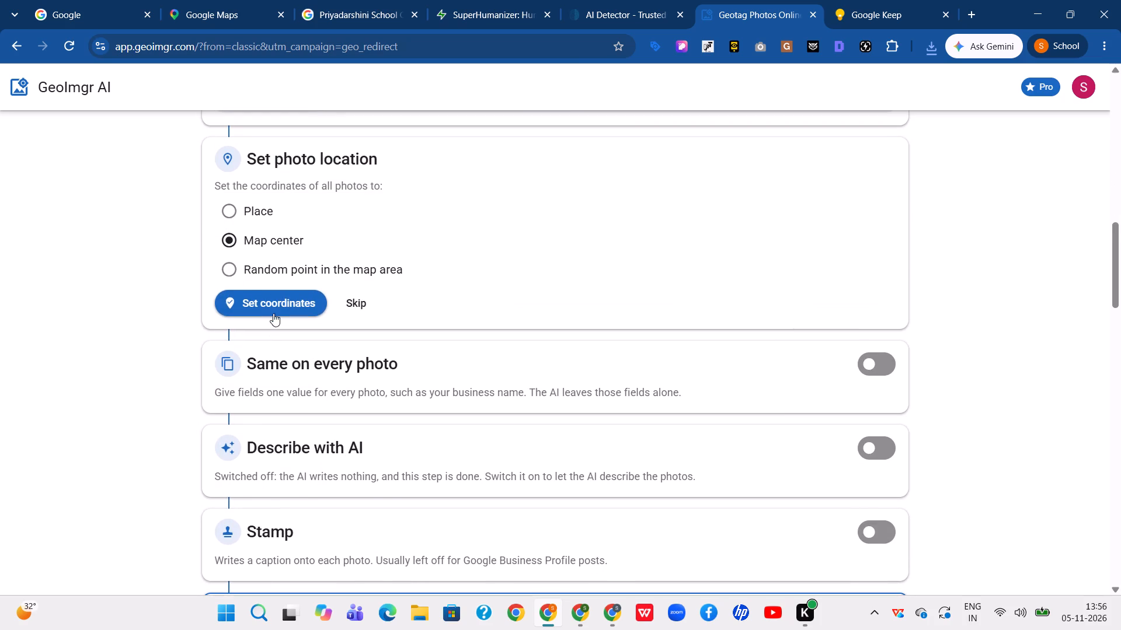
left_click(278, 310)
scroll(278, 310, "down", 2)
scroll(278, 310, "up", 4)
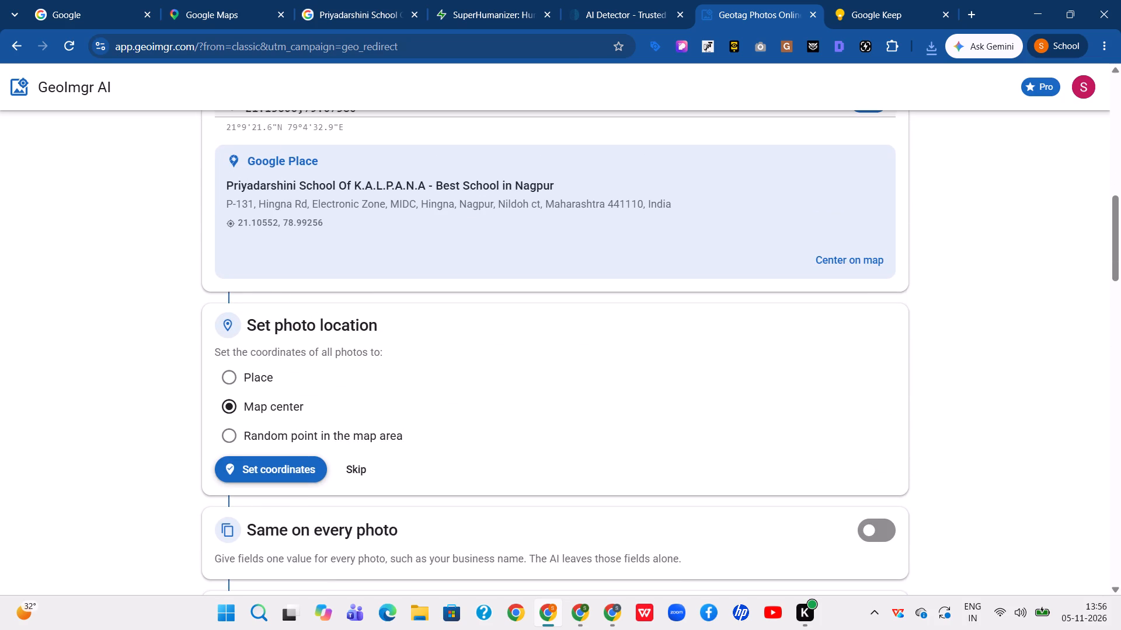
Copy the place name "Priyadarshini School Of K.A.L.P.A.N.A - Best School in Nagpur" into the Title of photo DSC01437.
left_click_drag(268, 194, 295, 183)
triple_click(295, 183)
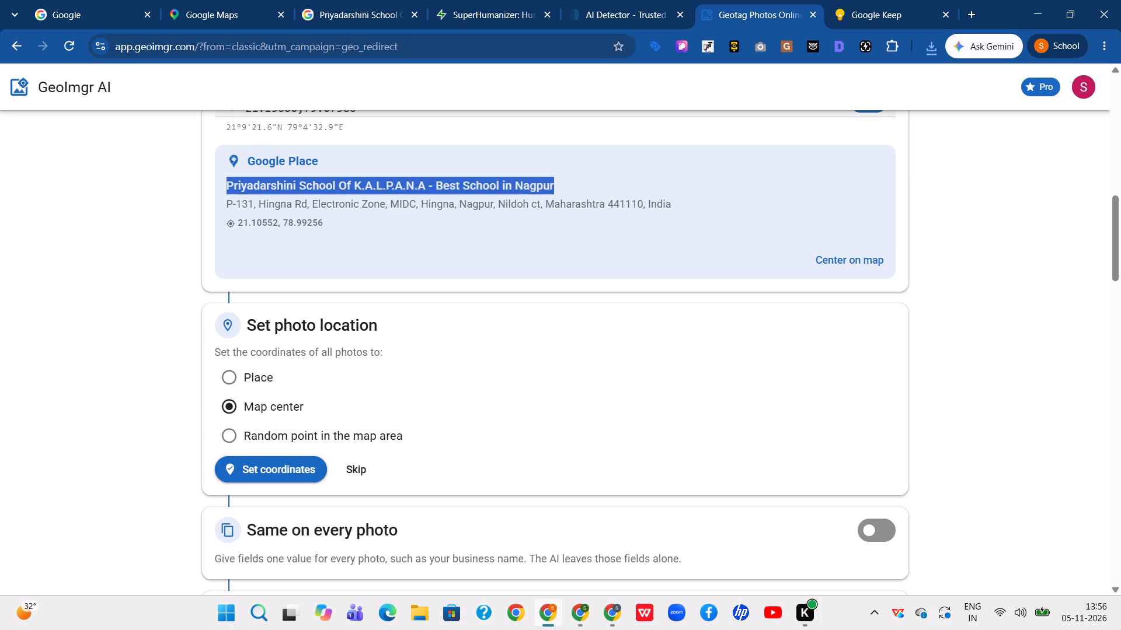
left_click(295, 183)
key("ctrl+c")
left_click(295, 183)
key("Page_Down")
key("Page_Down")
key("Page_Up")
scroll(295, 183, "left", 1)
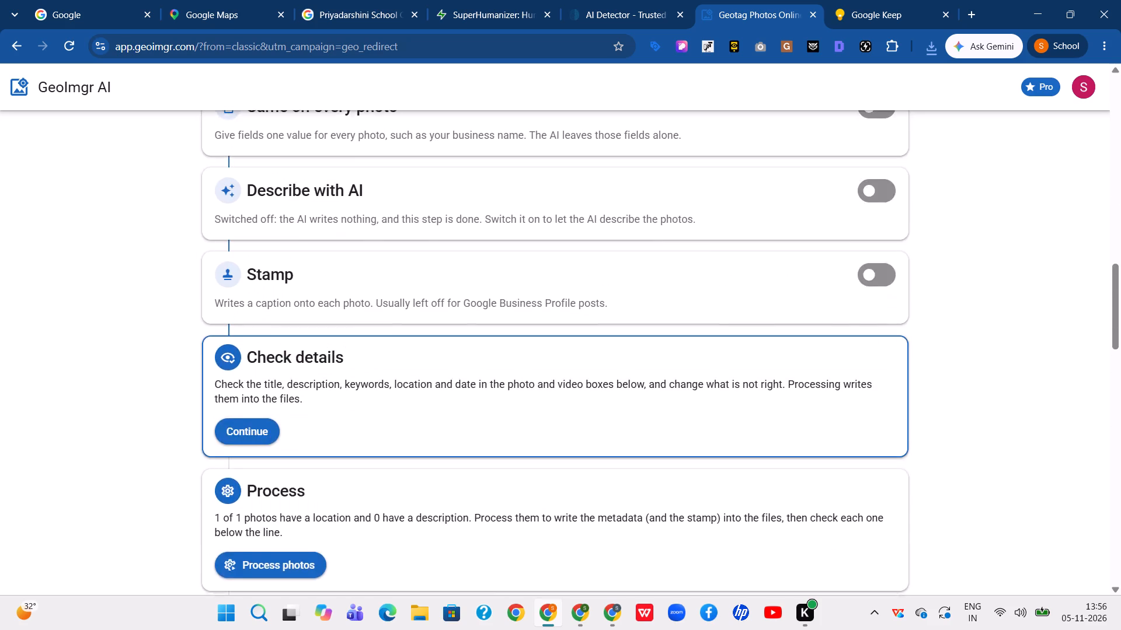
scroll(295, 183, "left", 1)
left_click(240, 311)
scroll(240, 311, "down", 2)
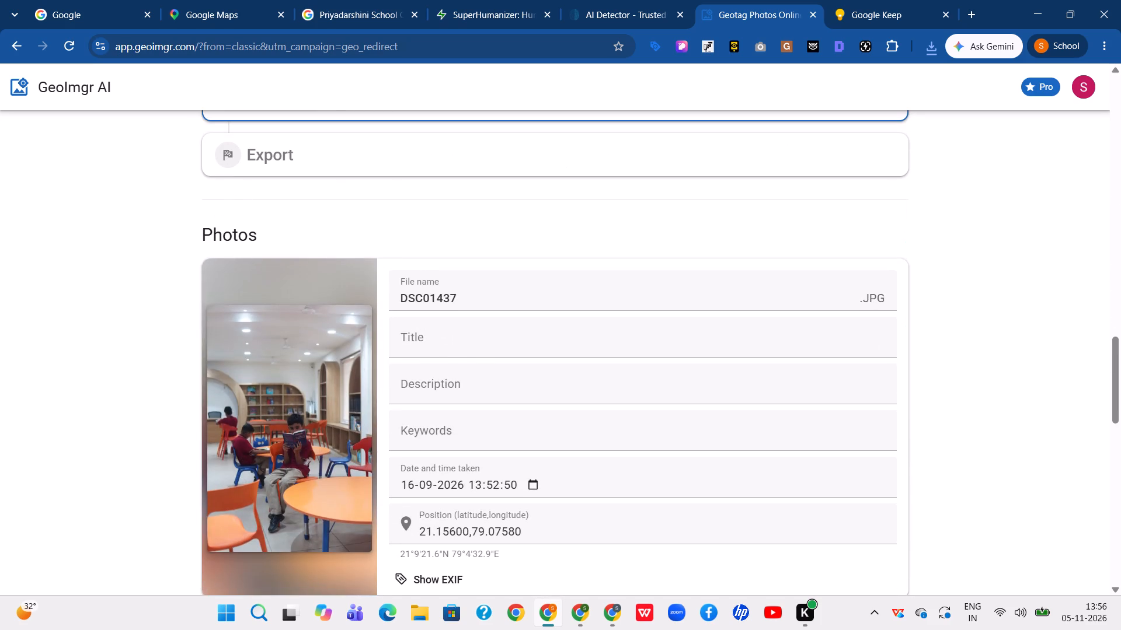
left_click(530, 339)
key("ctrl+v")
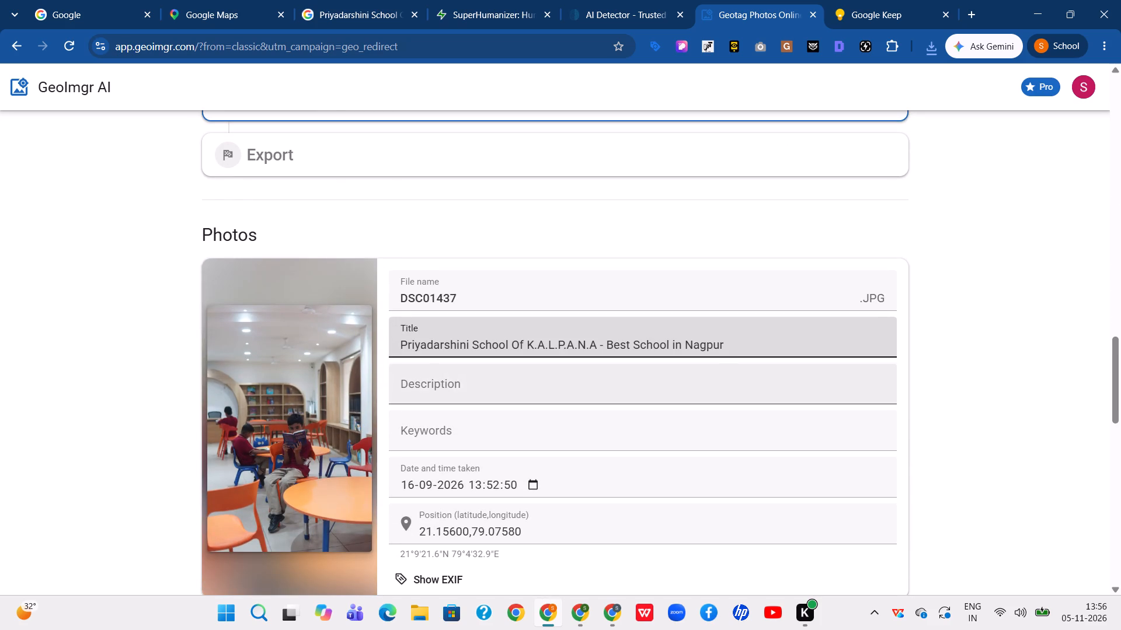
Copy the school description paragraph from the "Keywords for School" note in Google Keep into the Description of DSC01437.
left_click(516, 391)
left_click(864, 0)
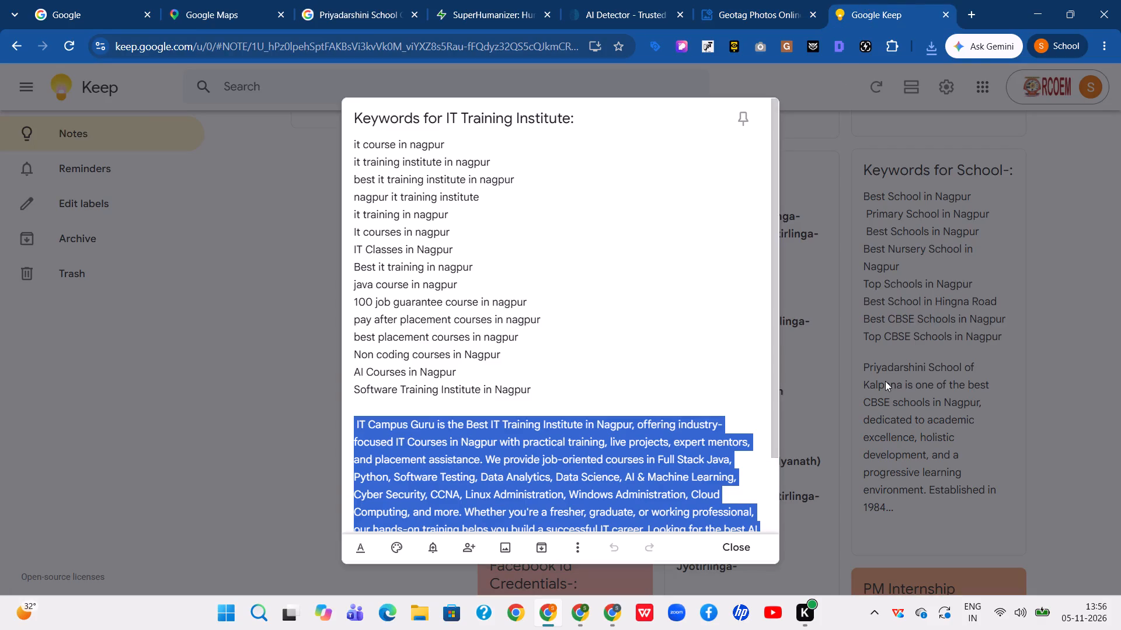
left_click(885, 381)
left_click(885, 381)
triple_click(548, 391)
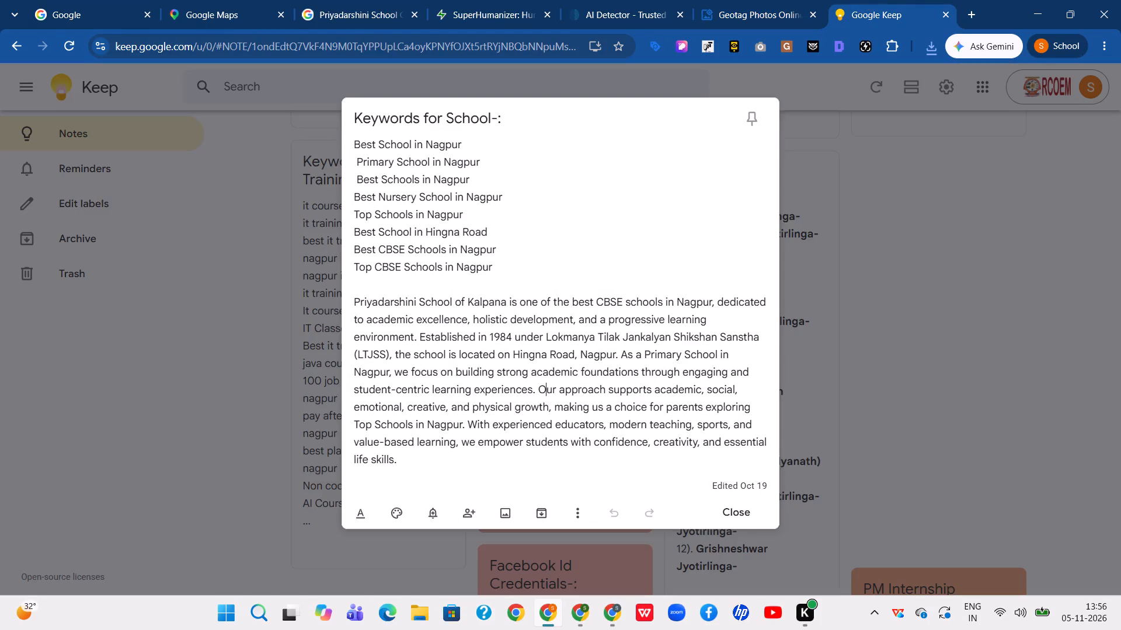
left_click(548, 391)
key("ctrl+c")
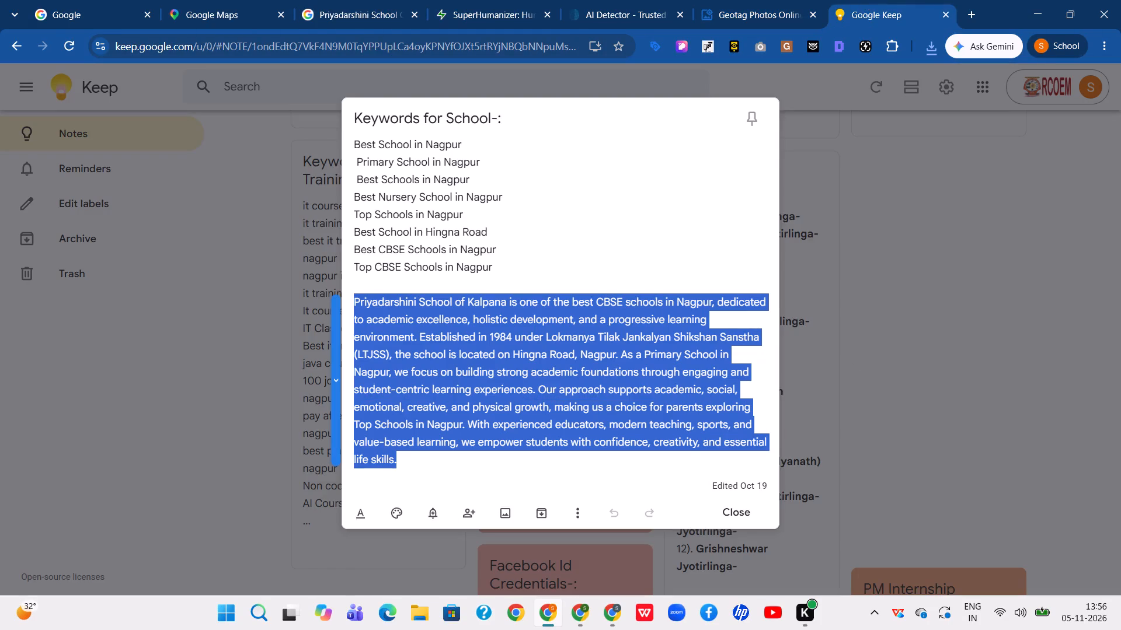
left_click(520, 264)
left_click_drag(520, 264, 252, 1)
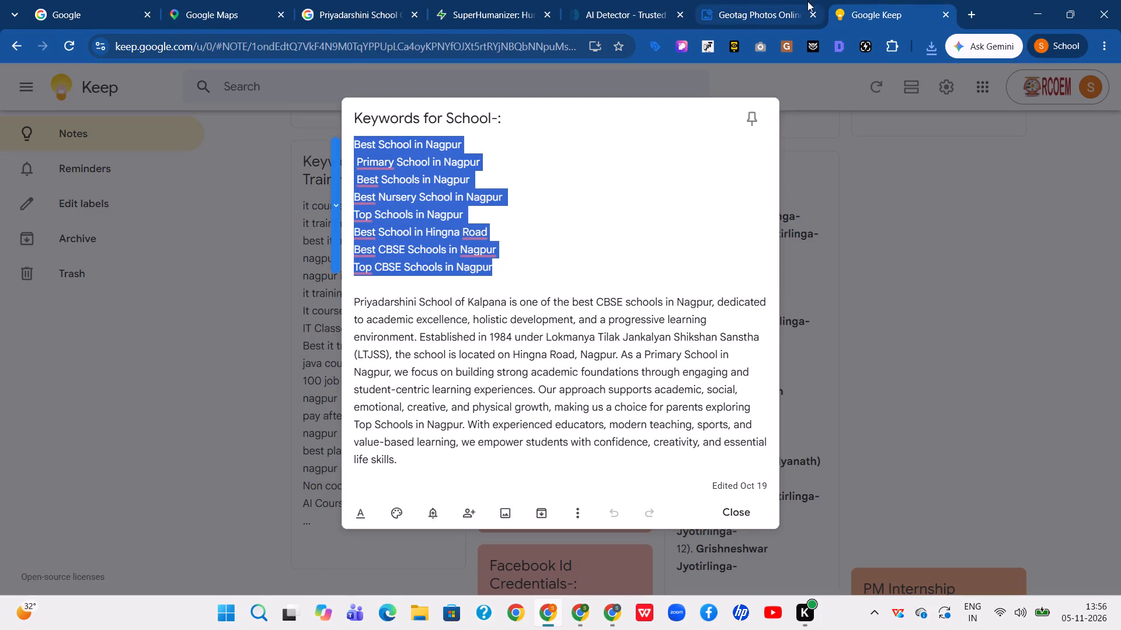
left_click(776, 0)
key("ctrl+v")
Copy the keyword list, Best School in Nagpur through Top CBSE Schools in Nagpur, from the Keep note into the Keywords of DSC01437.
key("Page_Down")
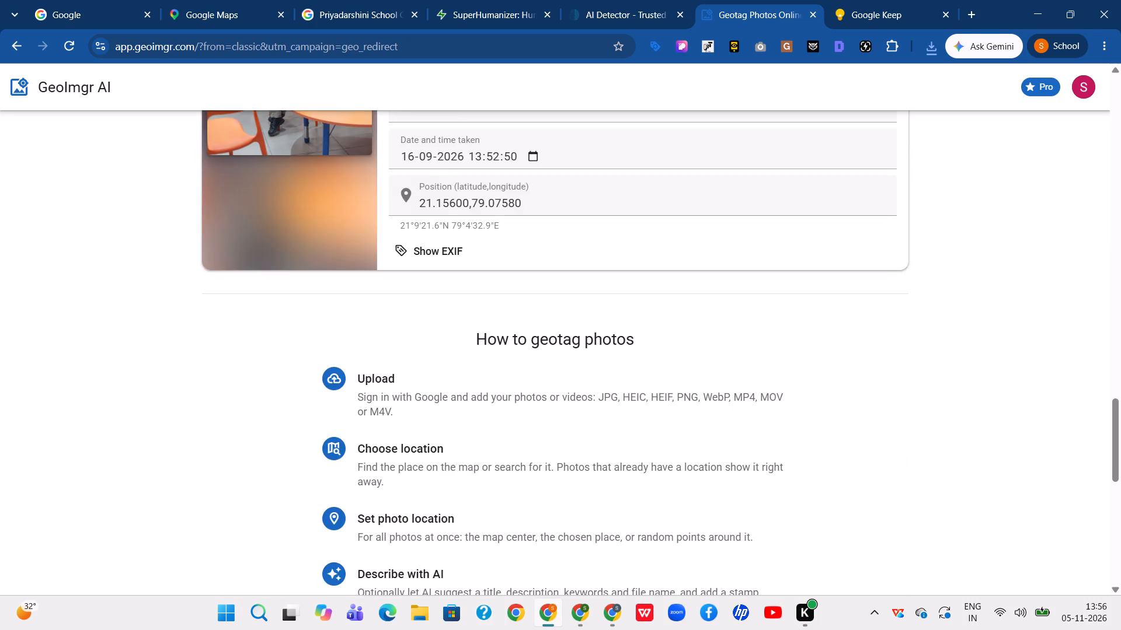
scroll(687, 393, "up", 1)
left_click(562, 254)
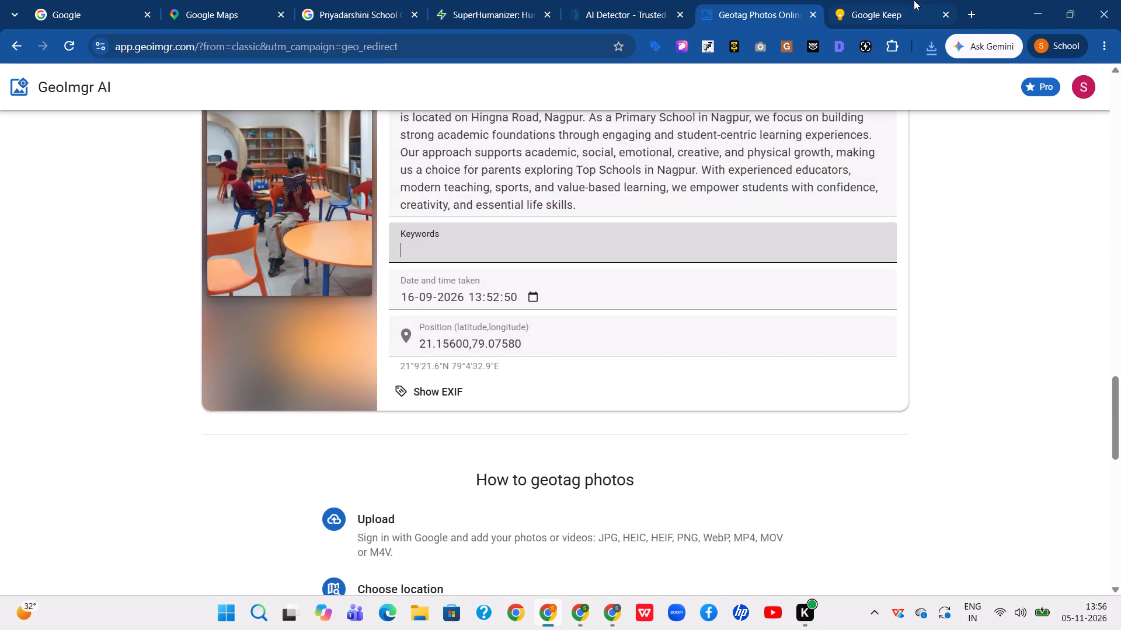
left_click(916, 3)
key("ctrl+c")
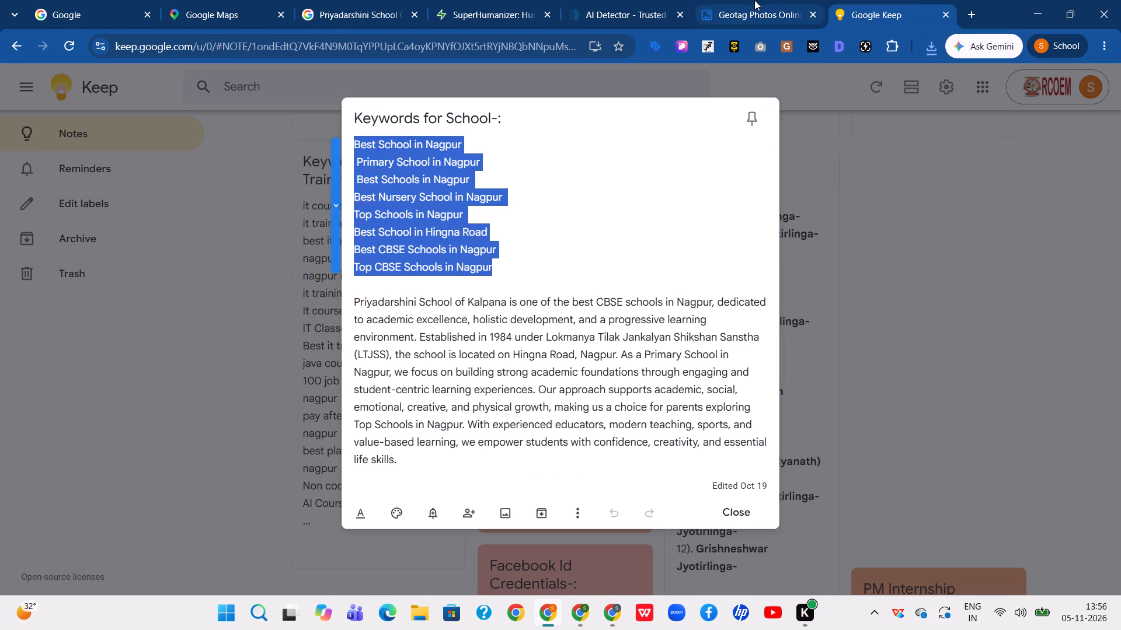
left_click(754, 0)
key("ctrl+v")
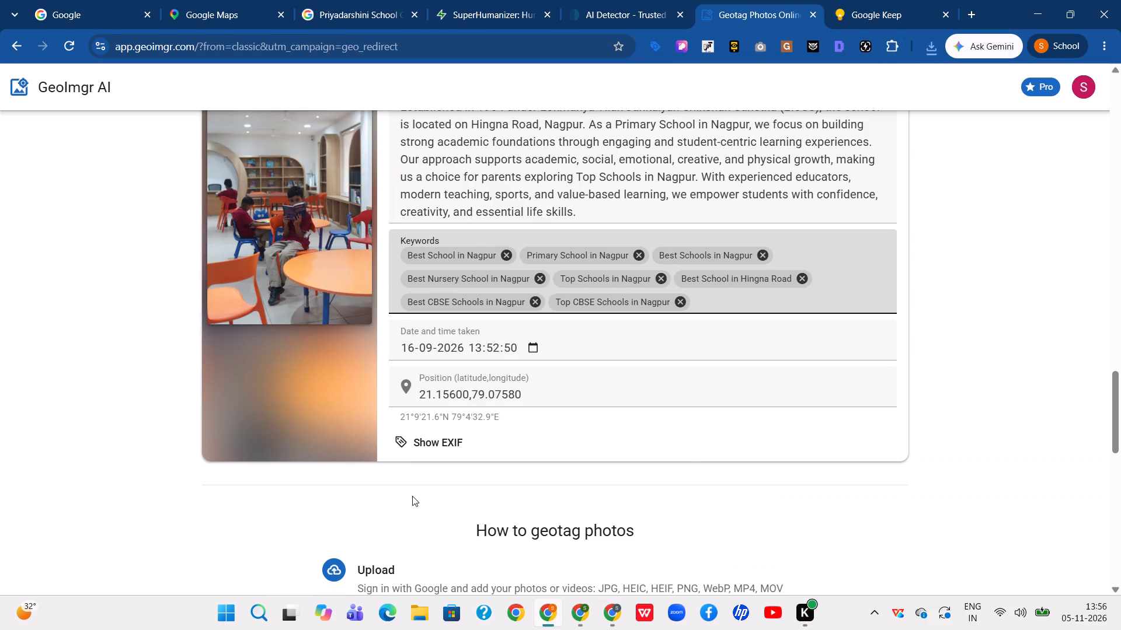
Process photo DSC01437 to write its metadata and download the processed file.
scroll(412, 496, "down", 1)
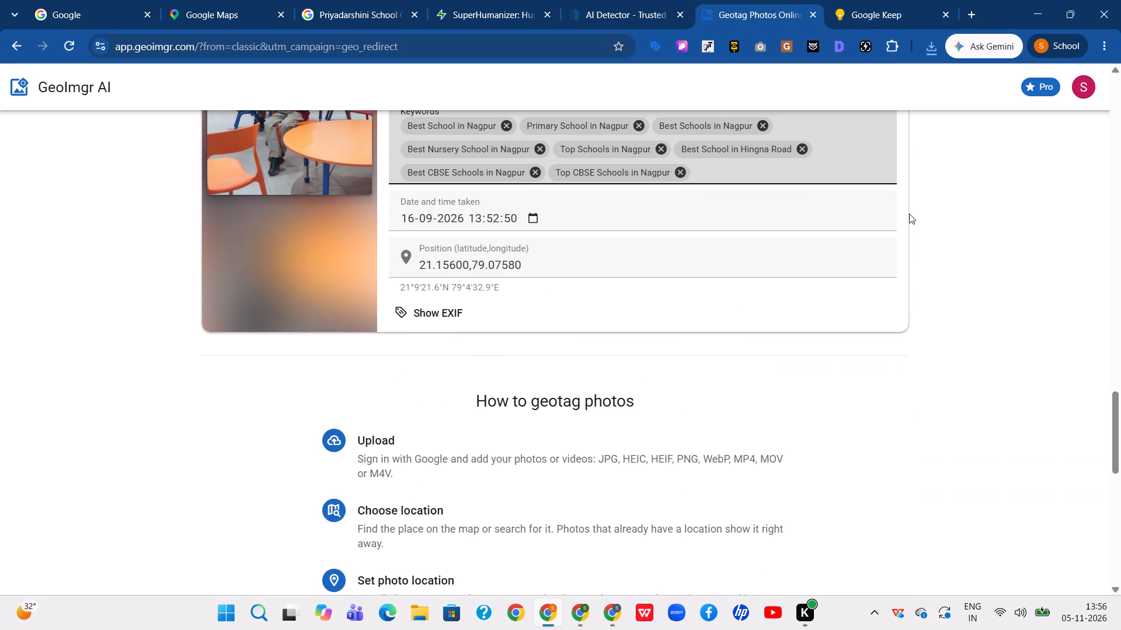
key("Page_Up")
scroll(259, 176, "up", 1)
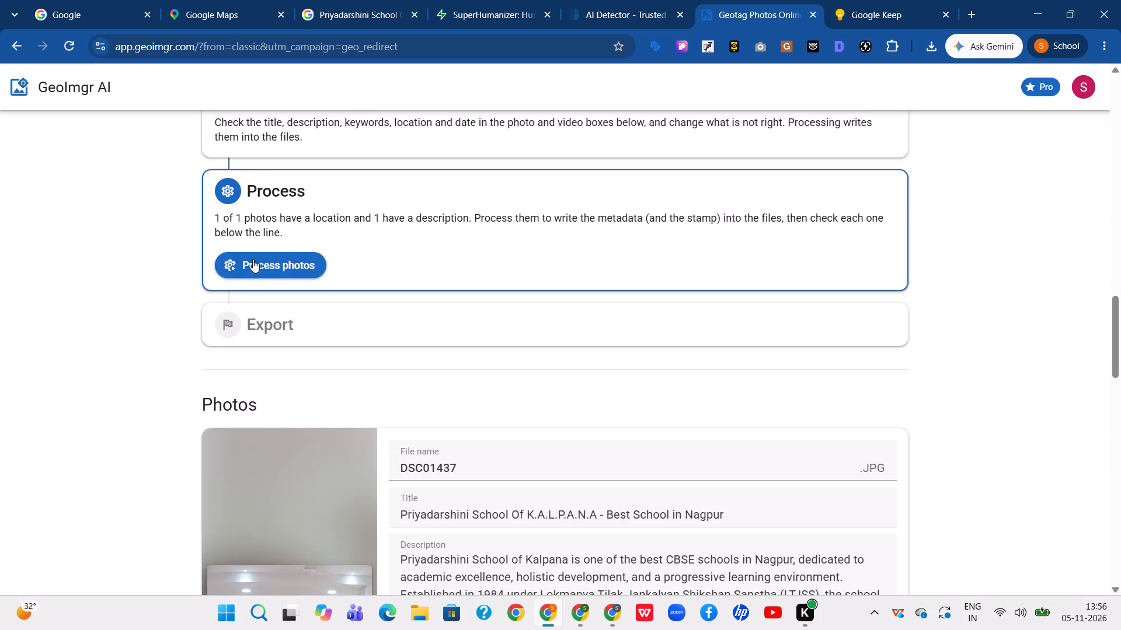
left_click(252, 261)
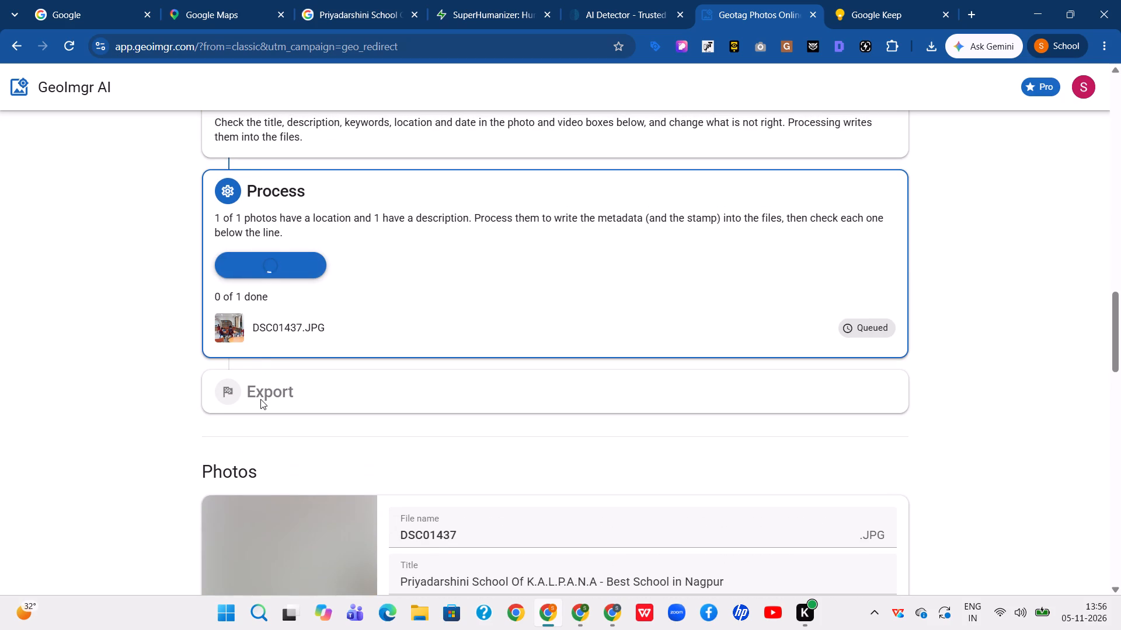
left_click(273, 531)
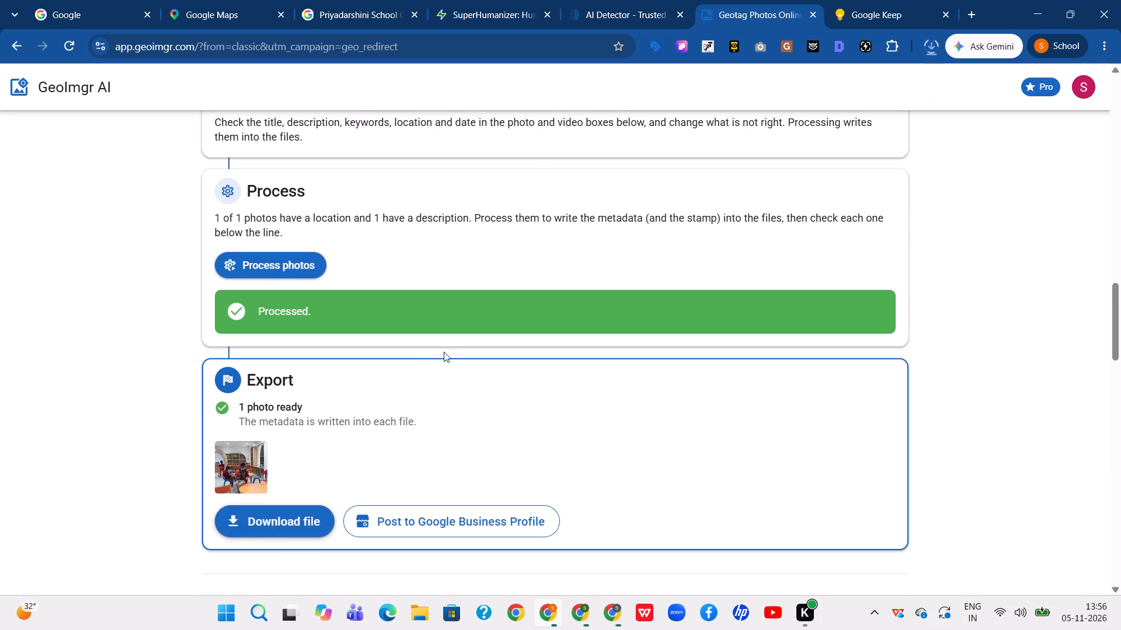
Copy the selected coordinates again from the Google Maps page address and return to the geotagging page.
key("Page_Up")
key("Page_Up")
key("Page_Up")
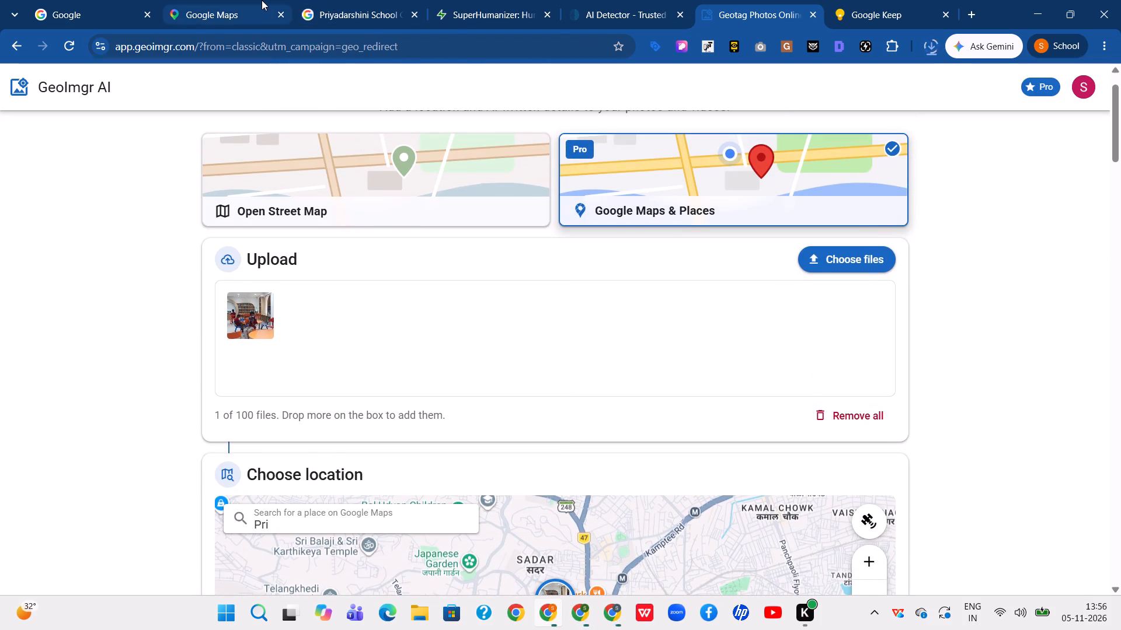
left_click(262, 0)
key("ctrl+c")
left_click(707, 0)
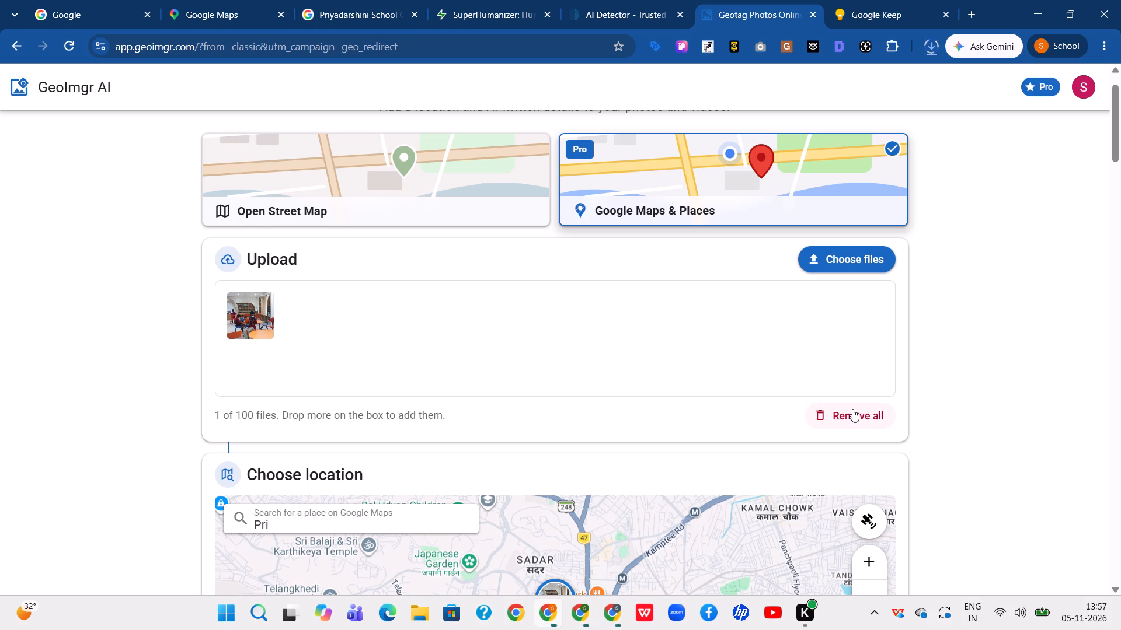
Check the download of the geotagged photo in the recent download history.
left_click(930, 48)
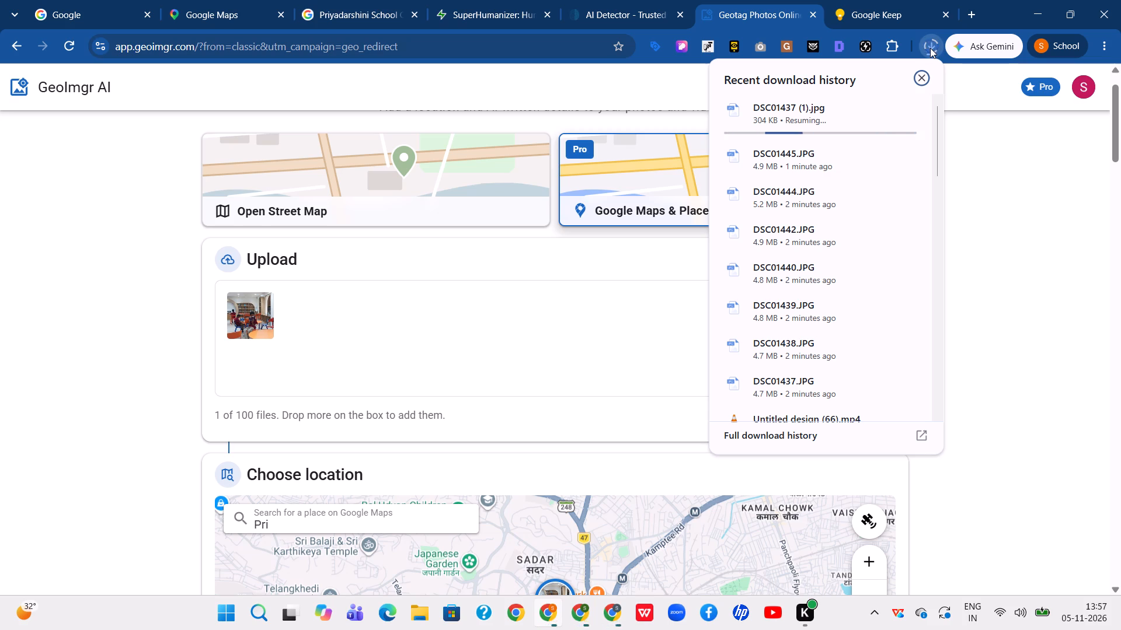
left_click(930, 48)
Remove the uploaded photo and upload DSC01438 from the Downloads folder in its place.
left_click(882, 412)
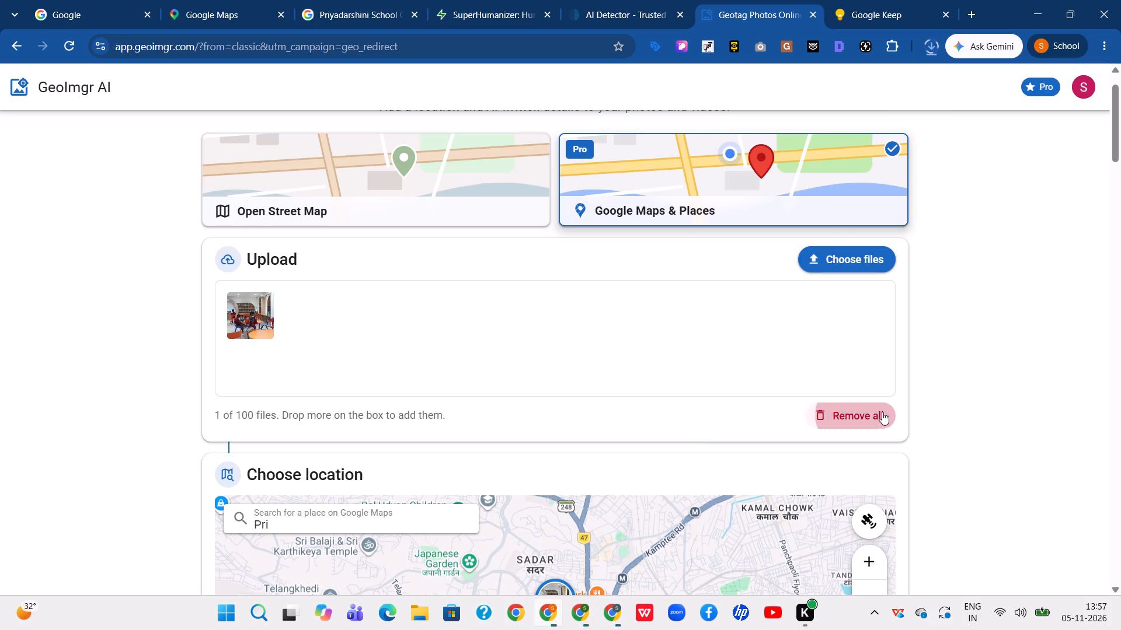
left_click(859, 267)
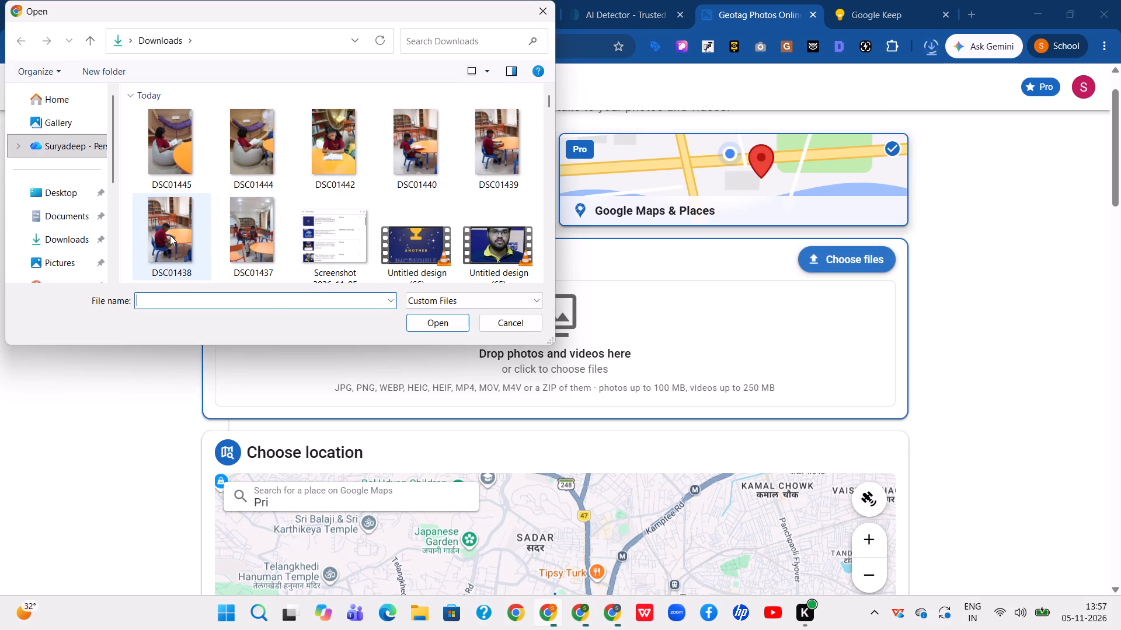
left_click(170, 235)
key("Return")
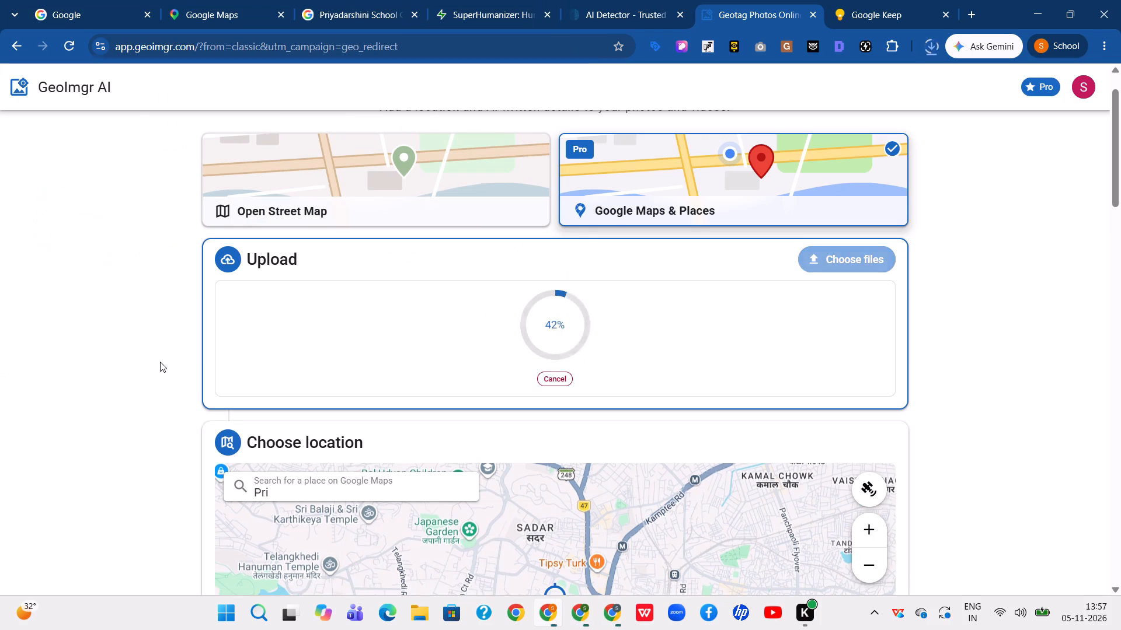
Choose Priyadarshini School Of K.A.L.P.A.N.A as the place again and set the map center to 21.1560012,79.075803.
scroll(160, 362, "down", 2)
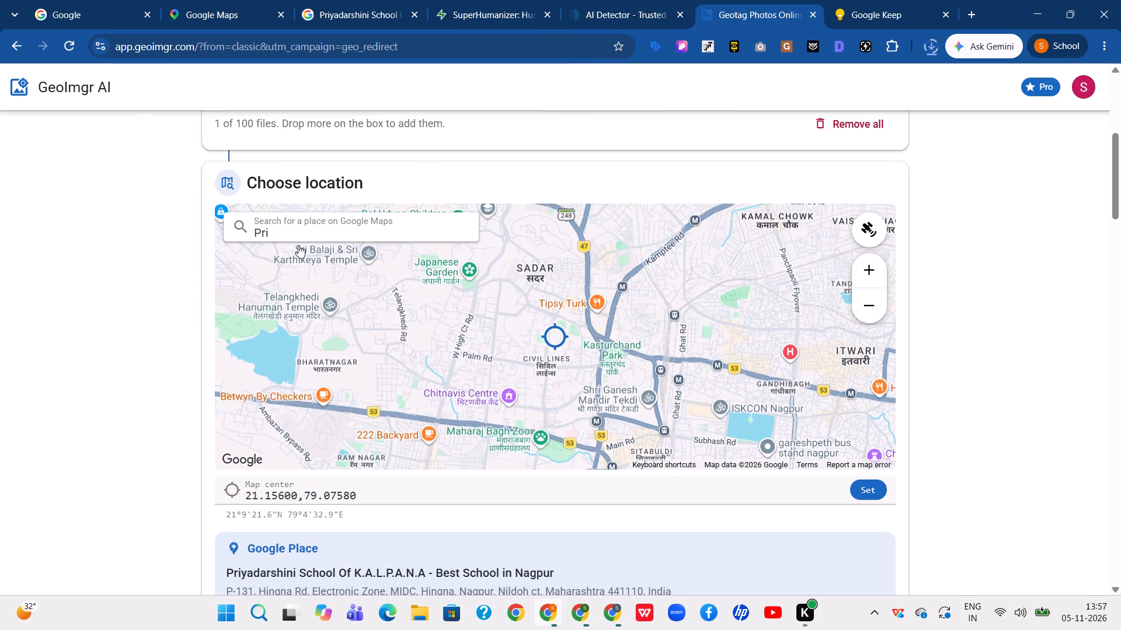
left_click(292, 233)
left_click(299, 278)
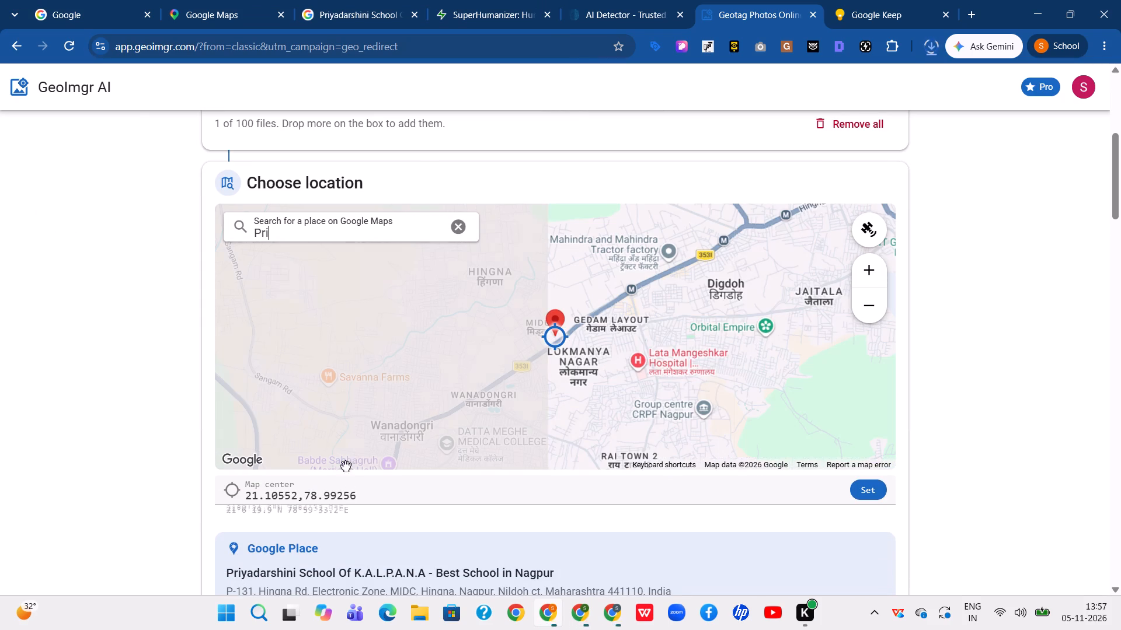
left_click(348, 495)
key("ctrl+a")
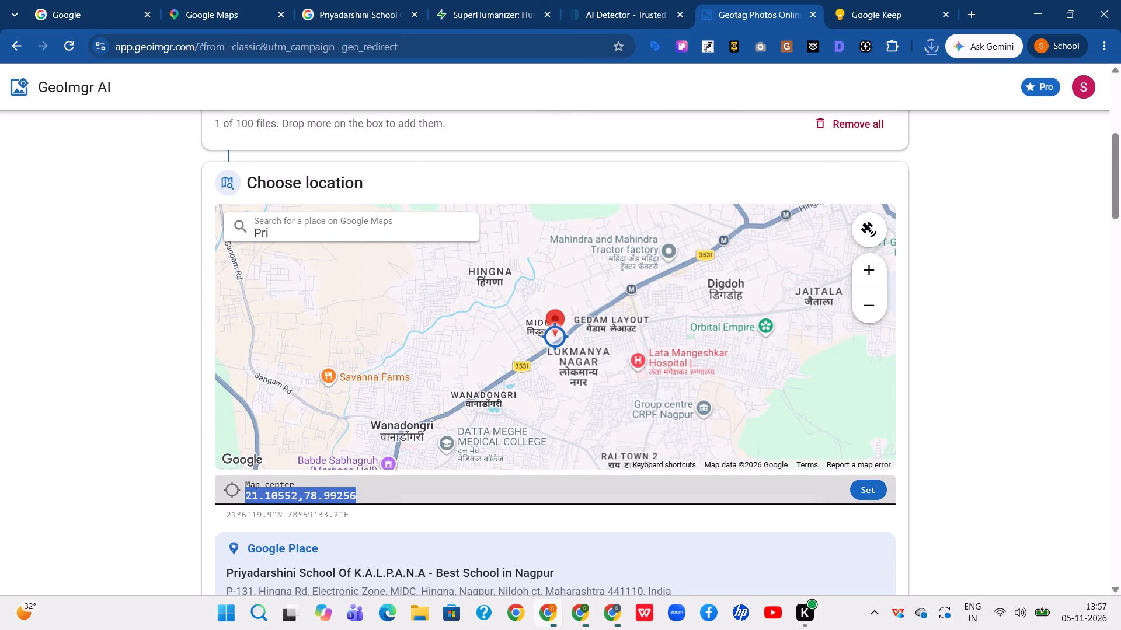
key("ctrl+v")
key("Return")
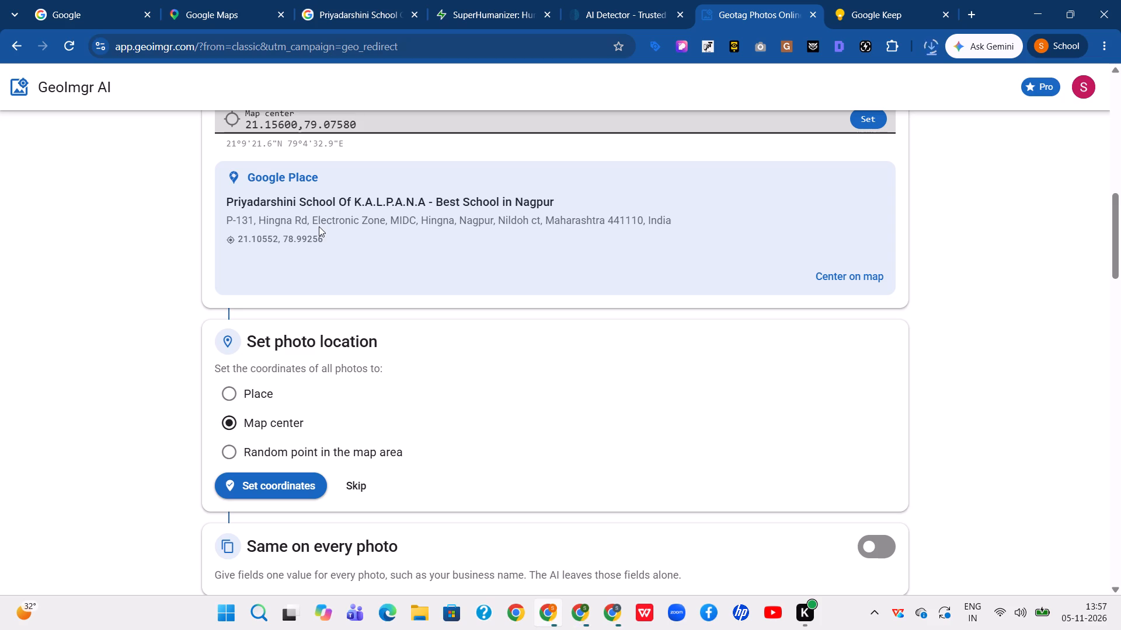
Copy the place name Priyadarshini School Of K.A.L.P.A.N.A - Best School in Nagpur into the title of photo DSC01438.
triple_click(299, 194)
left_click(299, 194)
key("ctrl+c")
key("Page_Down")
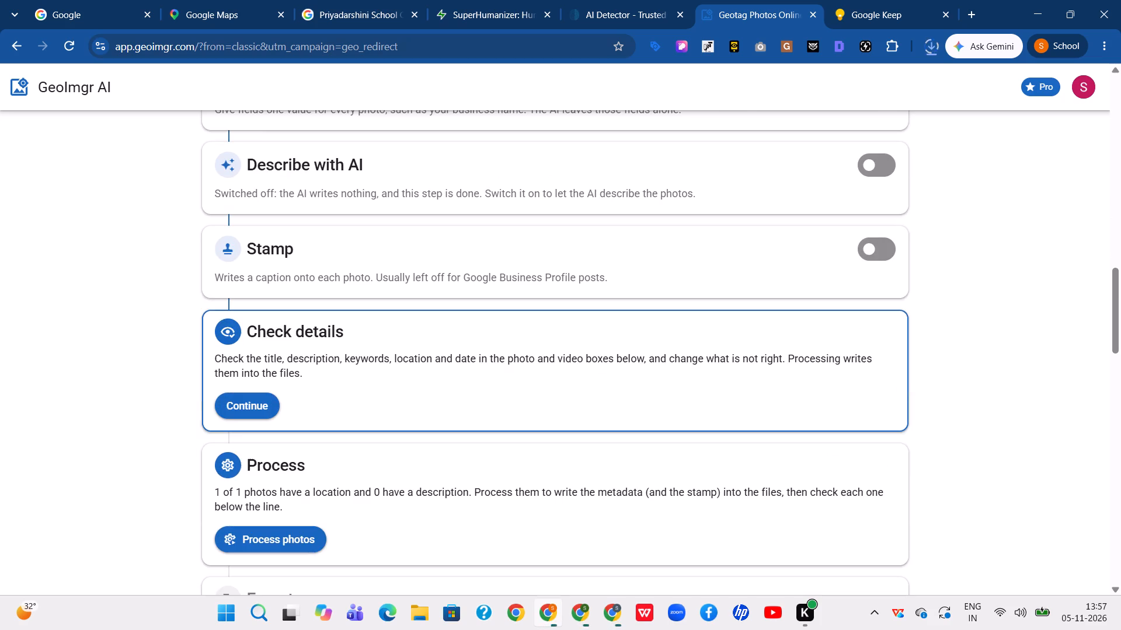
key("Page_Down")
left_click(479, 312)
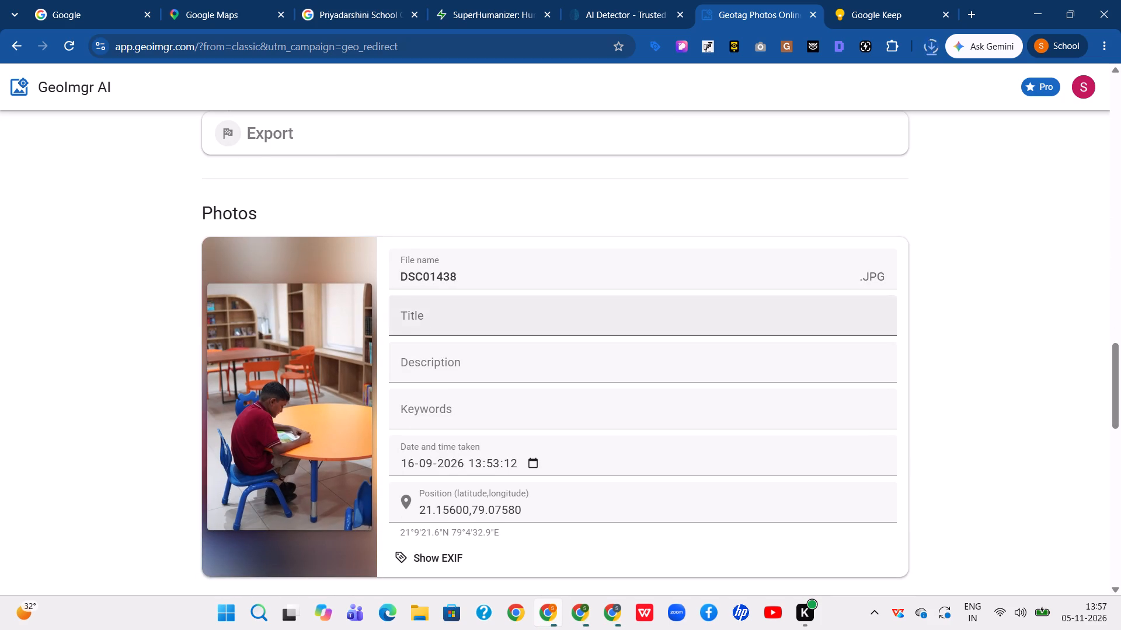
key("ctrl+v")
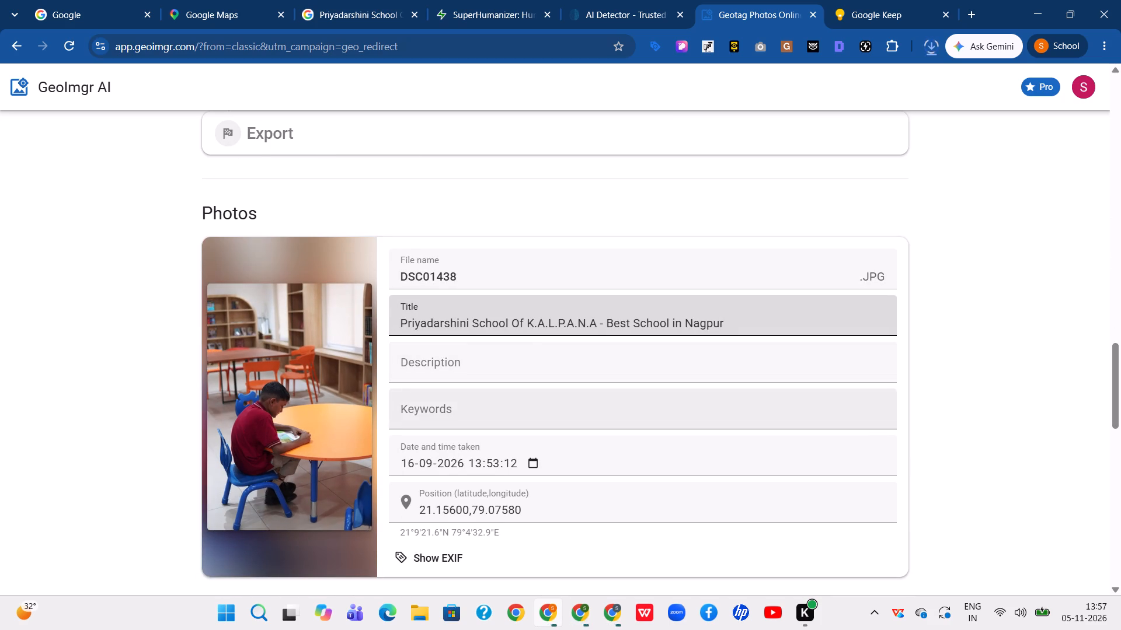
Copy the school keyword list, from Best School in Nagpur to Top CBSE Schools in Nagpur, from the Google Keep note into the photo's keywords.
left_click(502, 412)
left_click(847, 3)
key("ctrl+c")
triple_click(573, 318)
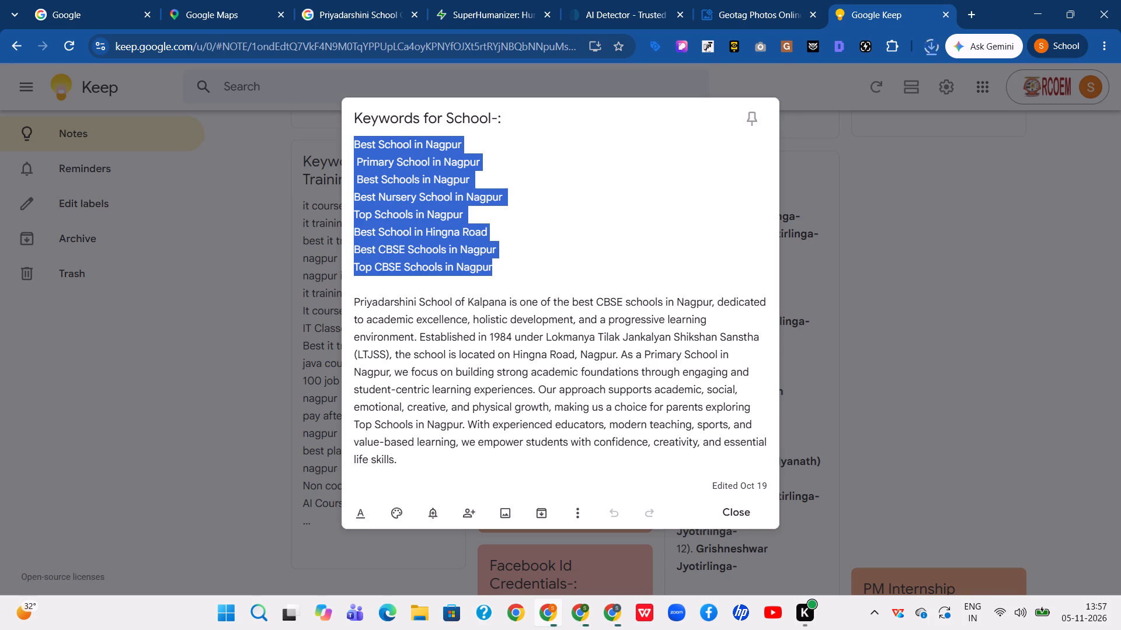
left_click(756, 0)
key("ctrl+v")
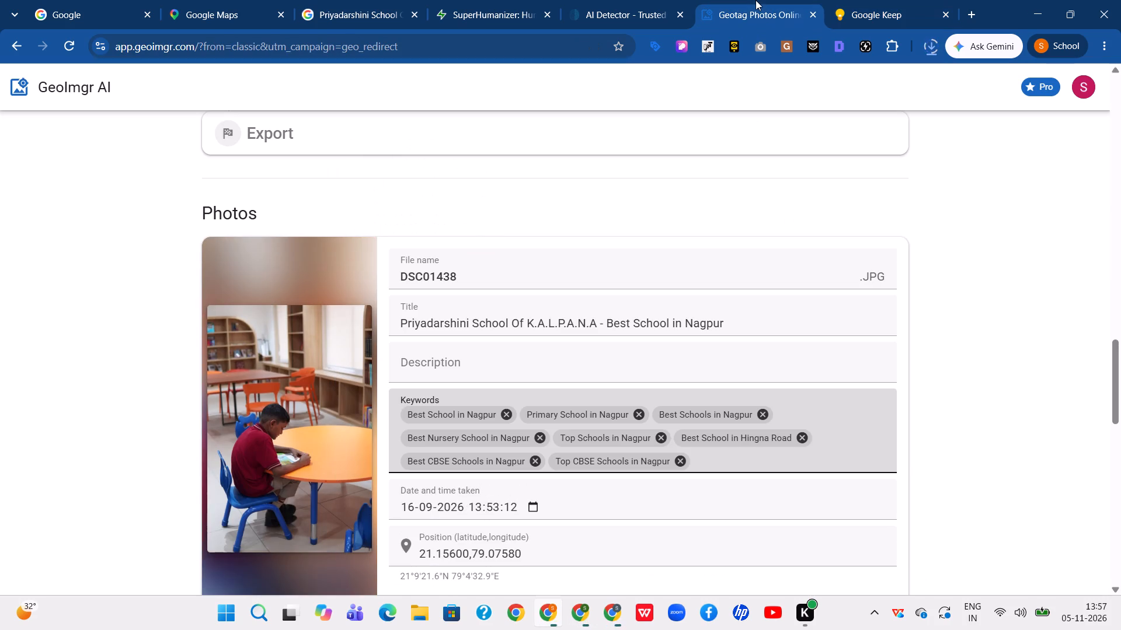
Copy the Priyadarshini School of Kalpana paragraph from the Google Keep note into the description of photo DSC01438.
left_click(445, 381)
left_click(845, 0)
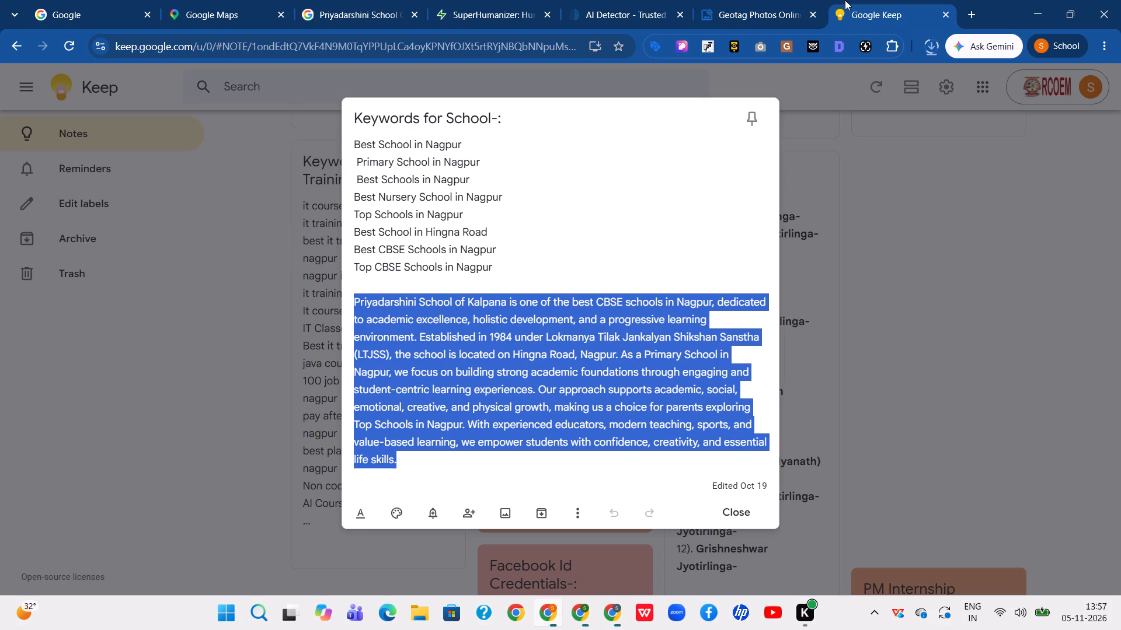
key("ctrl+c")
left_click(787, 0)
key("ctrl+v")
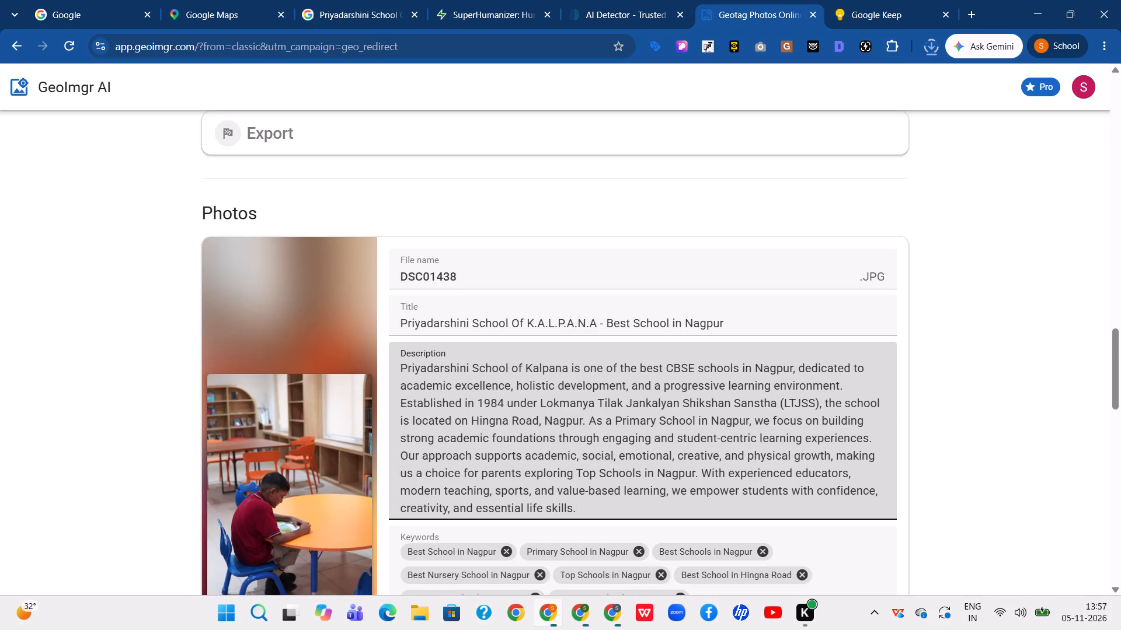
Process photo DSC01438 to write its location, title, description and keywords into the file.
scroll(584, 471, "down", 1)
scroll(407, 477, "up", 4)
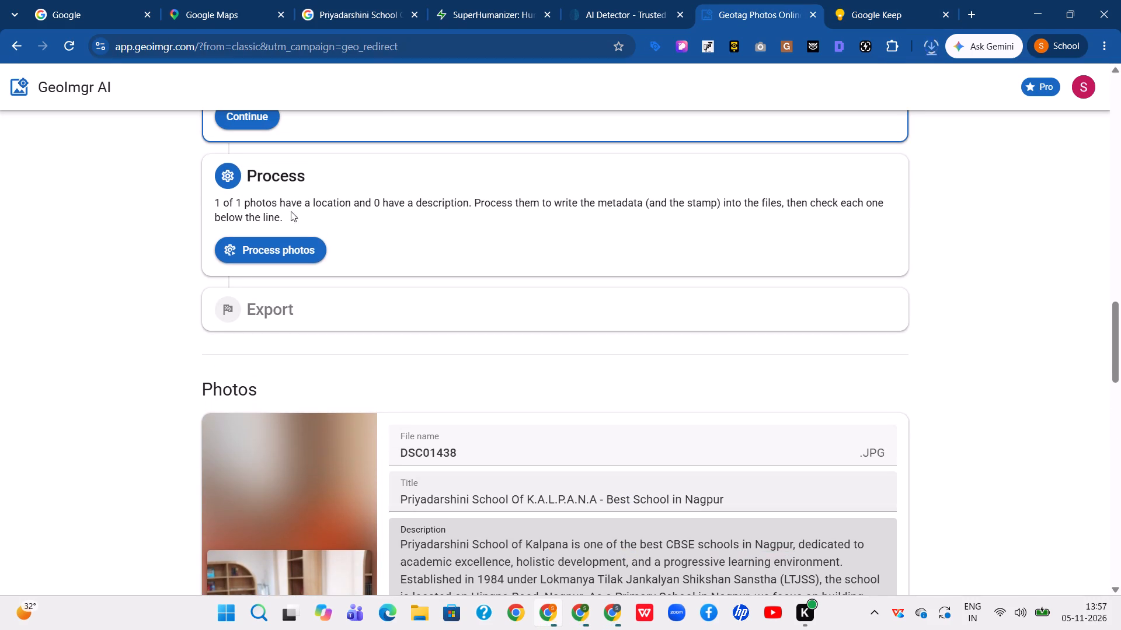
left_click(255, 249)
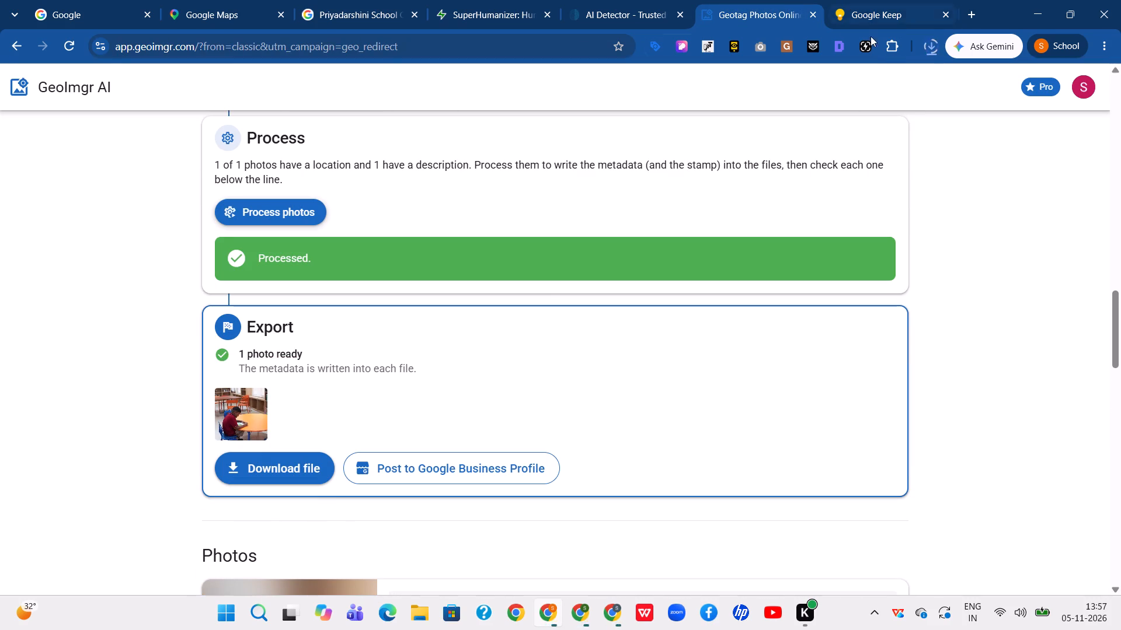
Check the recent download history for the progress of the geotagged photo downloads.
left_click(933, 46)
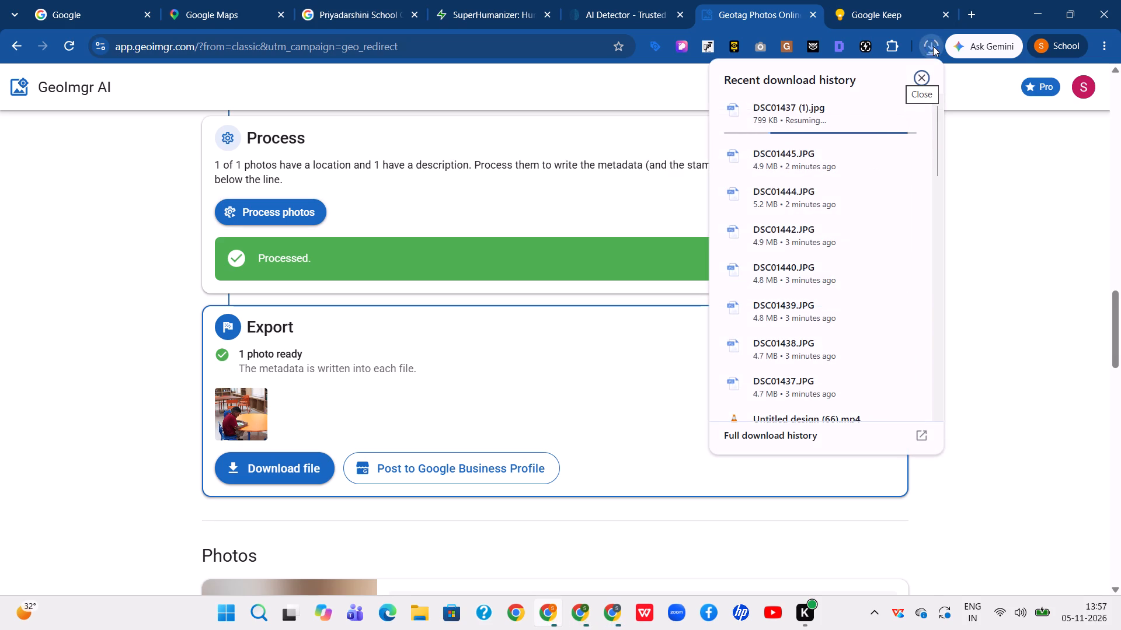
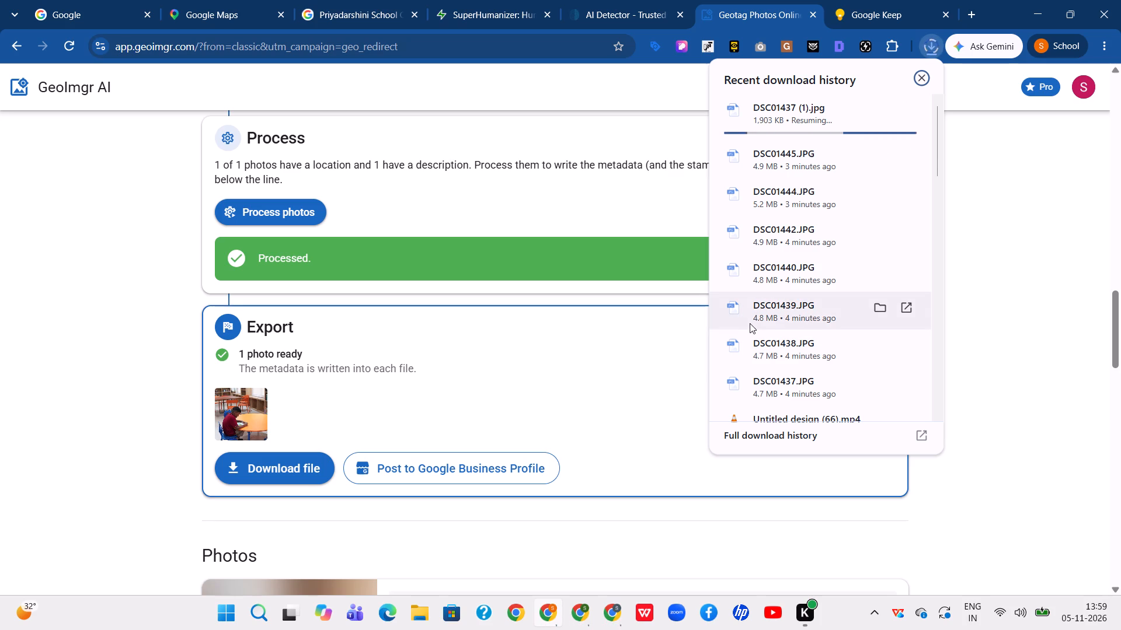
Check the recent download history for the progress of the DSC01437 (1).jpg download.
scroll(750, 323, "right", 1)
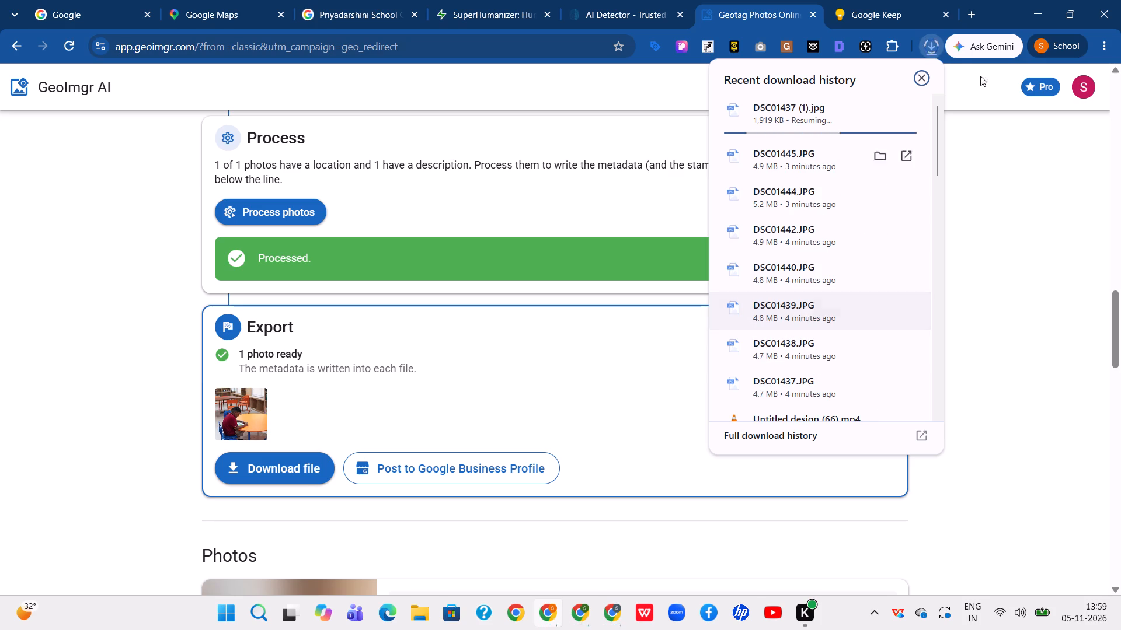
left_click(924, 36)
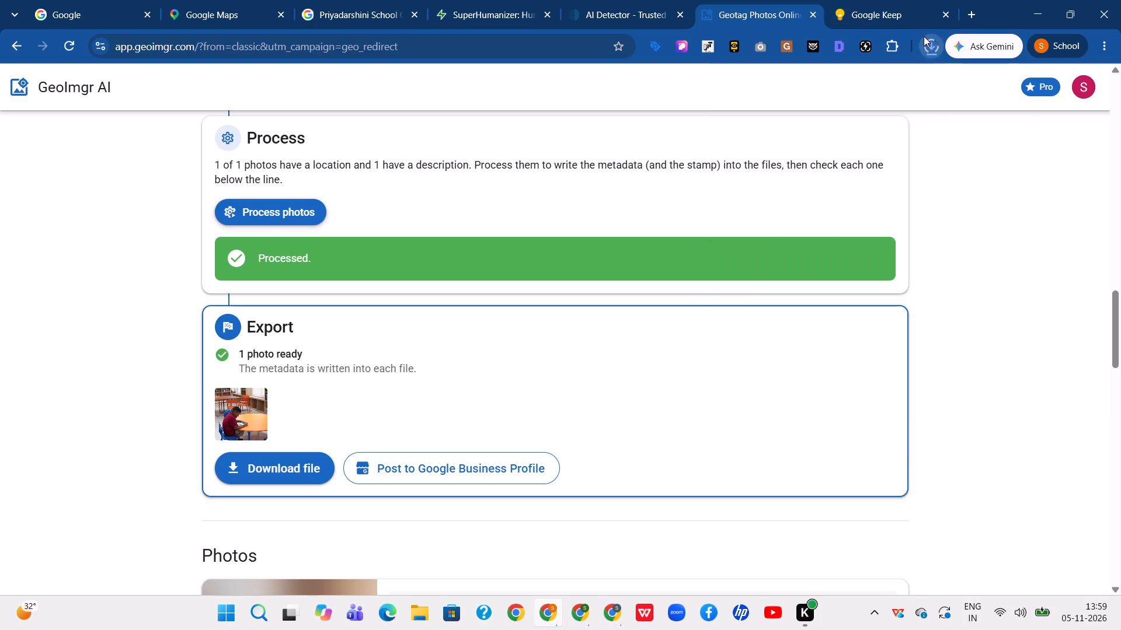
left_click(924, 36)
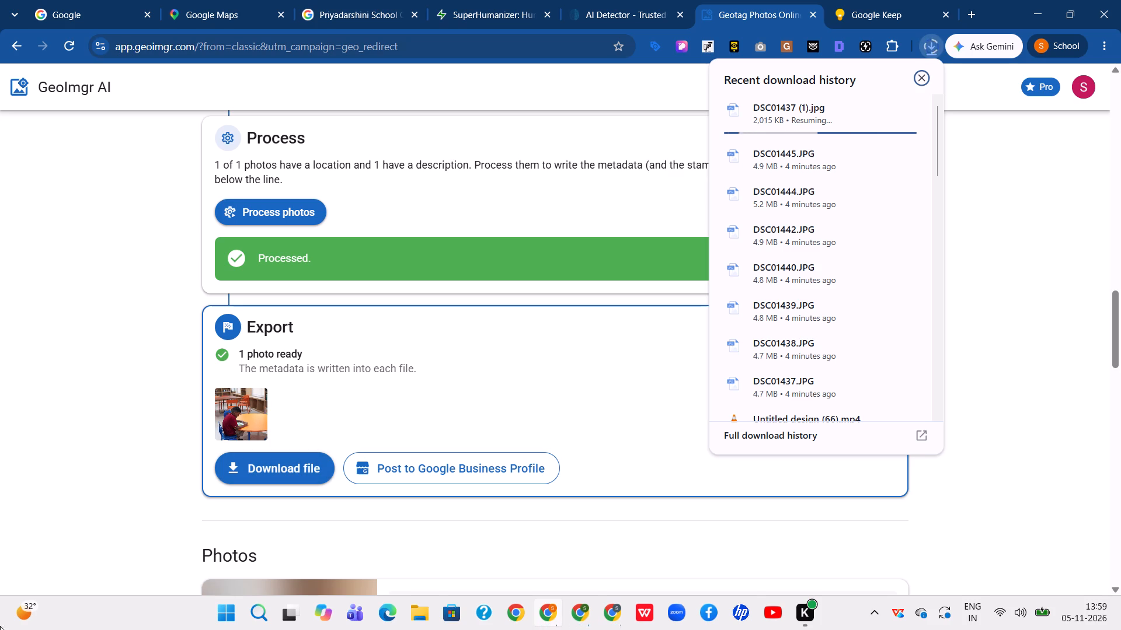
Open the Zoom story about the Jailer 2 extended OTT cut from the Windows news feed, skim it and close it.
left_click(13, 618)
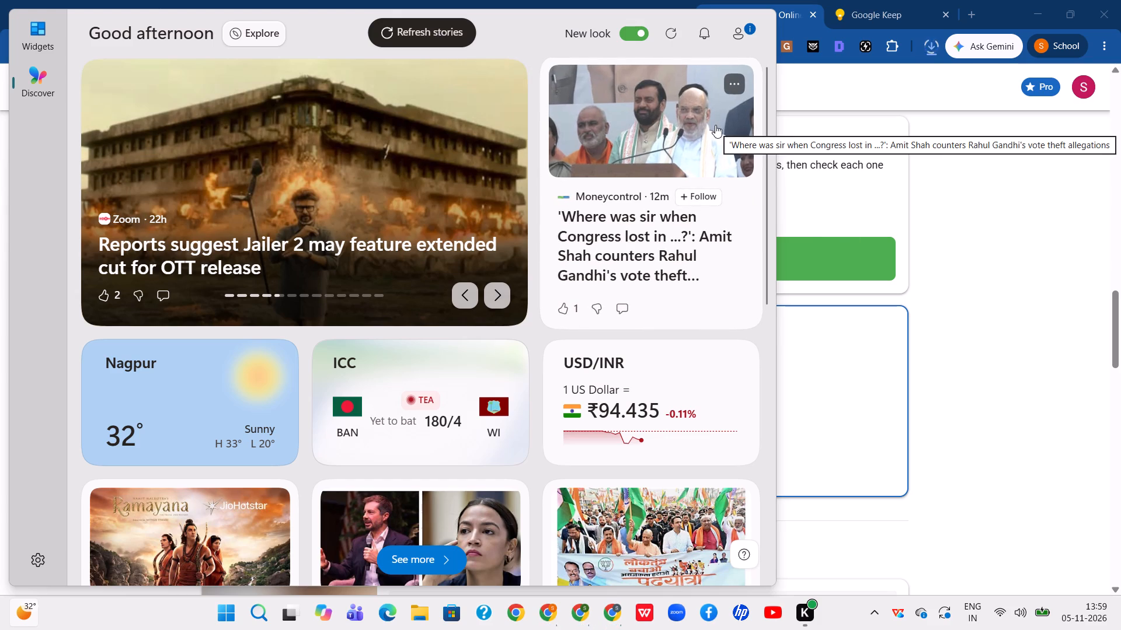
left_click(387, 125)
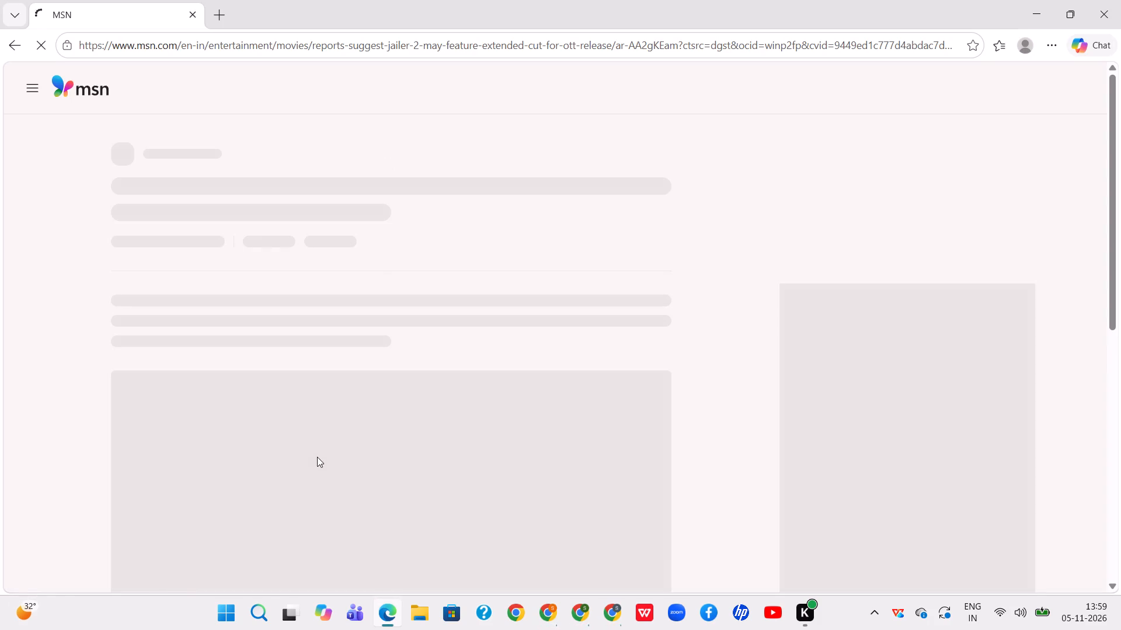
key("Page_Down")
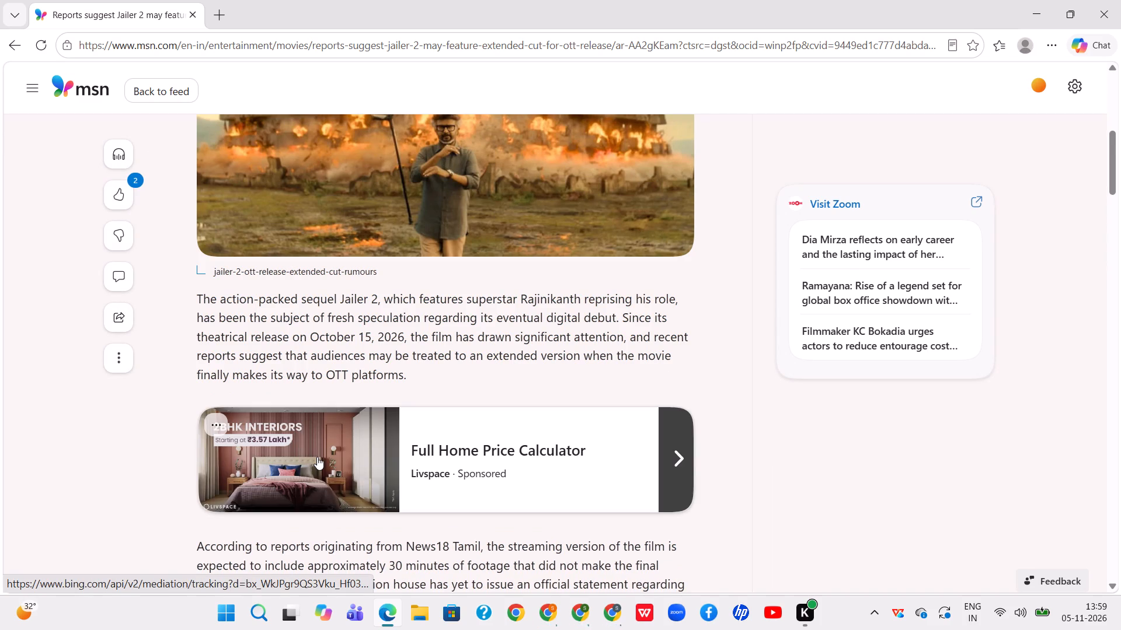
key("Page_Down")
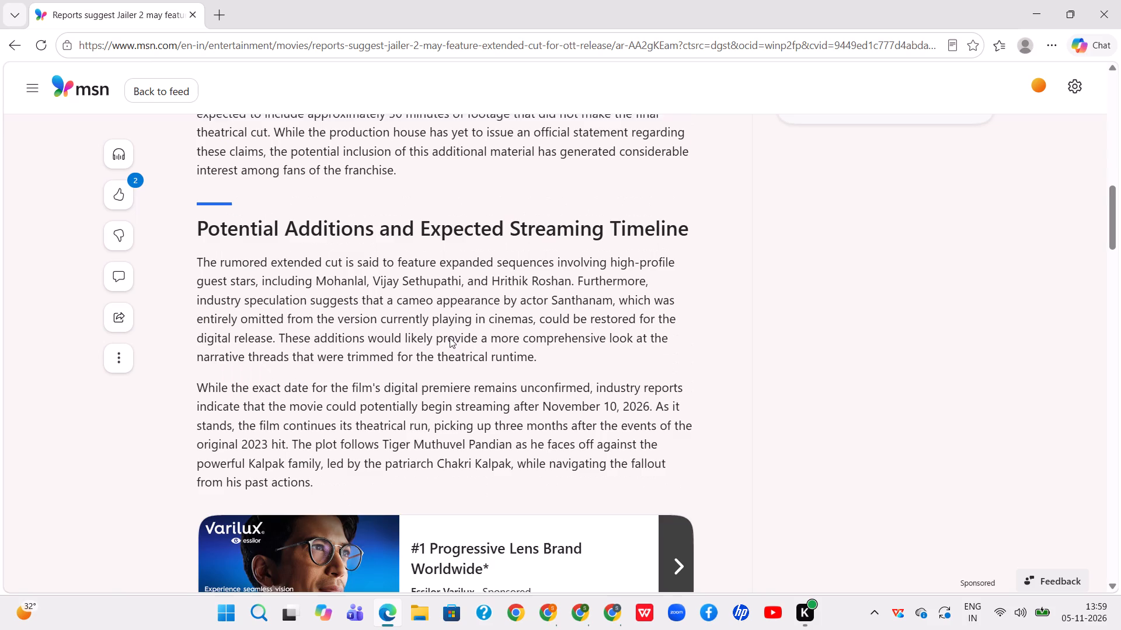
scroll(450, 338, "up", 1)
key("Page_Down")
key("Page_Down")
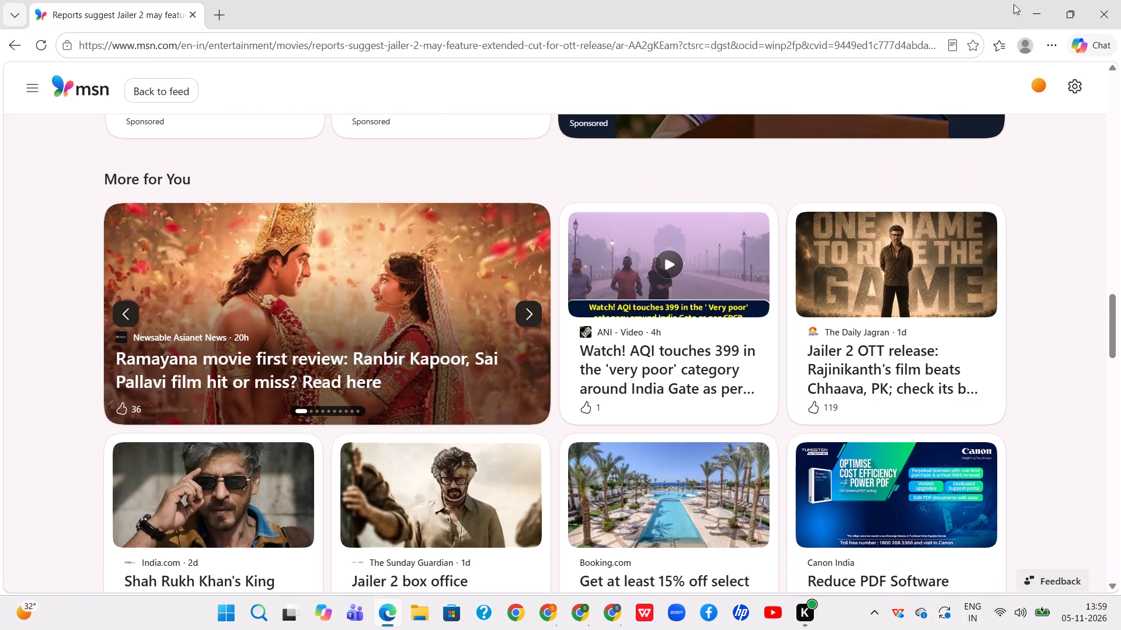
left_click(1120, 1)
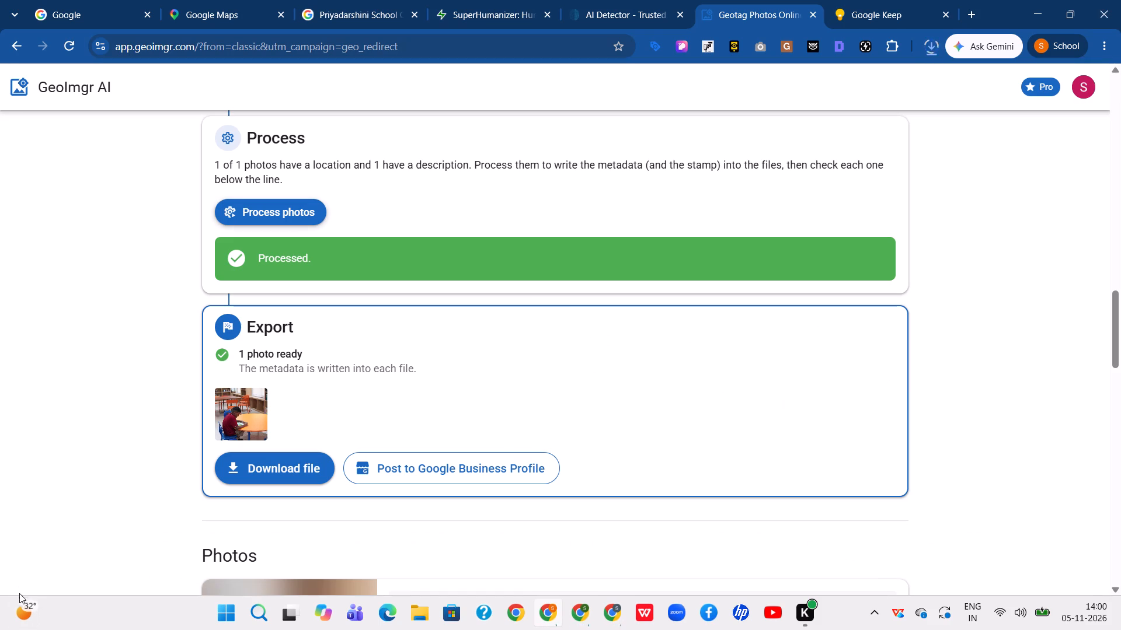
Open the Moneycontrol story about Amit Shah's reply to the vote theft allegations from the Windows news feed and read through it.
left_click(21, 612)
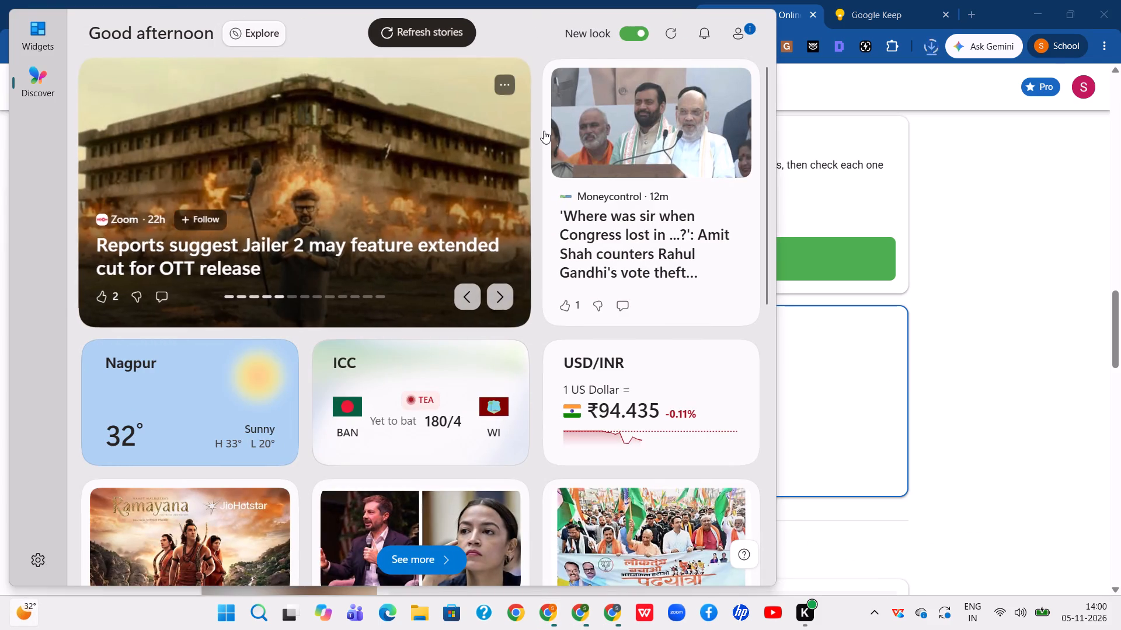
left_click(609, 139)
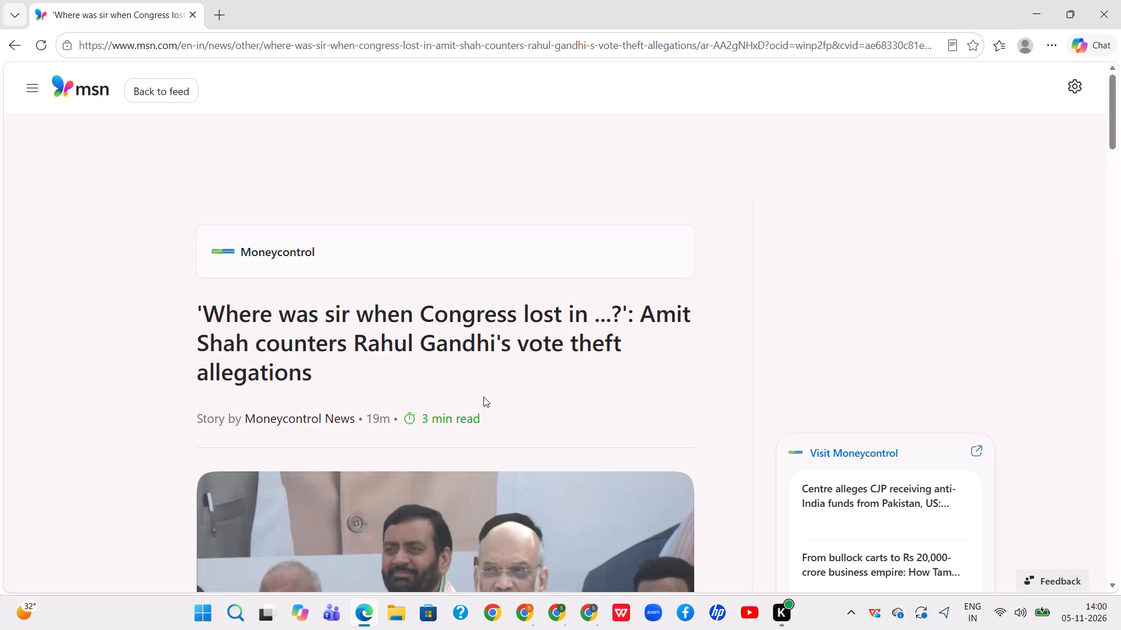
key("Page_Down")
scroll(483, 397, "down", 2)
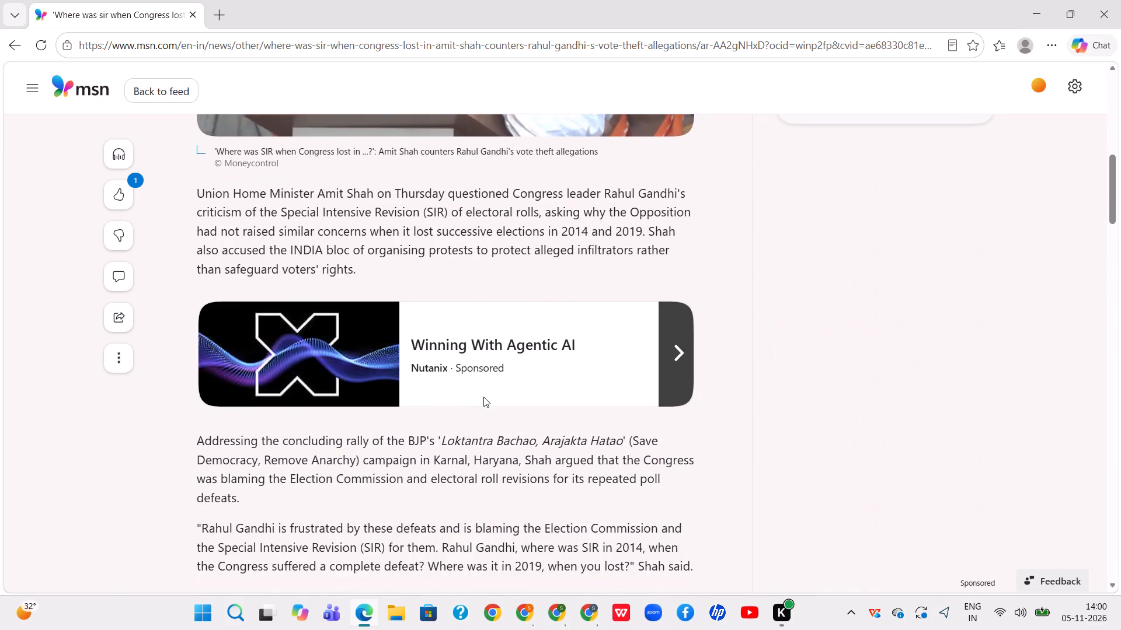
scroll(483, 397, "down", 2)
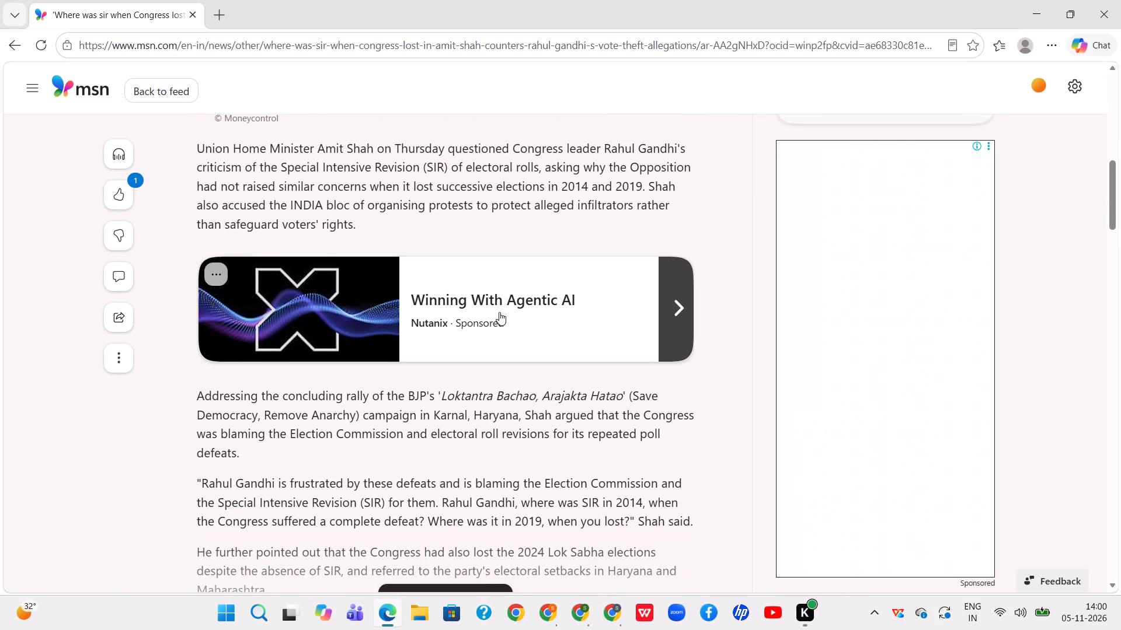
key("Page_Up")
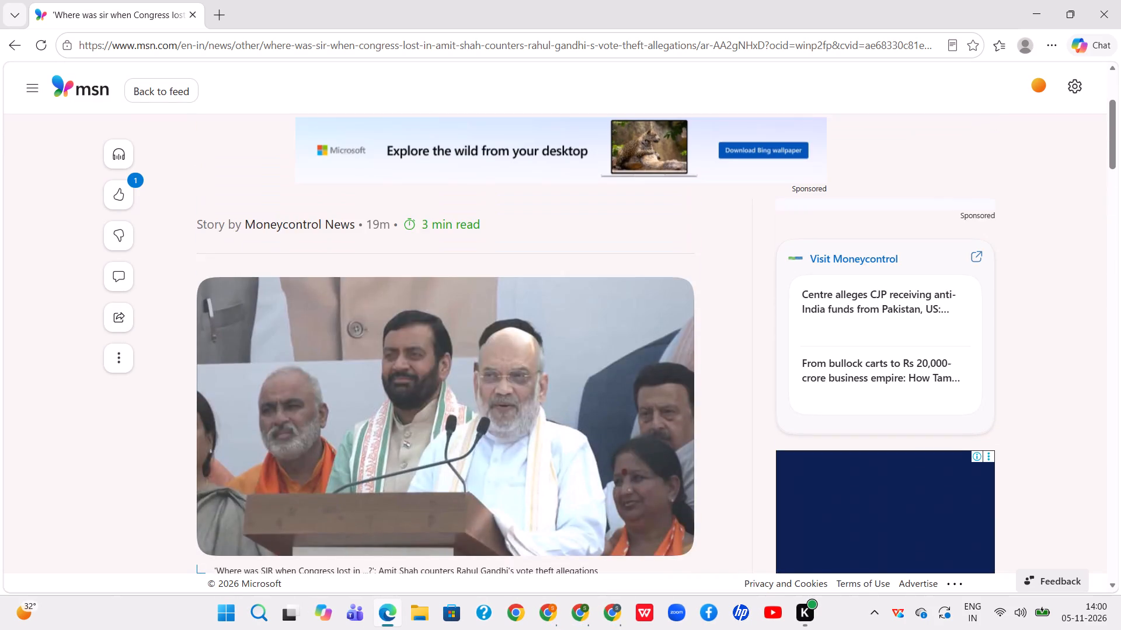
key("Page_Up")
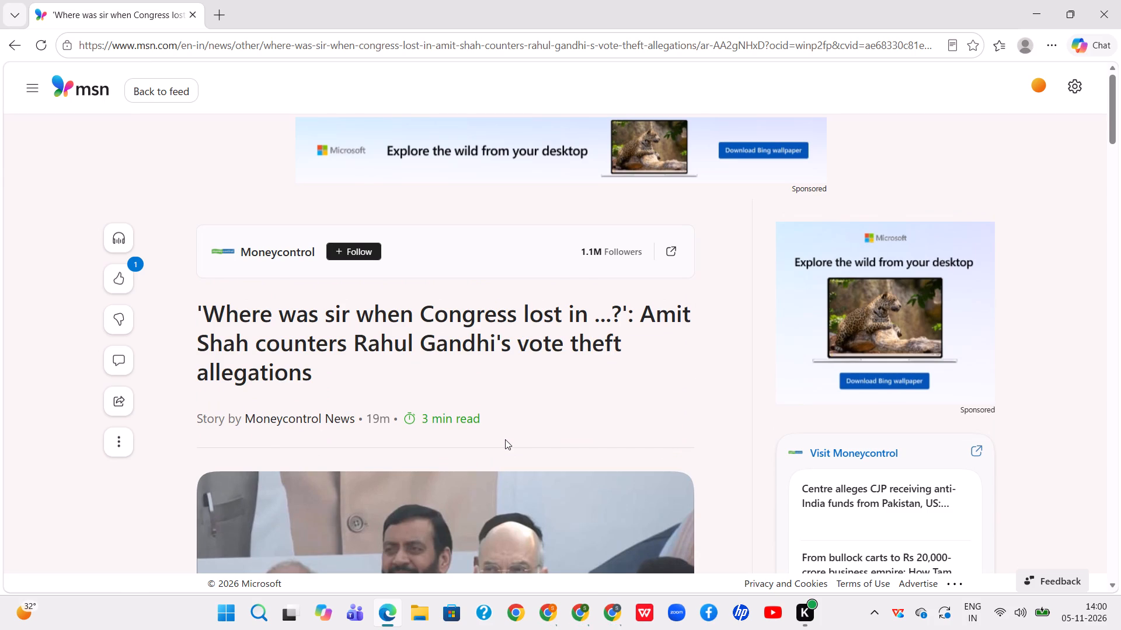
key("Page_Down")
scroll(505, 439, "down", 2)
key("Page_Down")
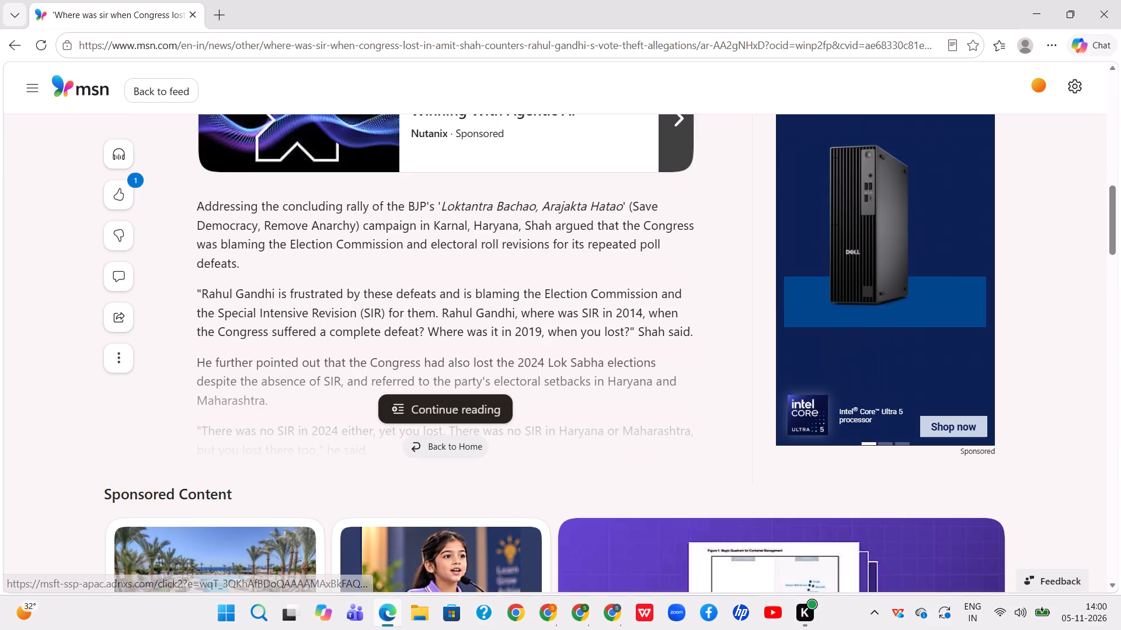
key("Page_Down")
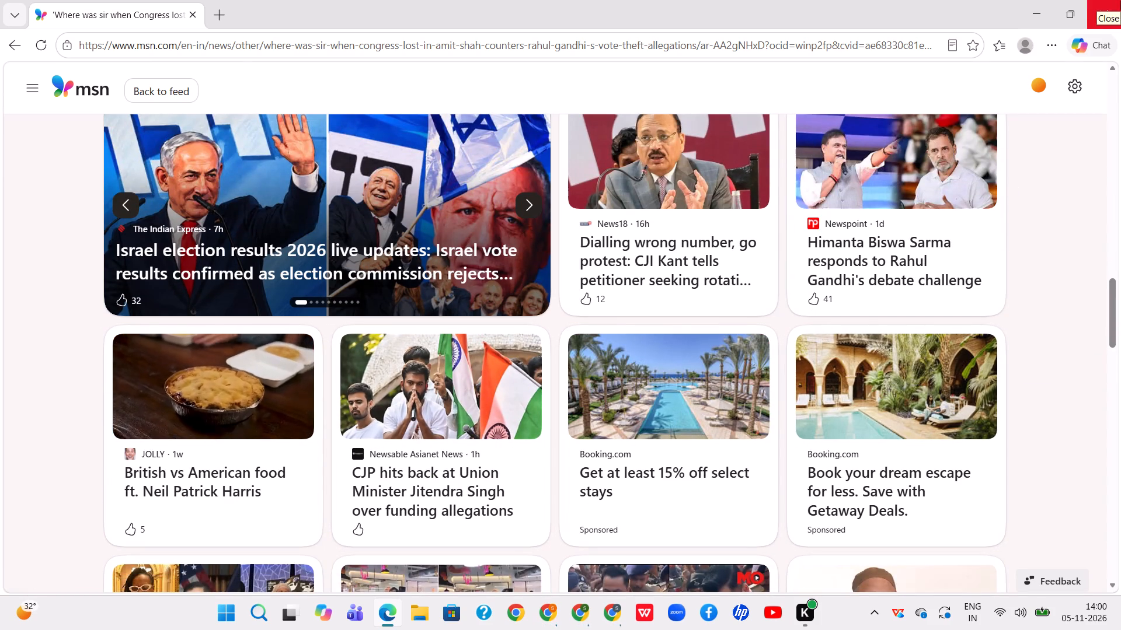
View The Indian Express story on the Israel election results 2026, closing the news browser when done.
left_click(360, 179)
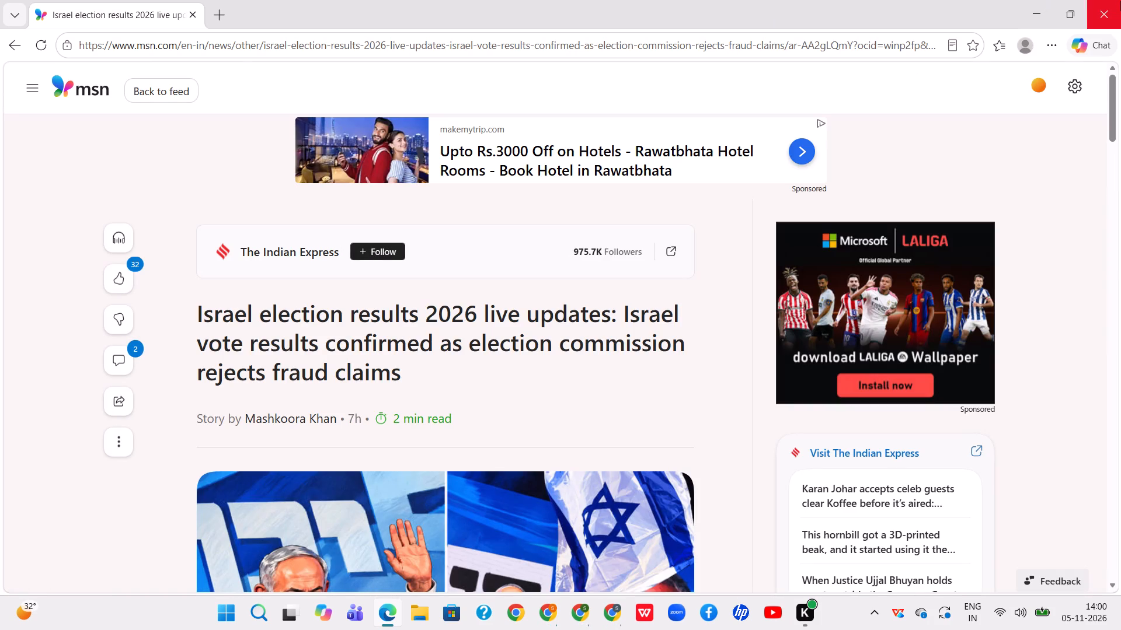
left_click(1120, 1)
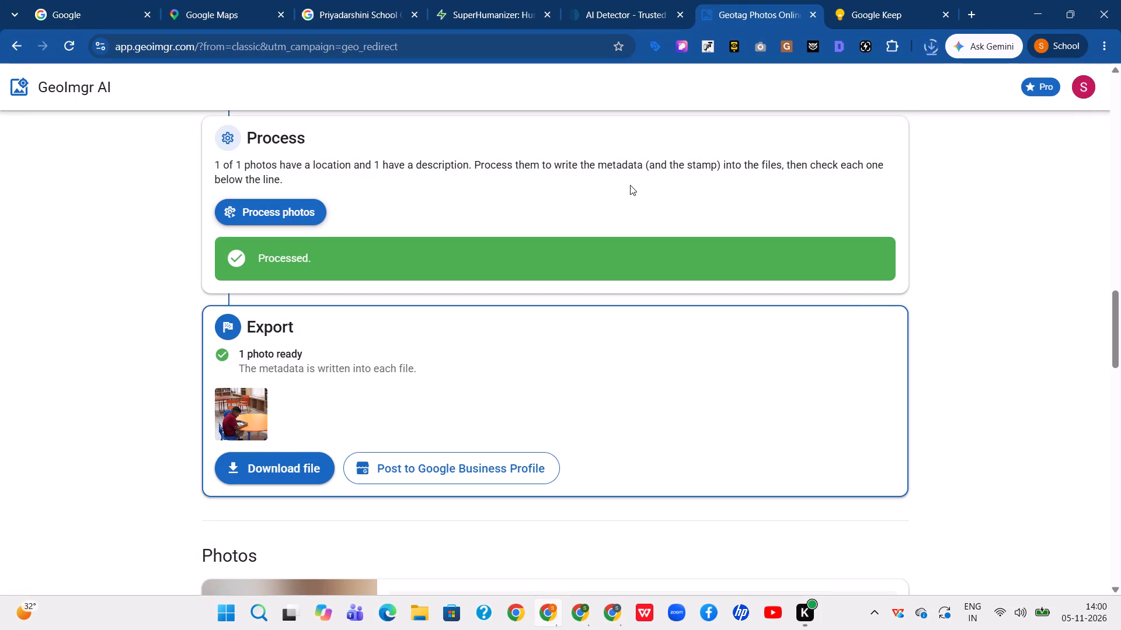
Check the recent download history again for the progress of the DSC01437 (1).jpg download.
left_click(939, 44)
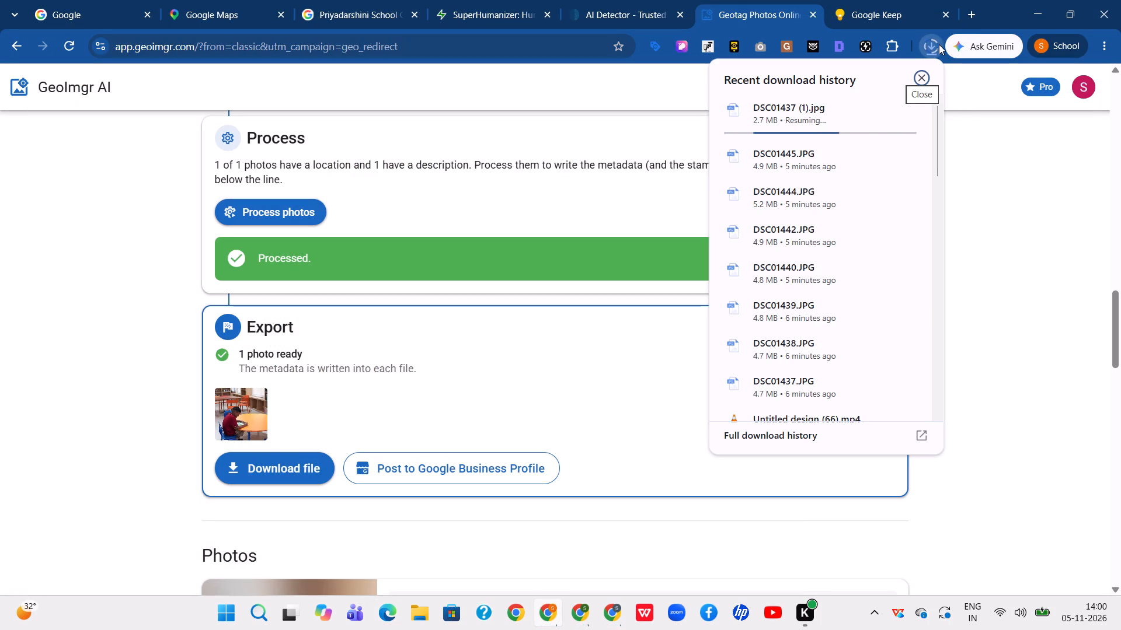
left_click(939, 44)
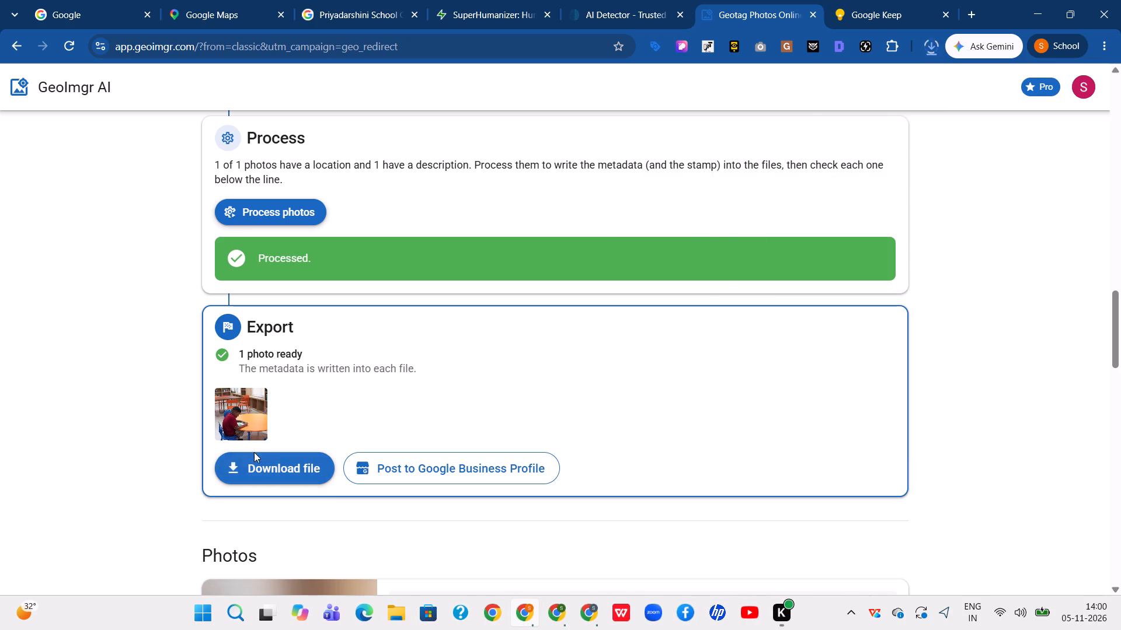
Download the processed, geotagged photo DSC01438.
left_click(255, 457)
Replace the uploaded photo with DSC01439 from the Downloads folder.
scroll(255, 457, "up", 10)
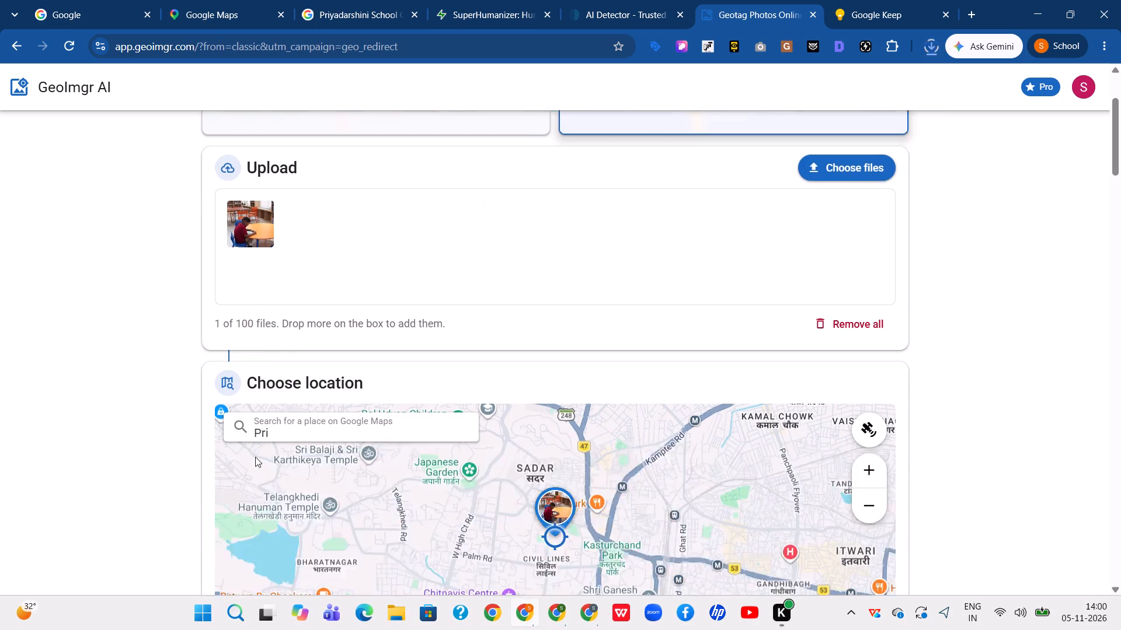
scroll(255, 457, "up", 1)
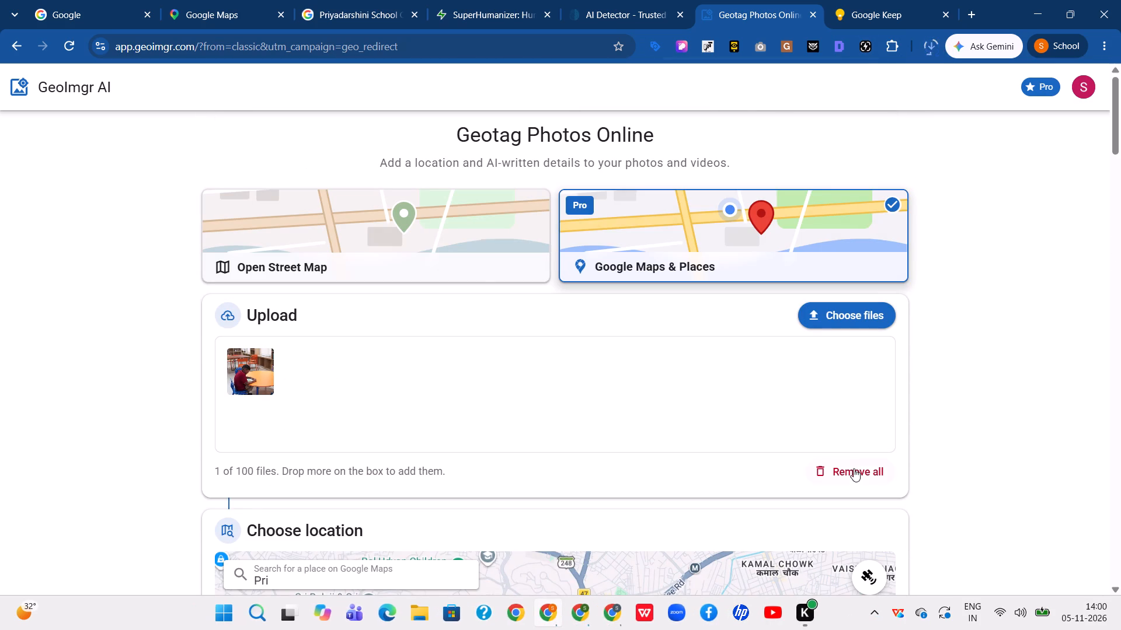
left_click(852, 466)
left_click(840, 317)
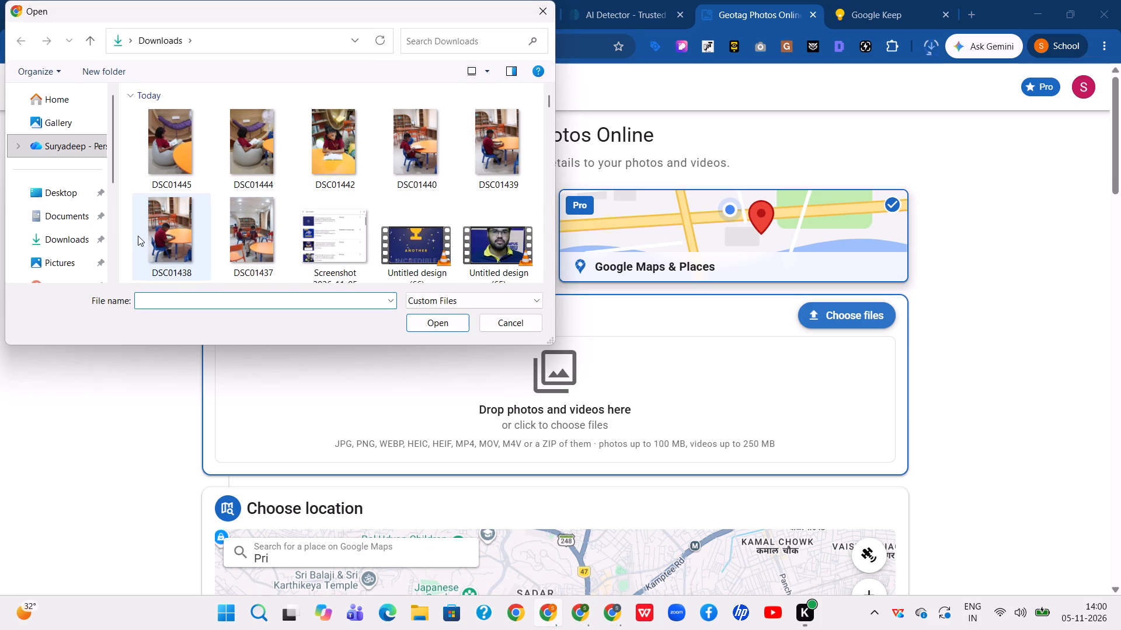
left_click(522, 135)
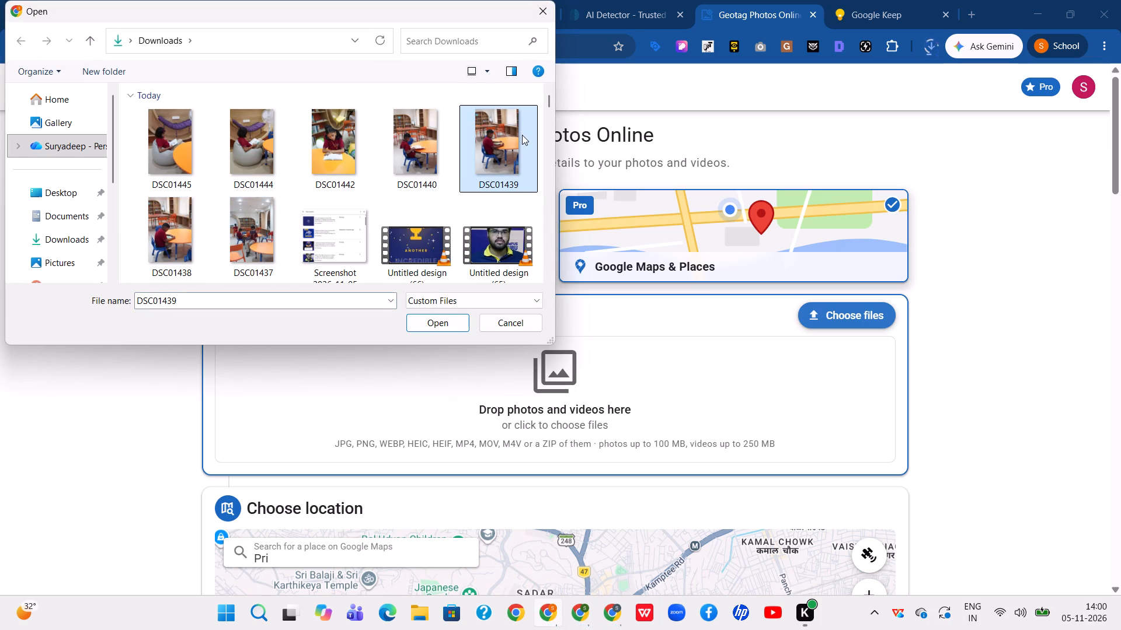
key("Return")
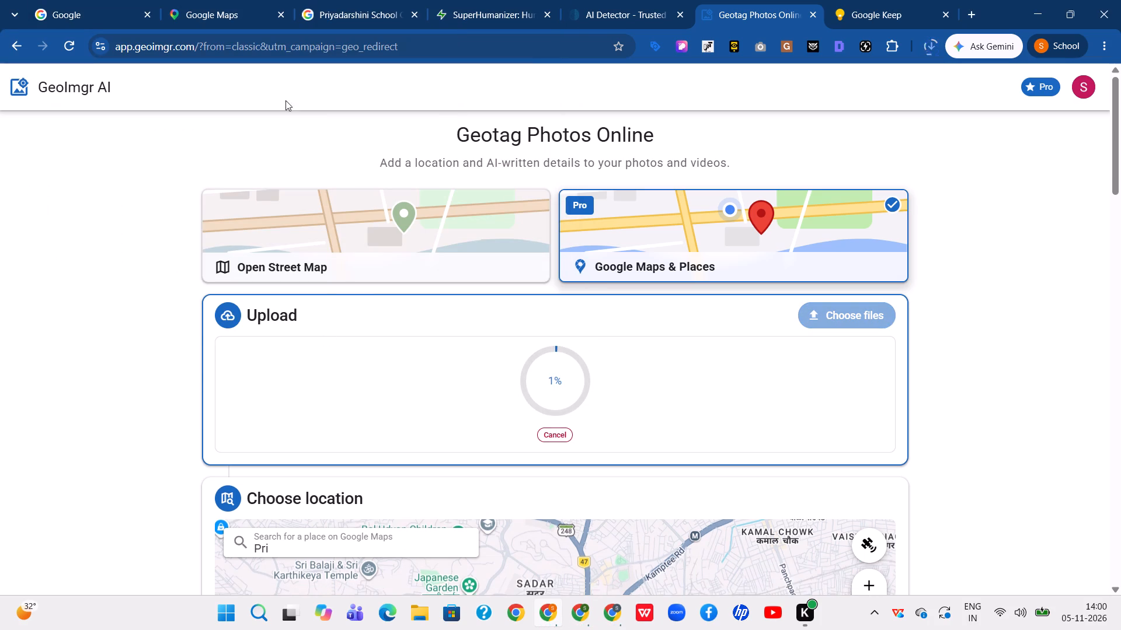
Copy the coordinates 21.1560012,79.075803 from the Google Maps address for Priyadarshini School Of K.A.L.P.A.N.A and return to GeoImgr.
left_click(267, 0)
key("ctrl+c")
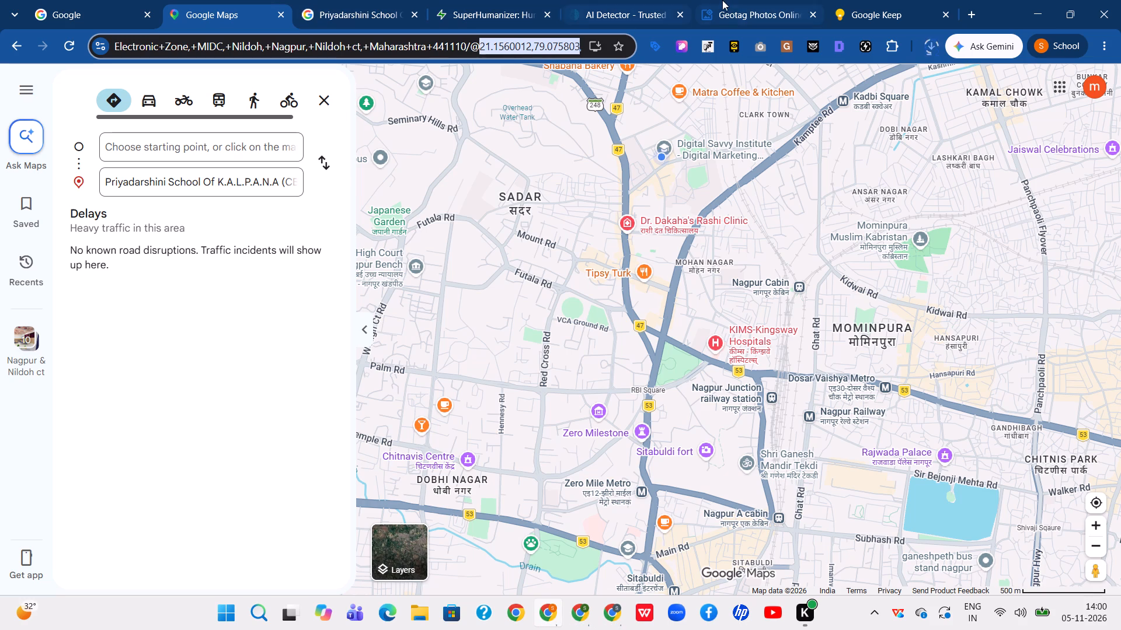
left_click(729, 3)
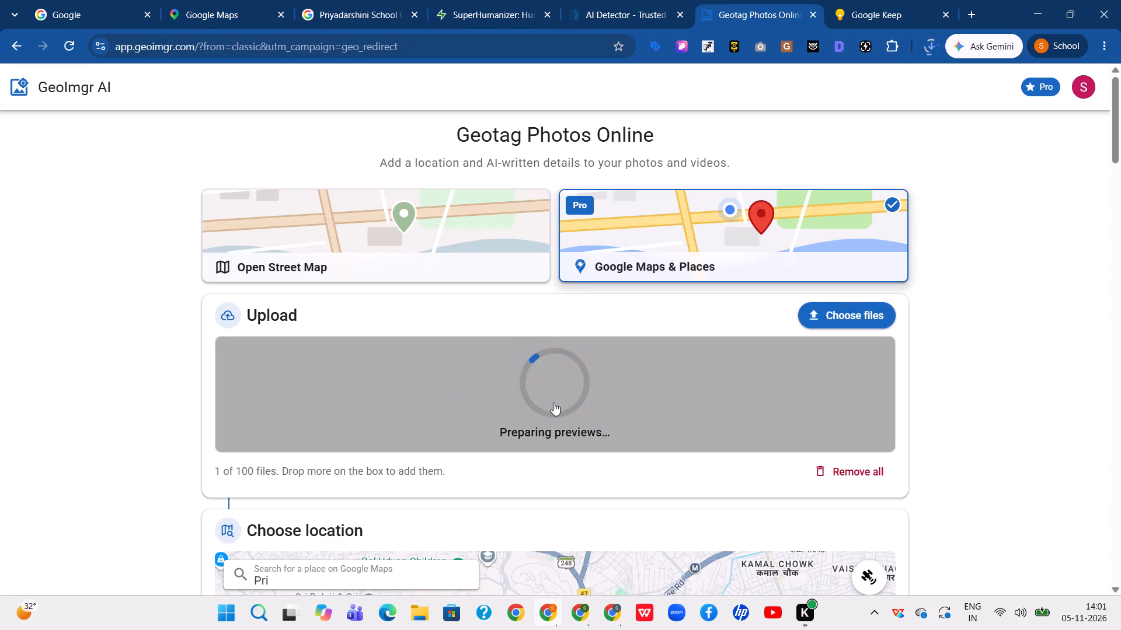
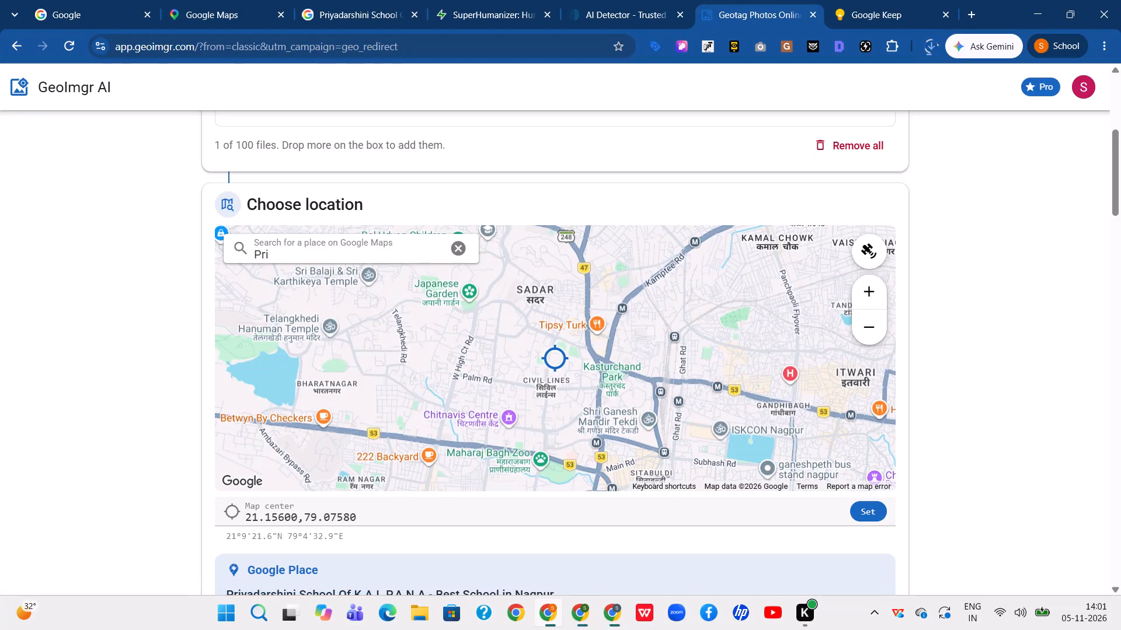
Pick the Priyadarshini School suggestion in the map's place search, and set the map center to 21.1560012,79.075803.
left_click(292, 246)
left_click(319, 290)
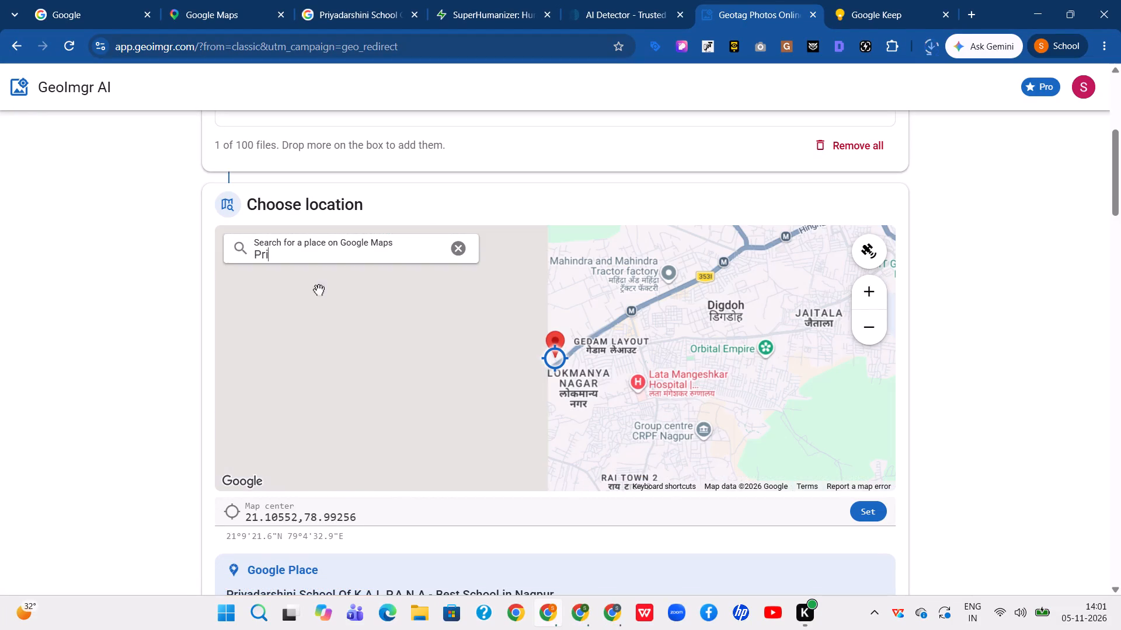
left_click(317, 517)
key("ctrl+a")
key("ctrl+v")
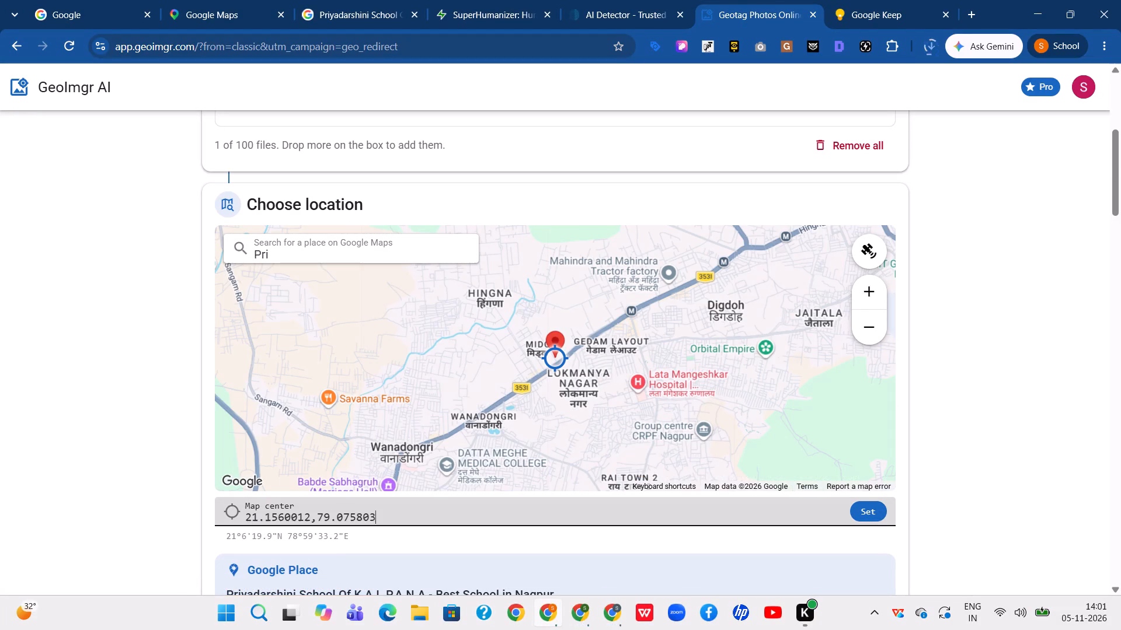
key("Return")
Apply the map center coordinates to the photo and complete the Check details stage.
scroll(317, 517, "down", 1)
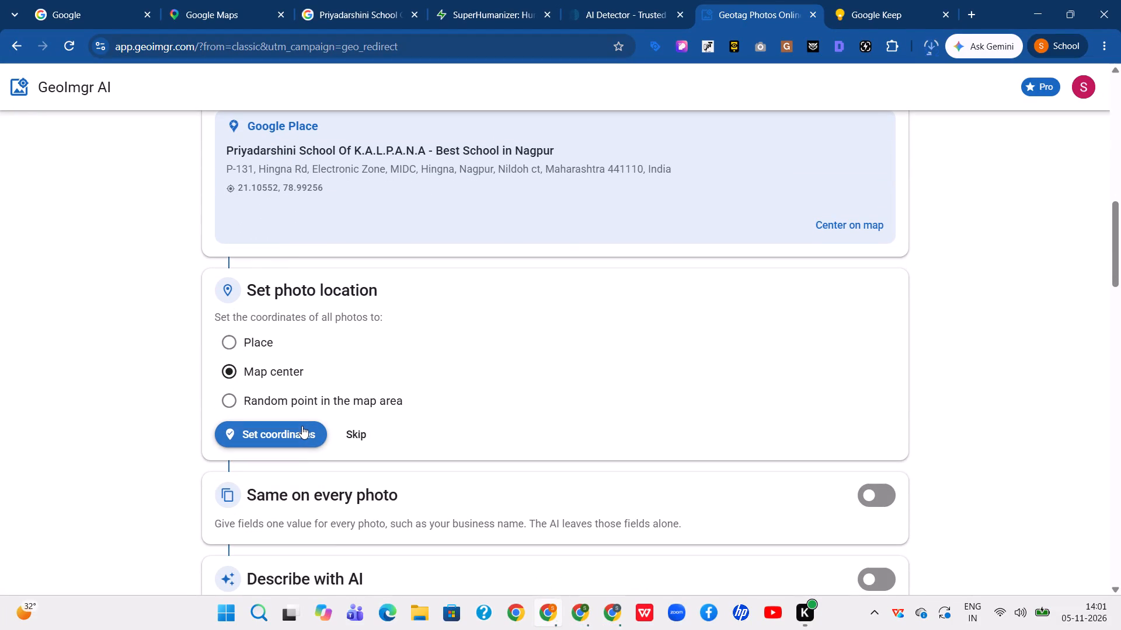
left_click(302, 426)
key("Page_Down")
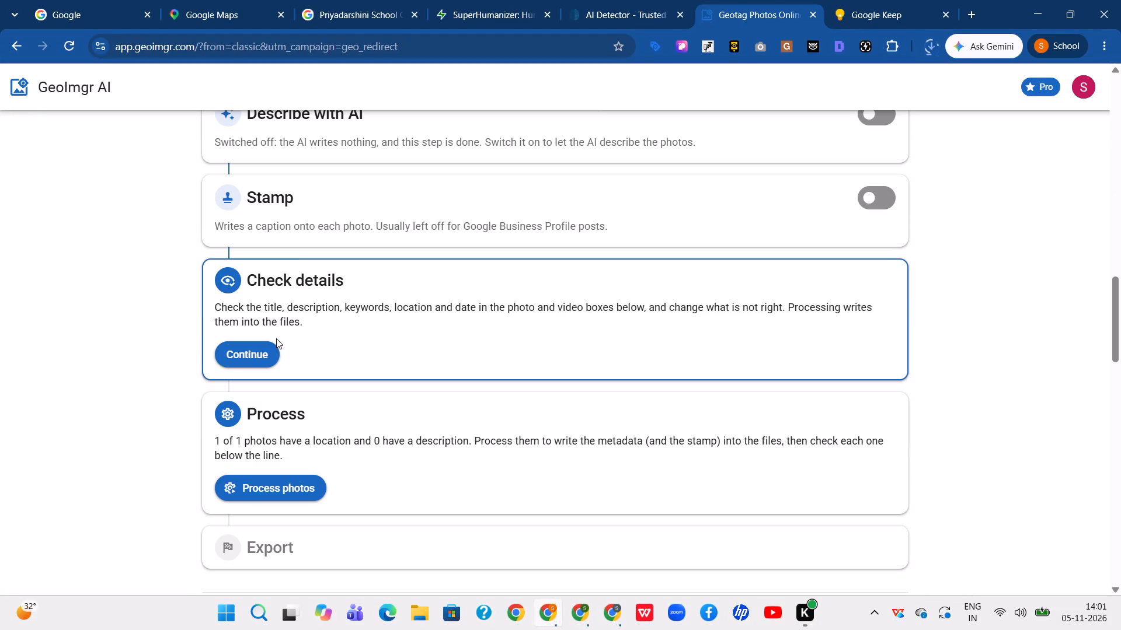
left_click(243, 355)
key("Page_Down")
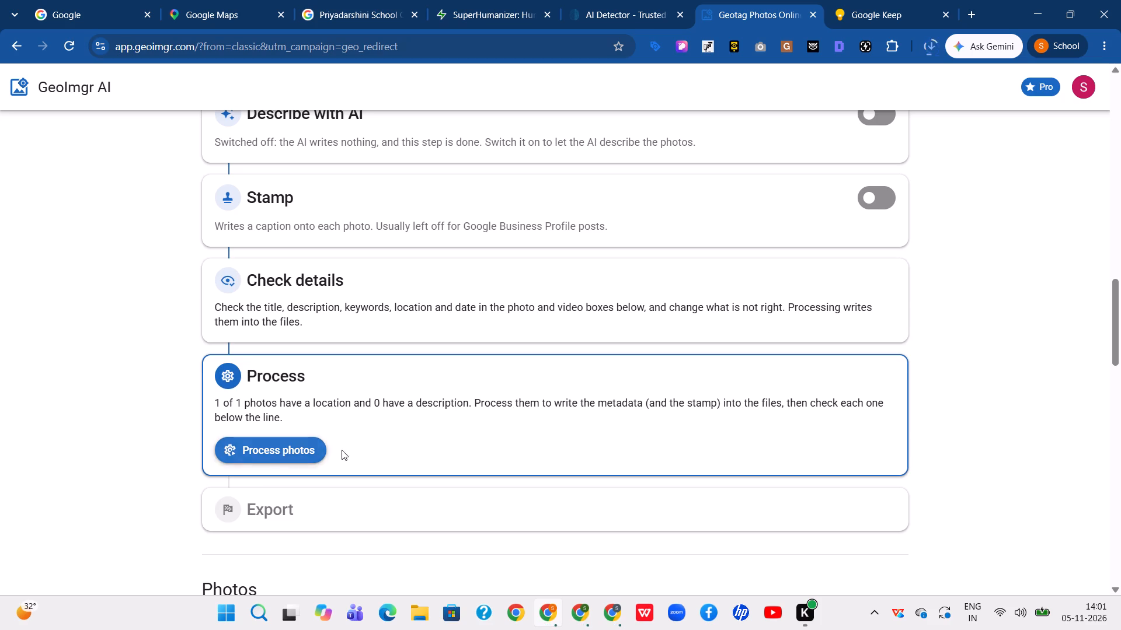
Copy the Google Place name "Priyadarshini School Of K.A.L.P.A.N.A - Best School in Nagpur" into the title of DSC01439.
key("Page_Up")
key("Page_Up")
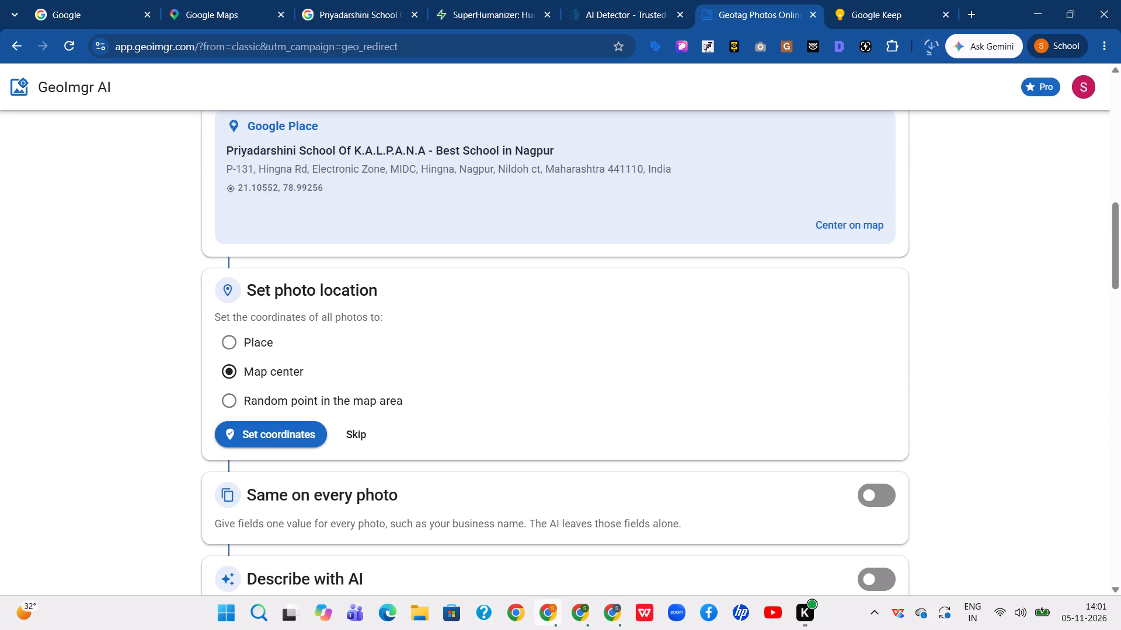
triple_click(305, 156)
left_click(305, 156)
key("ctrl+c")
key("Page_Down")
key("Page_Down")
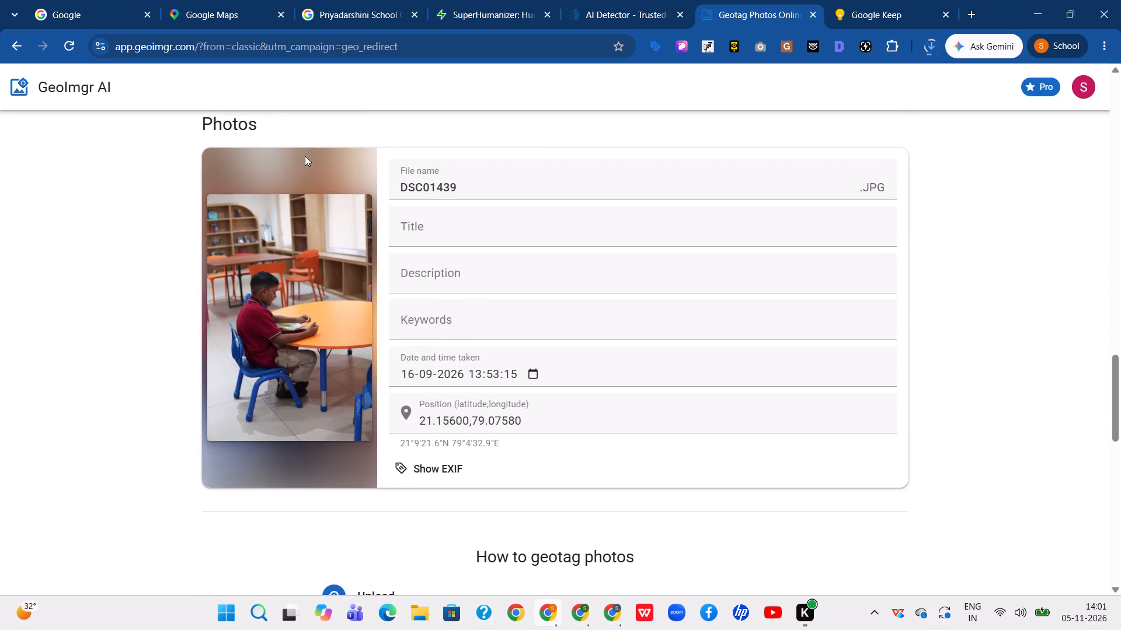
left_click(472, 237)
key("ctrl+v")
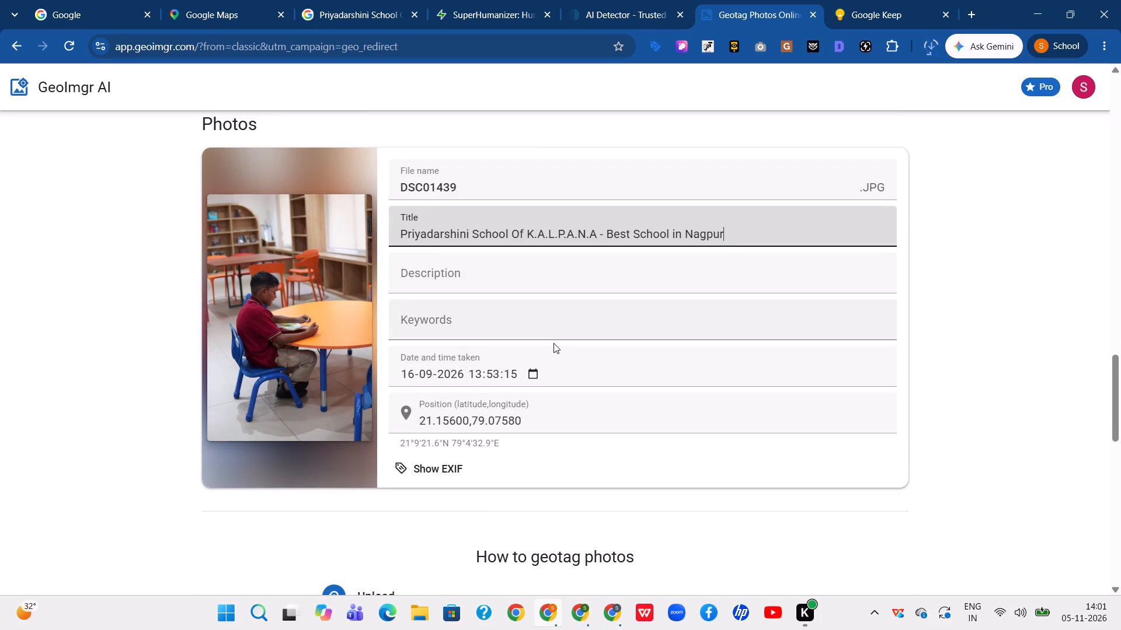
Fill the DSC01439 description with the school paragraph copied from the Google Keep note, leaving the note's keyword list selected.
left_click(531, 280)
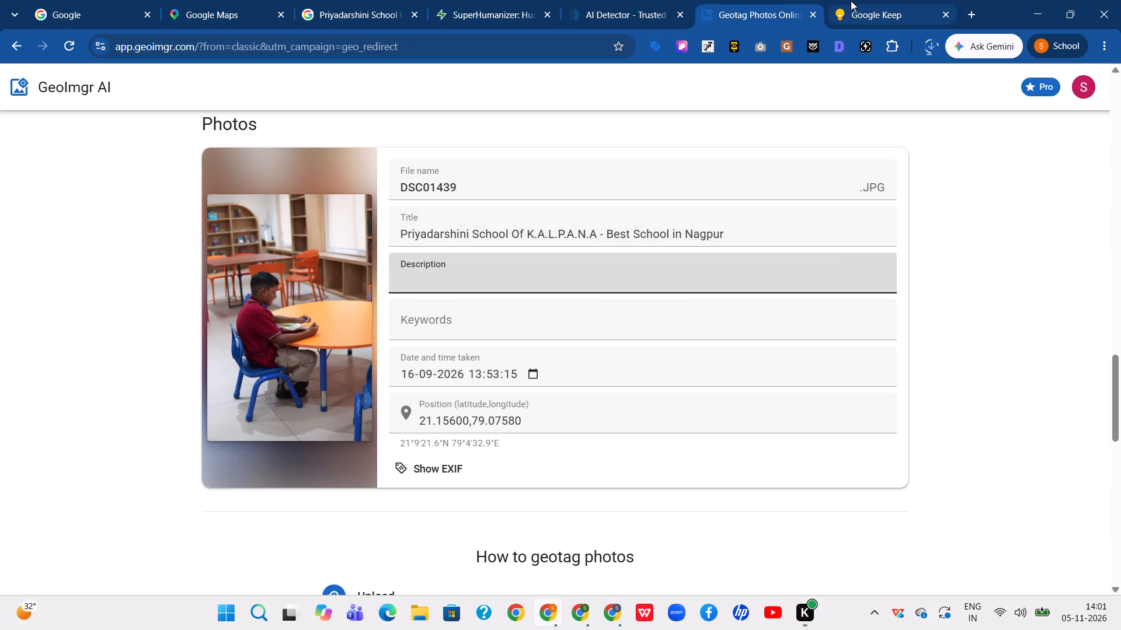
left_click(851, 1)
key("ctrl+c")
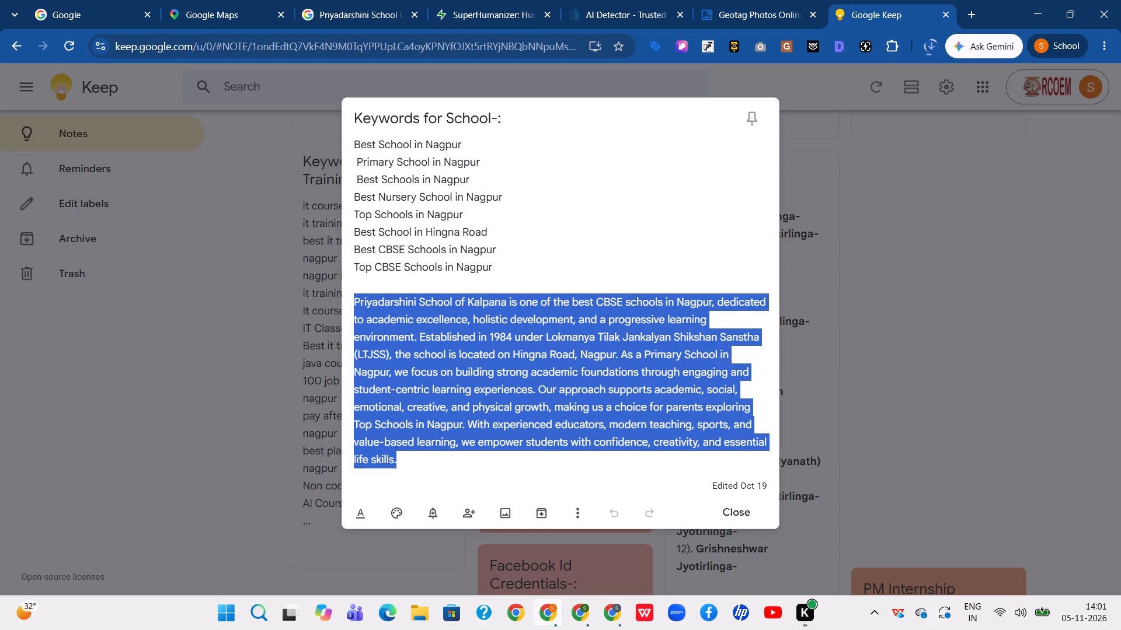
left_click(577, 258)
left_click_drag(577, 258, 319, 7)
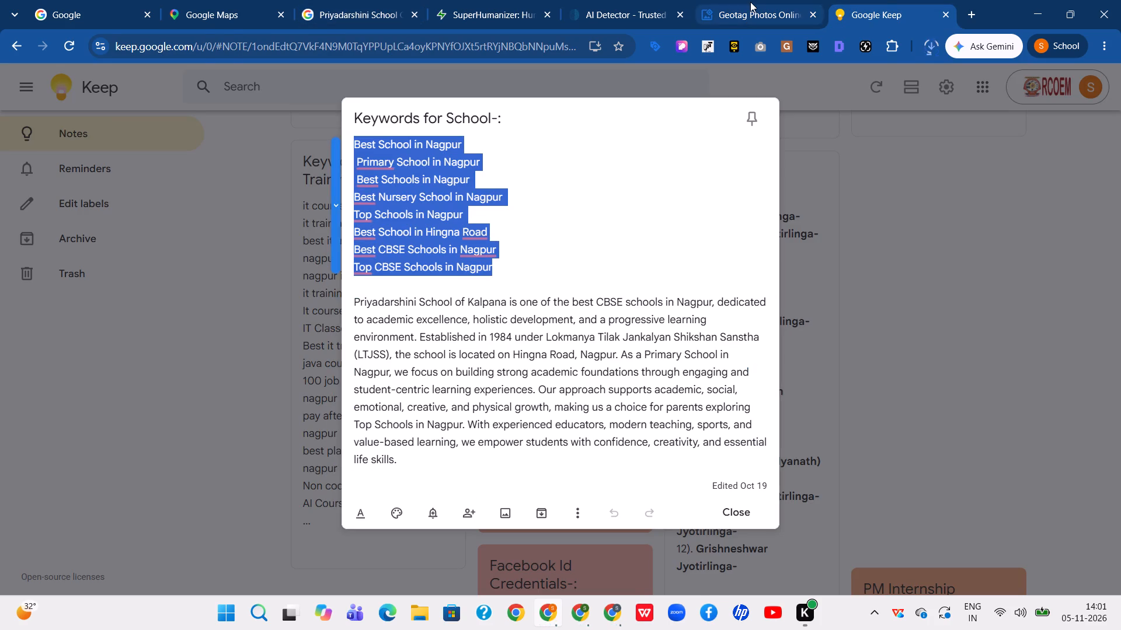
left_click(750, 2)
key("ctrl+v")
Fill the DSC01439 keywords with the list from Best School in Nagpur to Top CBSE Schools in Nagpur, copied from Google Keep.
left_click(606, 456)
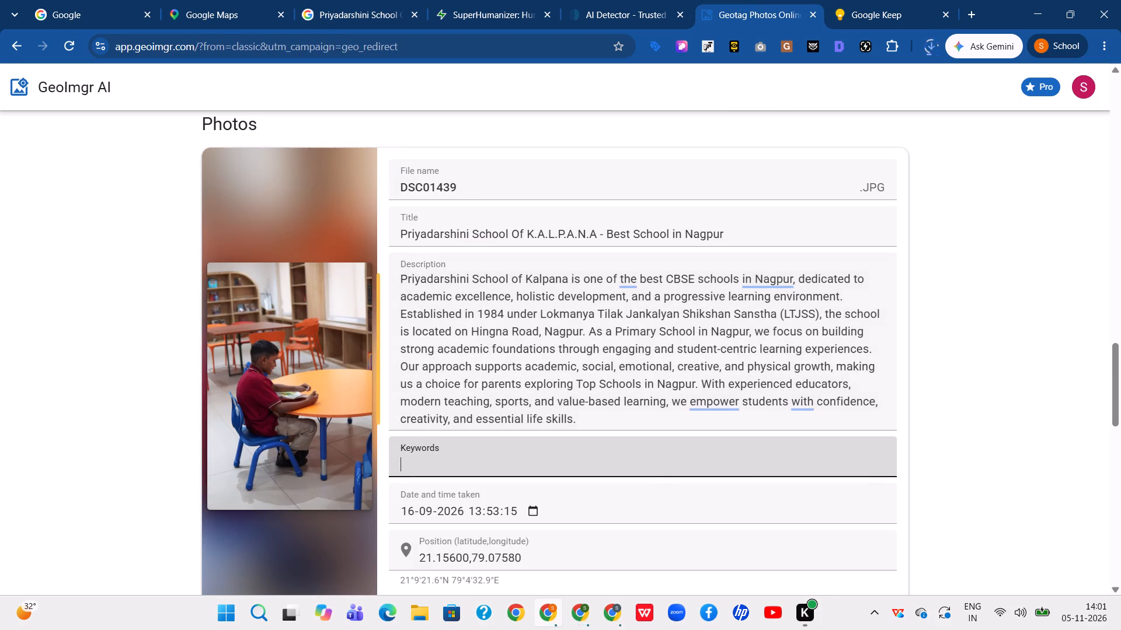
left_click(917, 0)
key("ctrl+c")
left_click(771, 0)
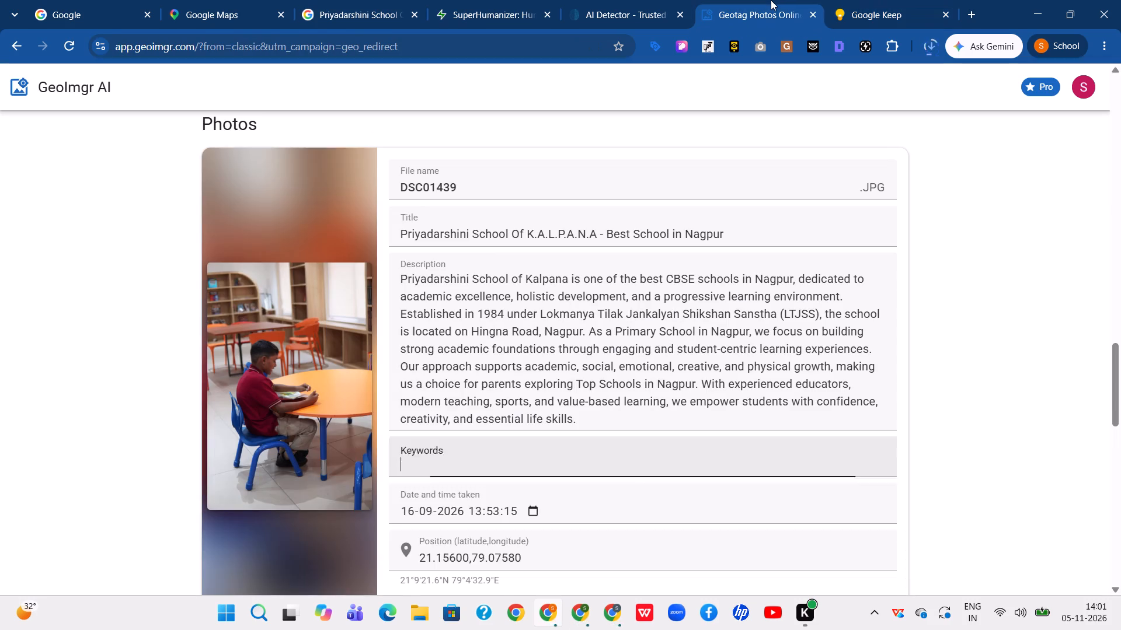
key("ctrl+v")
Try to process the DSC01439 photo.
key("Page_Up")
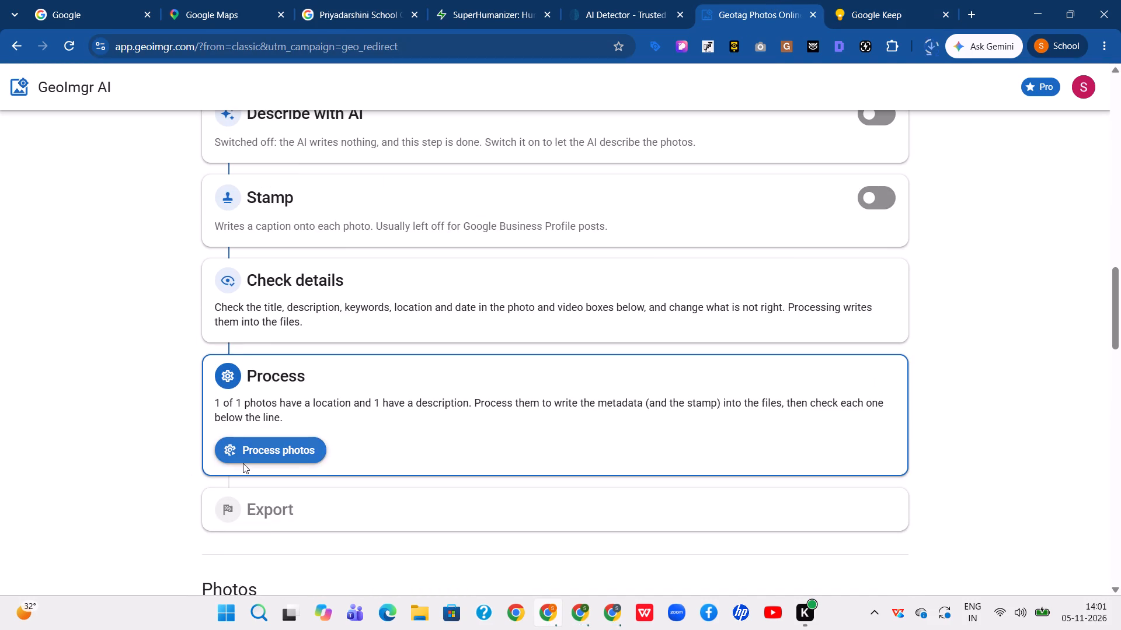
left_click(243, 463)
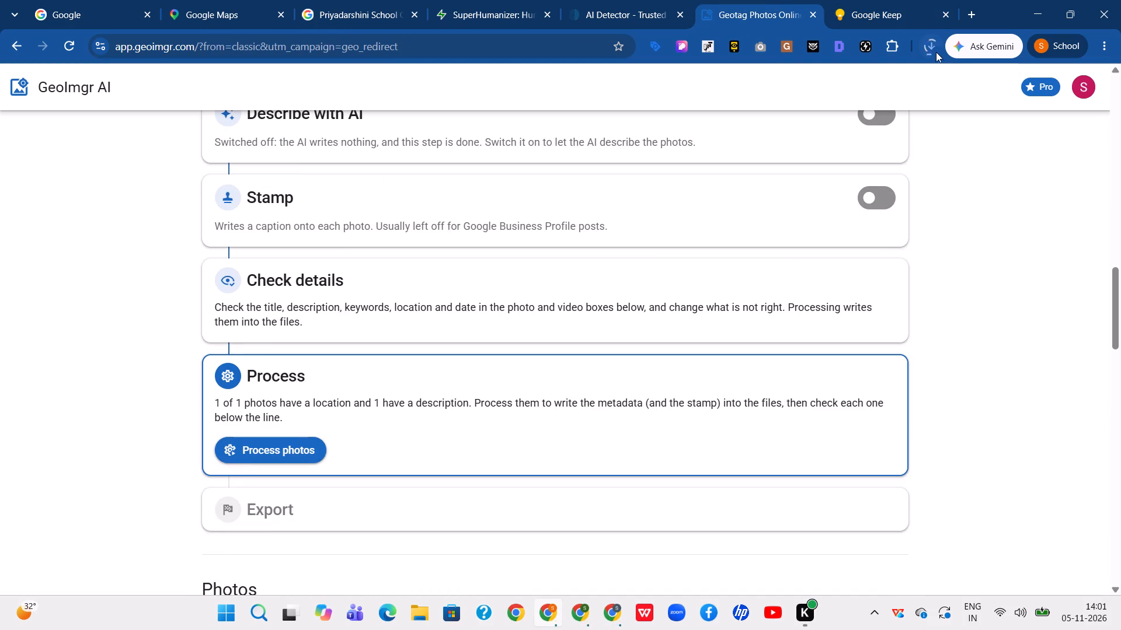
Check the recent download history for the progress of DSC01438 (1).jpg and DSC01437 (1).jpg.
left_click(934, 50)
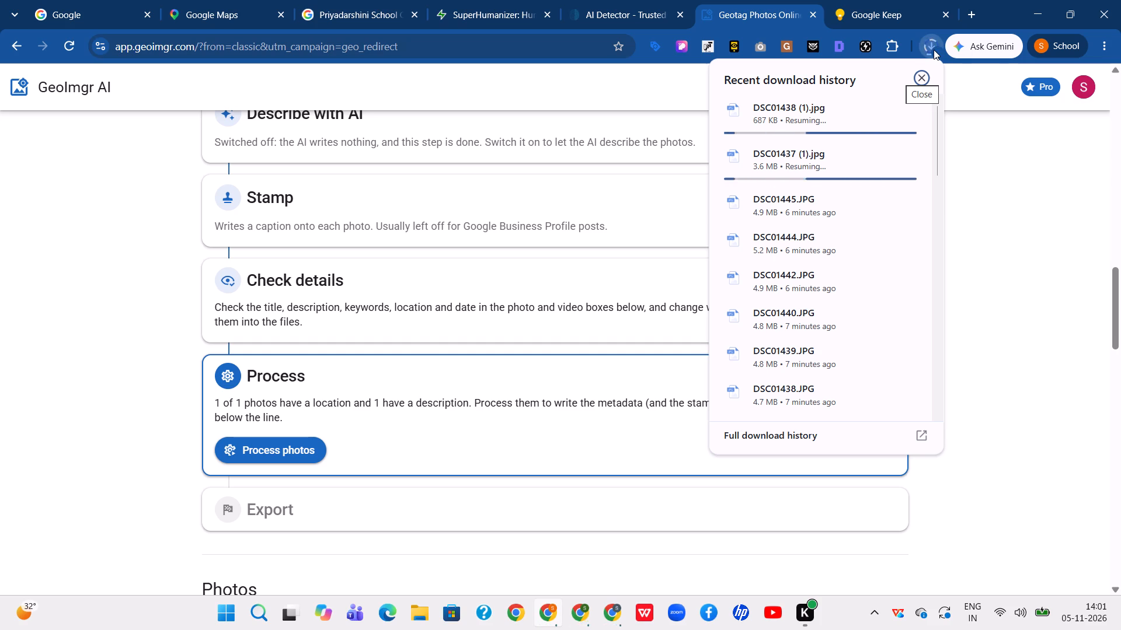
left_click(934, 50)
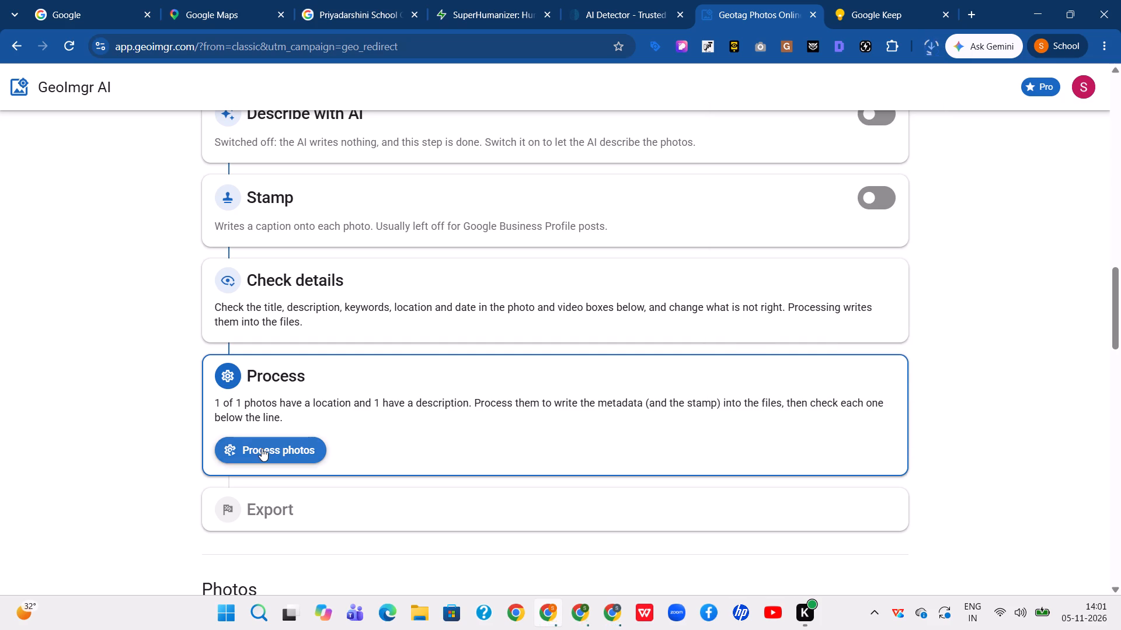
Process DSC01439 to write its metadata into the file, and bring its export options into view.
left_click(262, 448)
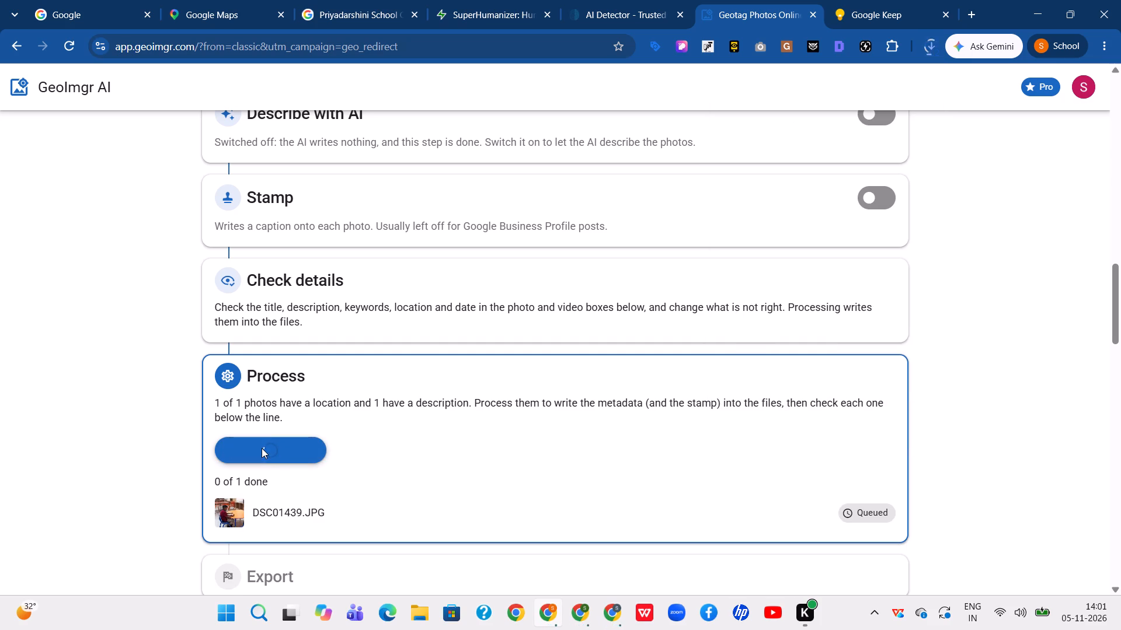
scroll(475, 499, "down", 2)
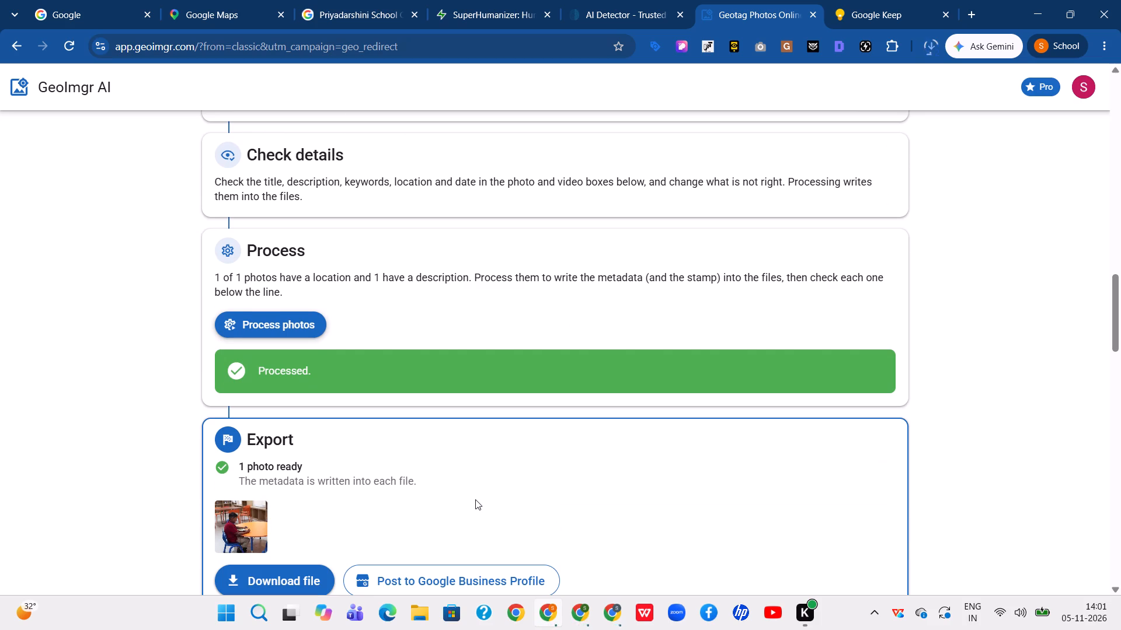
scroll(475, 499, "down", 1)
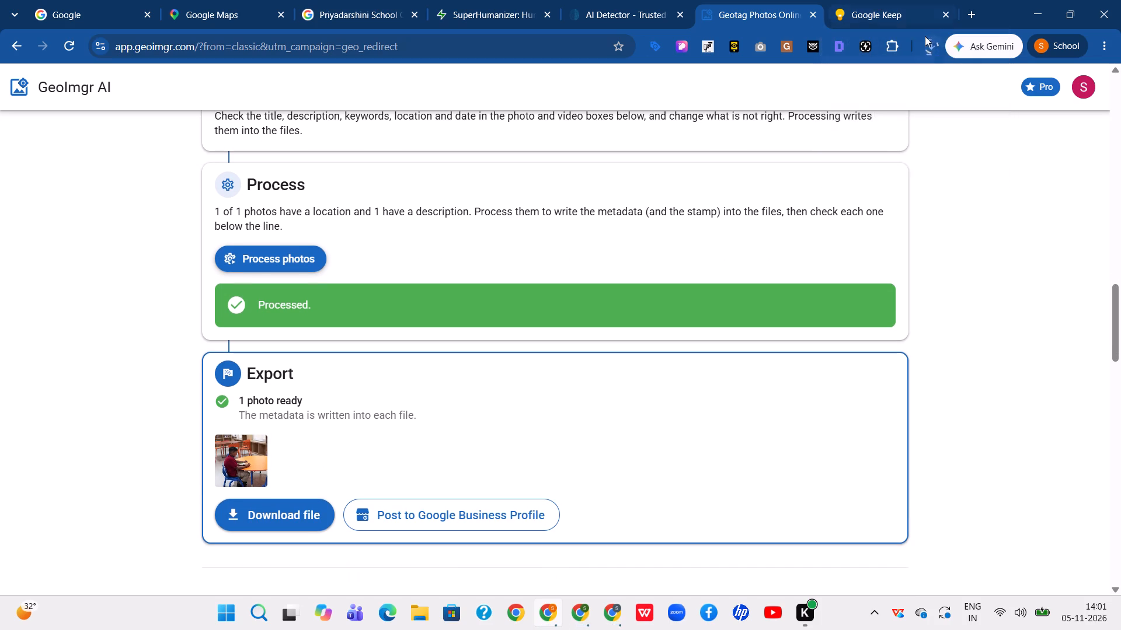
Check the recent download history again for the progress of DSC01438 (1).jpg and DSC01437 (1).jpg.
left_click(931, 41)
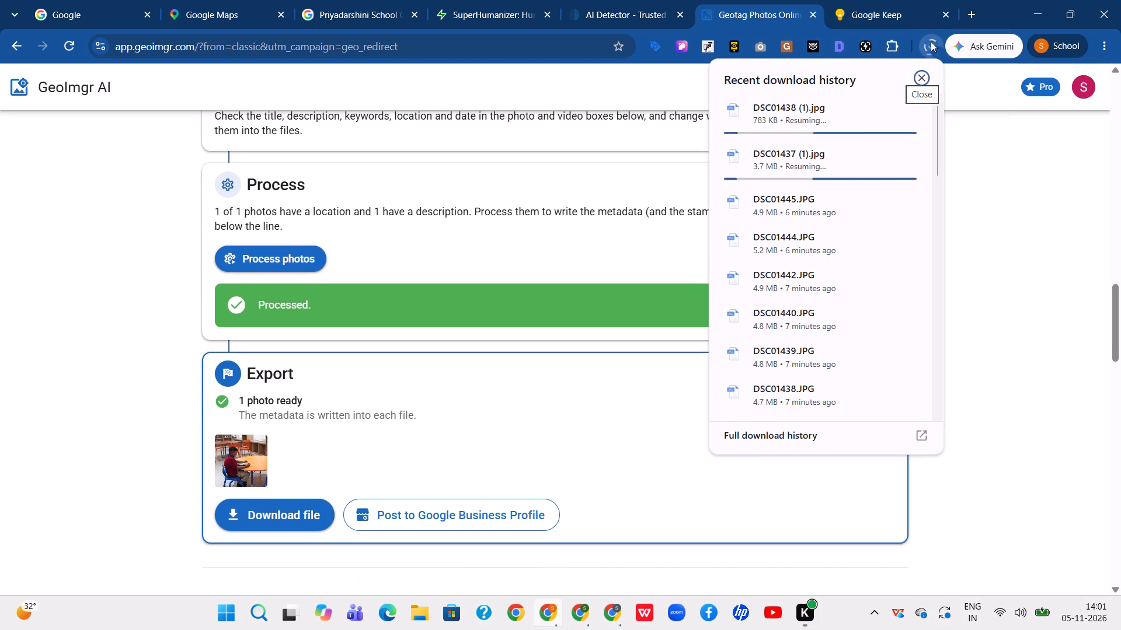
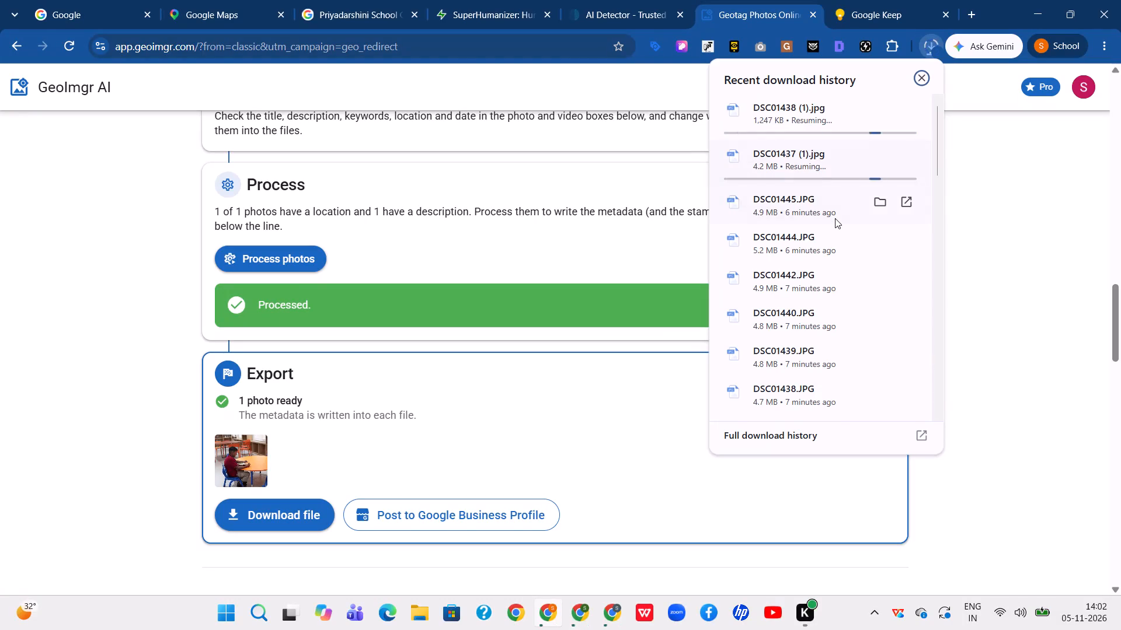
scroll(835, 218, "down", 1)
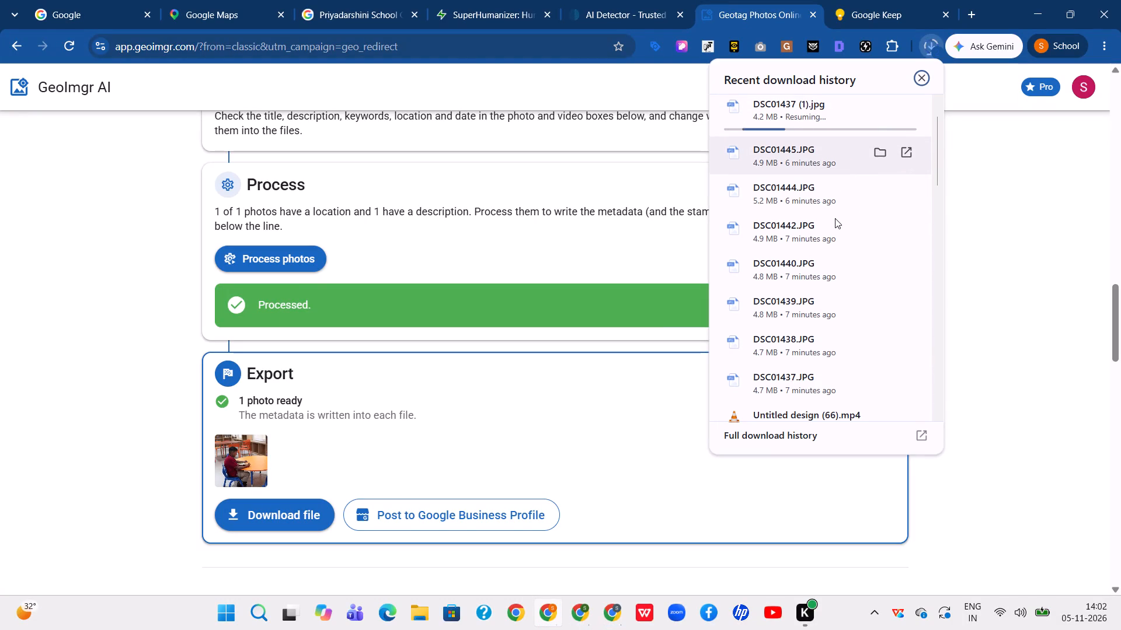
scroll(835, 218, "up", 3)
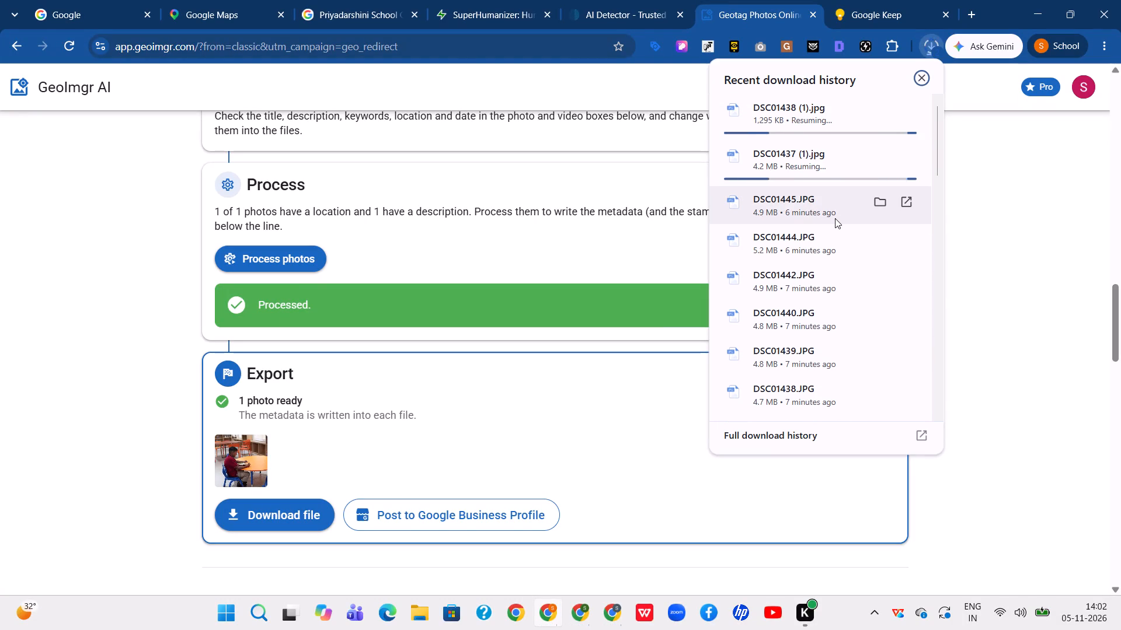
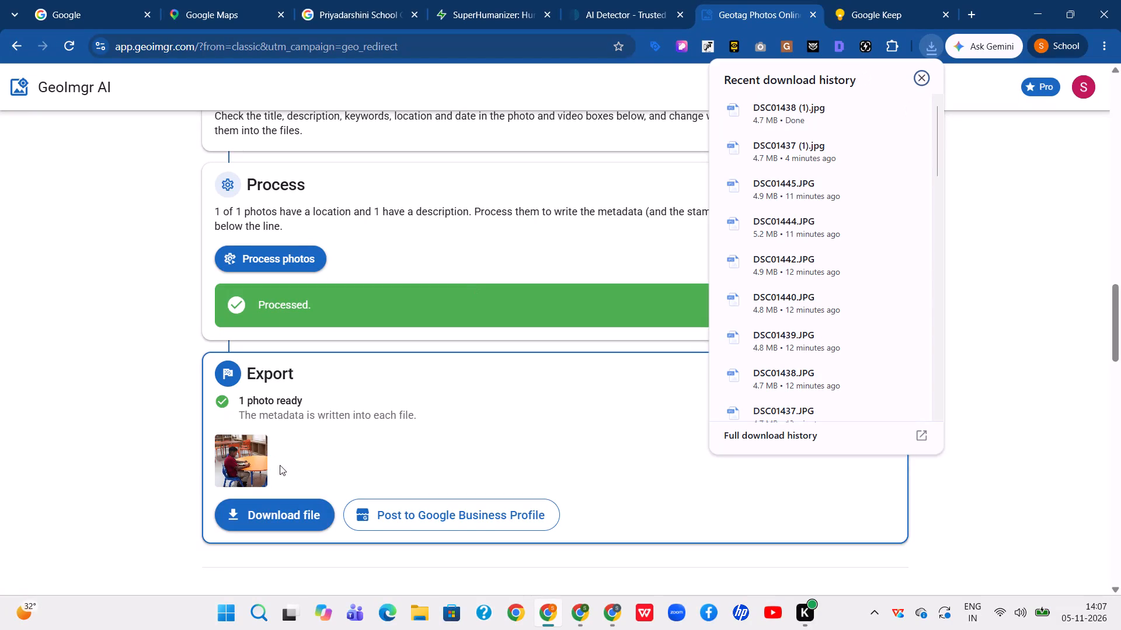
Download the processed photo with its written metadata.
left_click(276, 510)
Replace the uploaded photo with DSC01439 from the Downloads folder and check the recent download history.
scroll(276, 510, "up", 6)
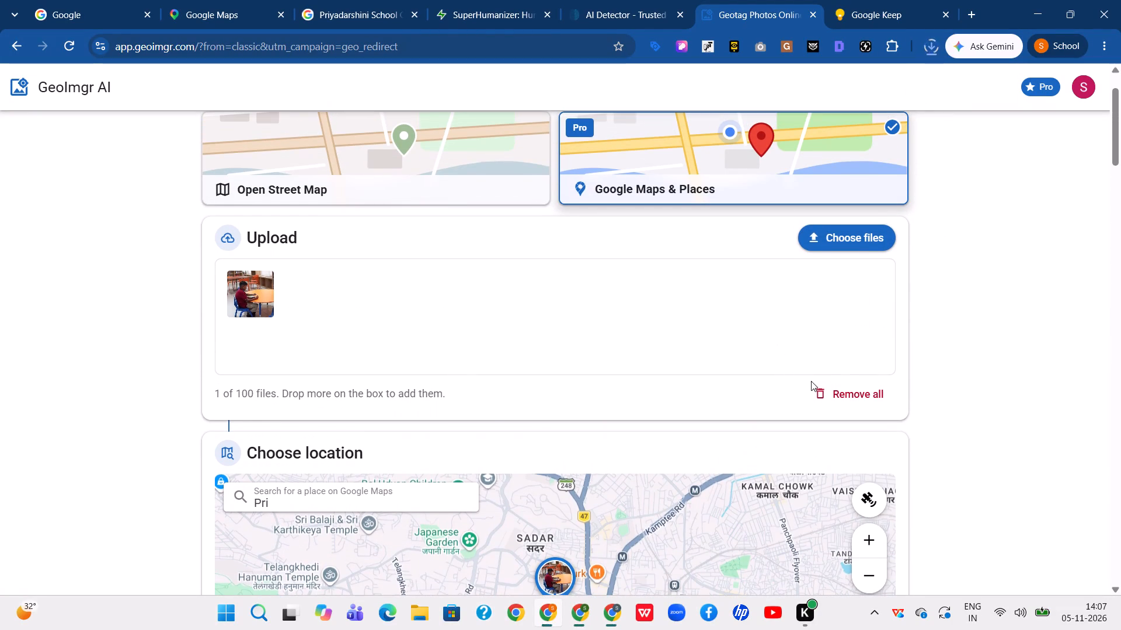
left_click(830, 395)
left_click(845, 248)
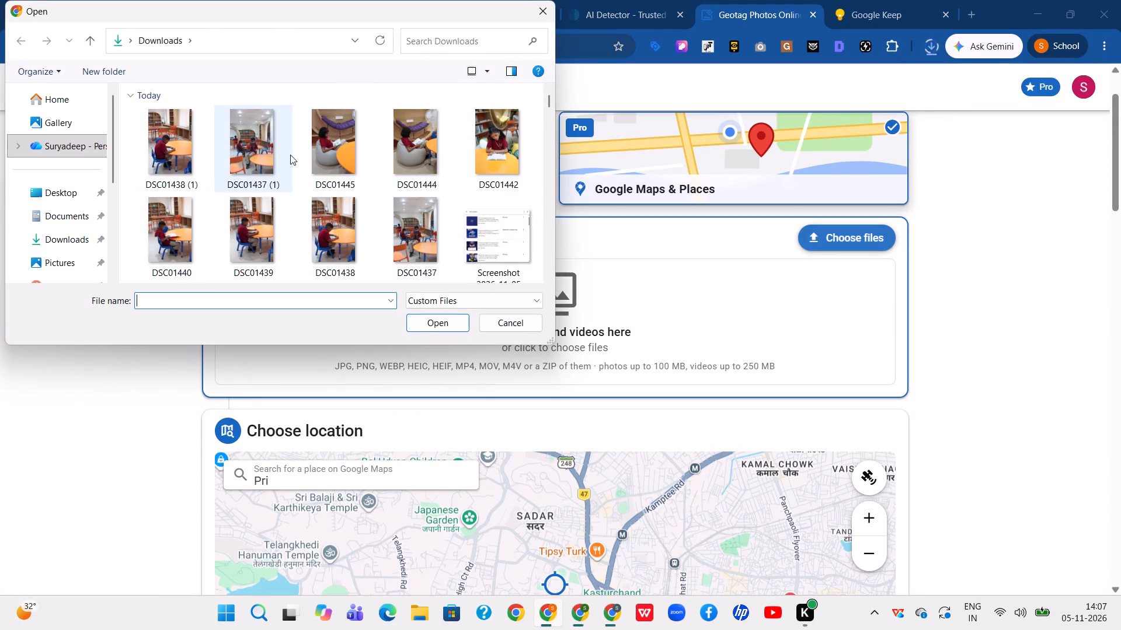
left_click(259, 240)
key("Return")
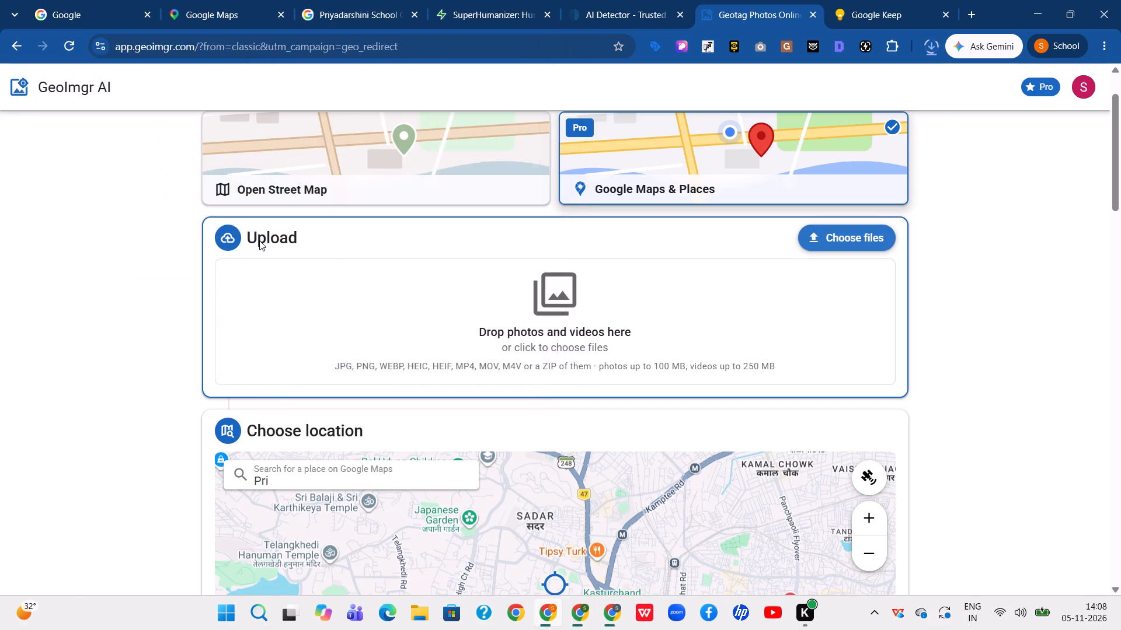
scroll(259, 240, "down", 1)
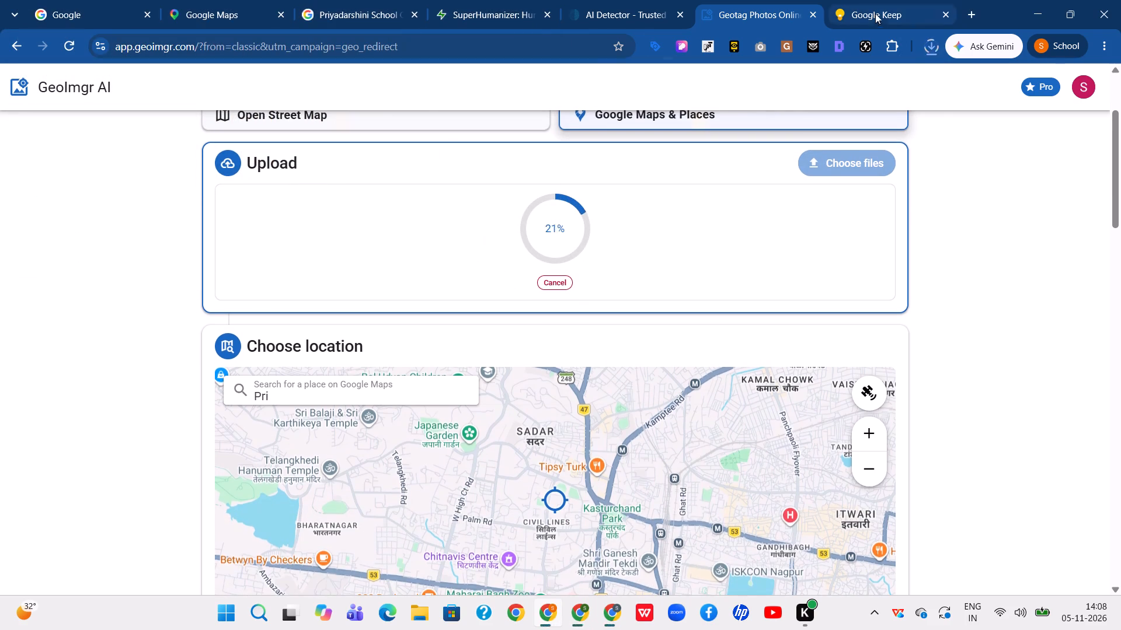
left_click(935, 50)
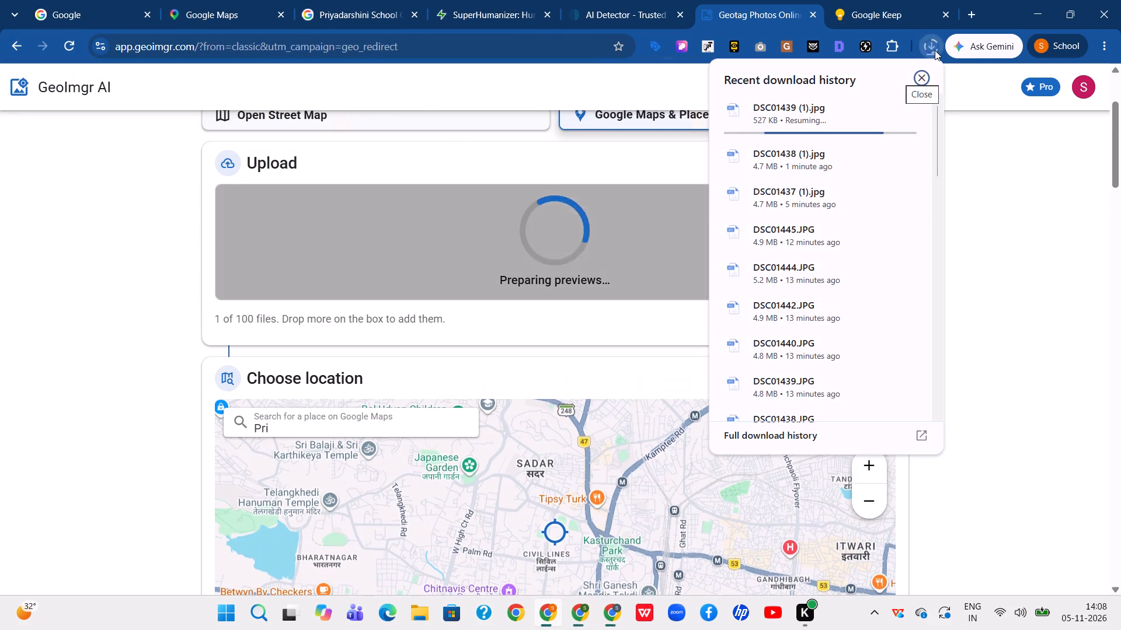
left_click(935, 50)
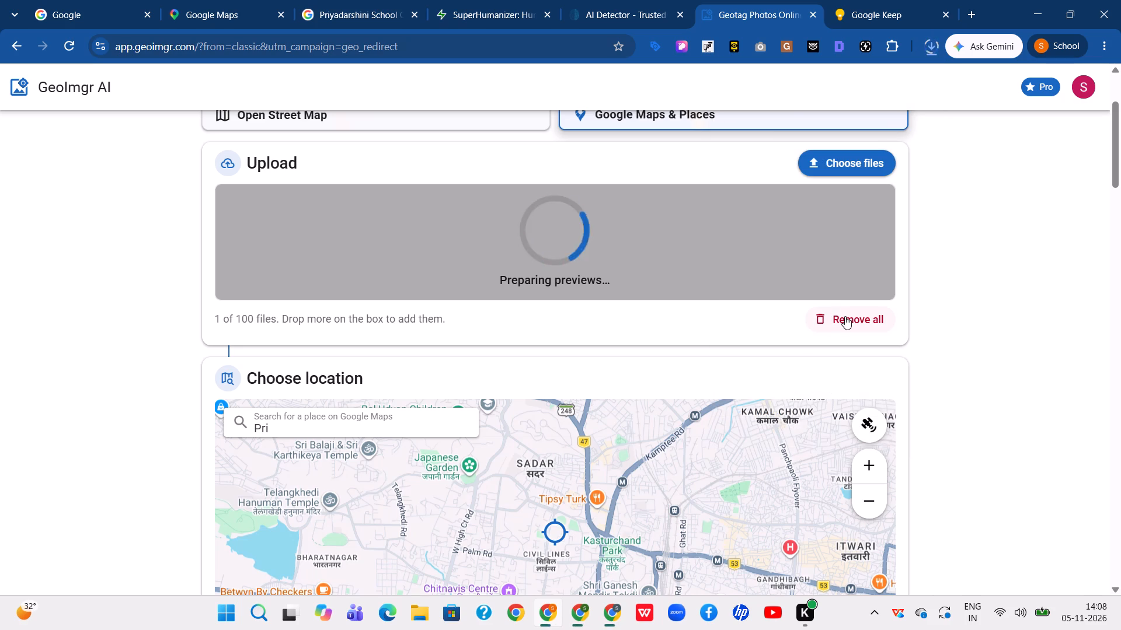
Replace the uploaded photo with DSC01440 from the Downloads folder.
left_click(845, 316)
left_click(855, 170)
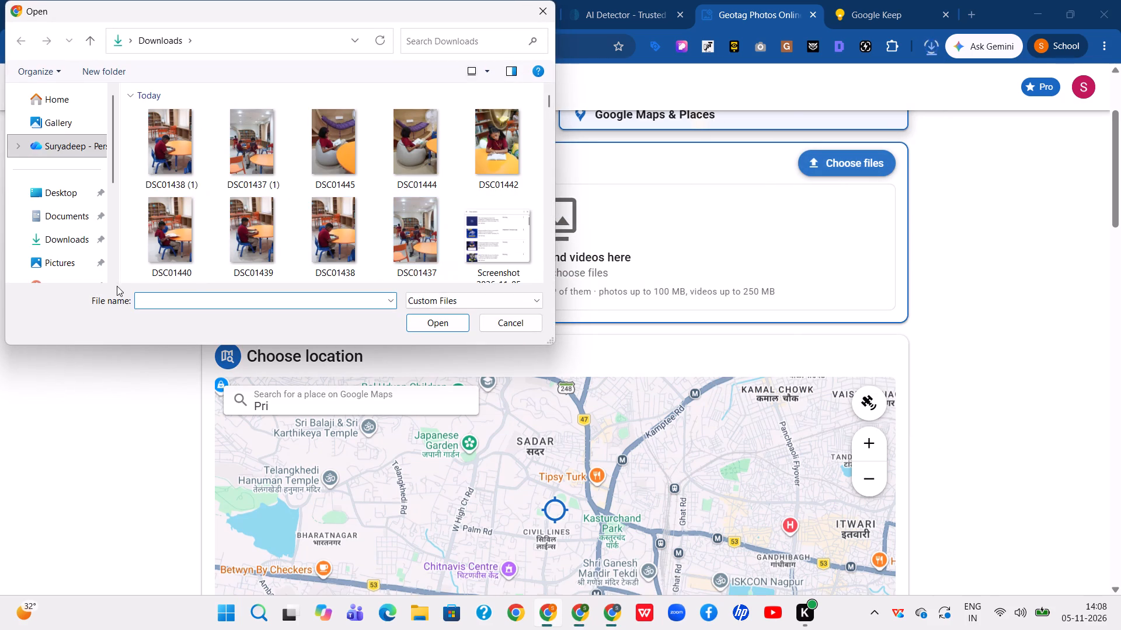
left_click(165, 216)
key("Return")
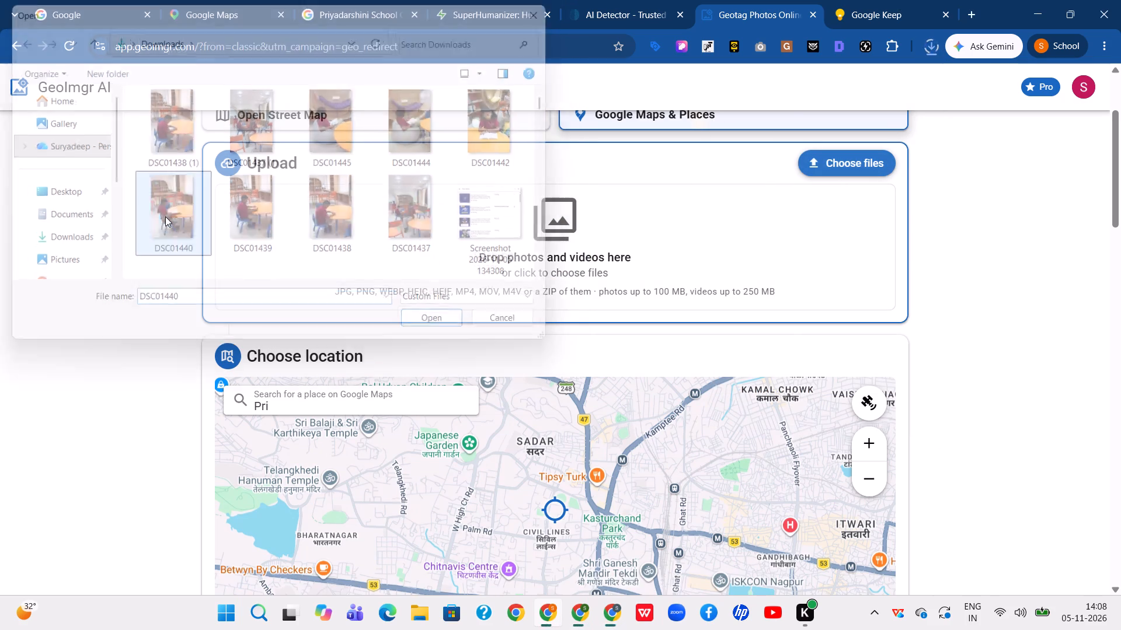
Choose the Priyadarshini School Of K.A.L.P.A.N.A place and set the photo's map-center location to 21.1560012,79.075803, copied from the Google Maps address.
left_click(229, 0)
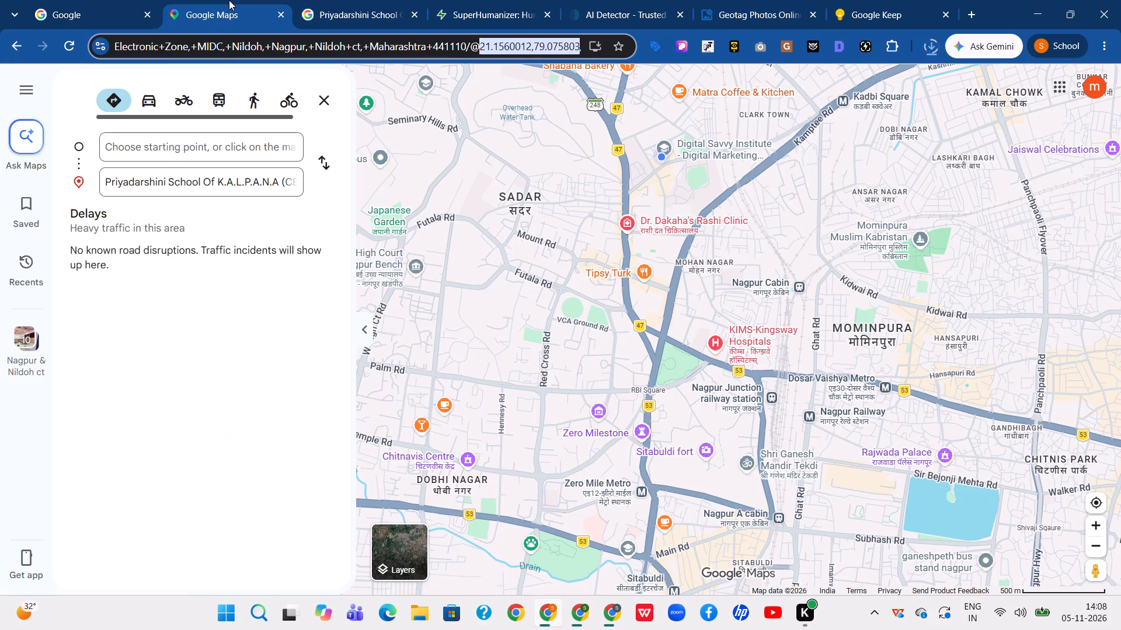
key("ctrl+c")
key("Page_Down")
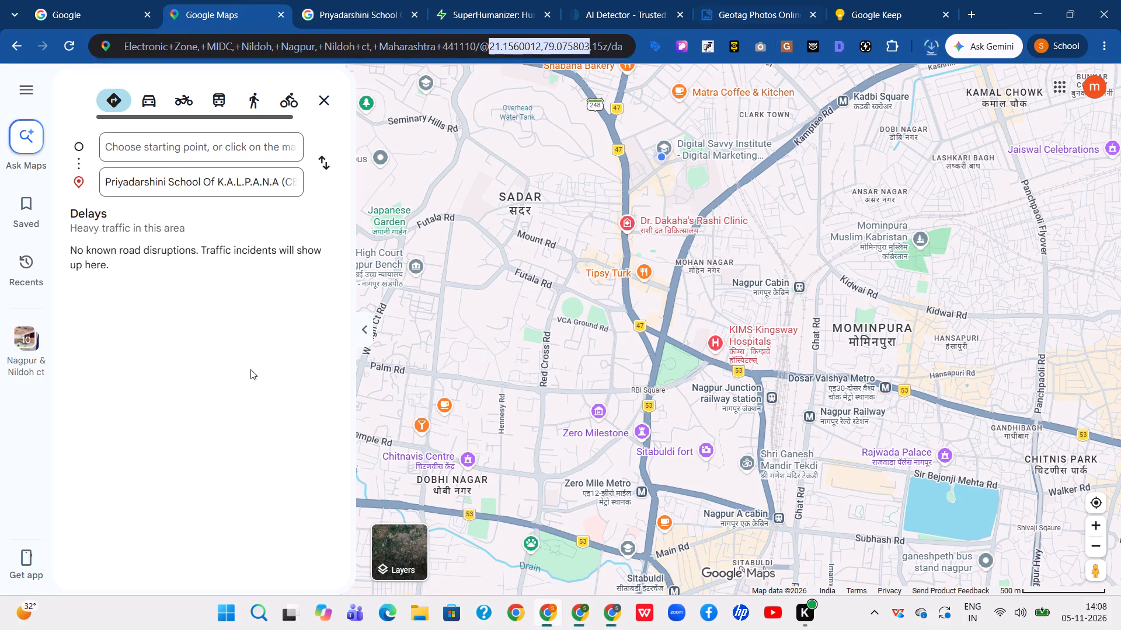
left_click(747, 0)
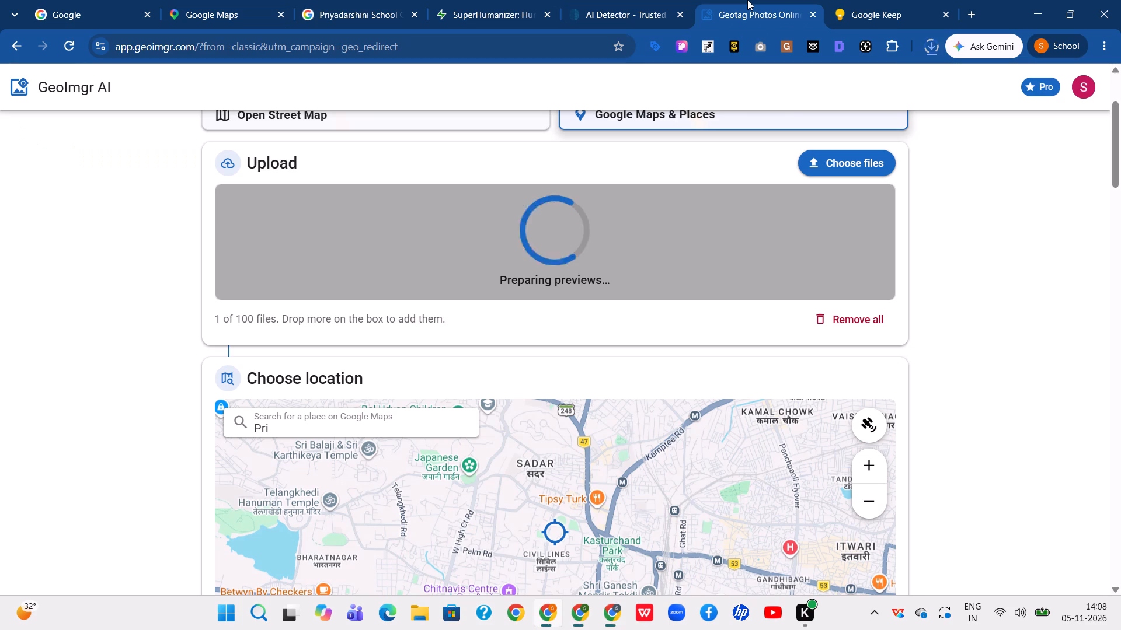
left_click(273, 429)
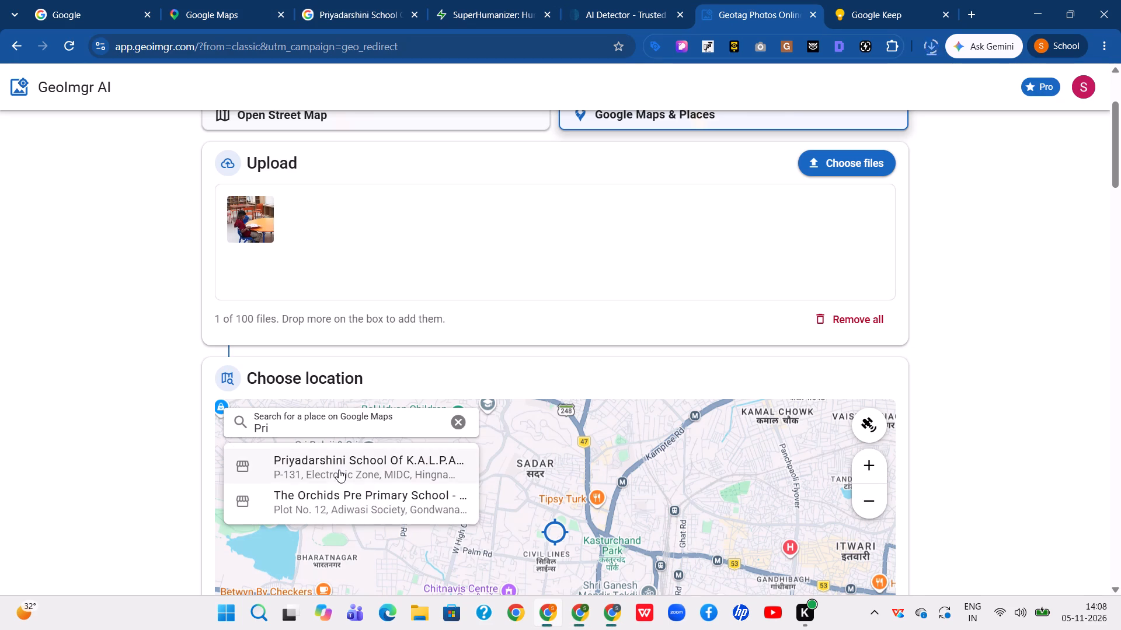
left_click(339, 470)
scroll(13, 496, "down", 3)
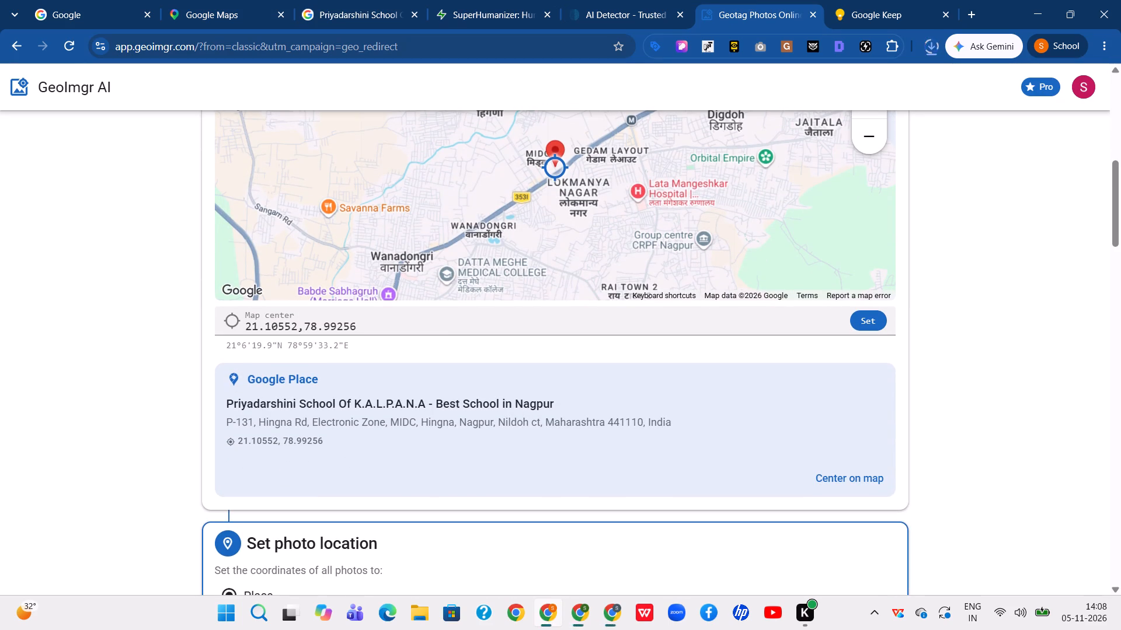
left_click(481, 310)
key("ctrl+a")
key("ctrl+v")
key("Return")
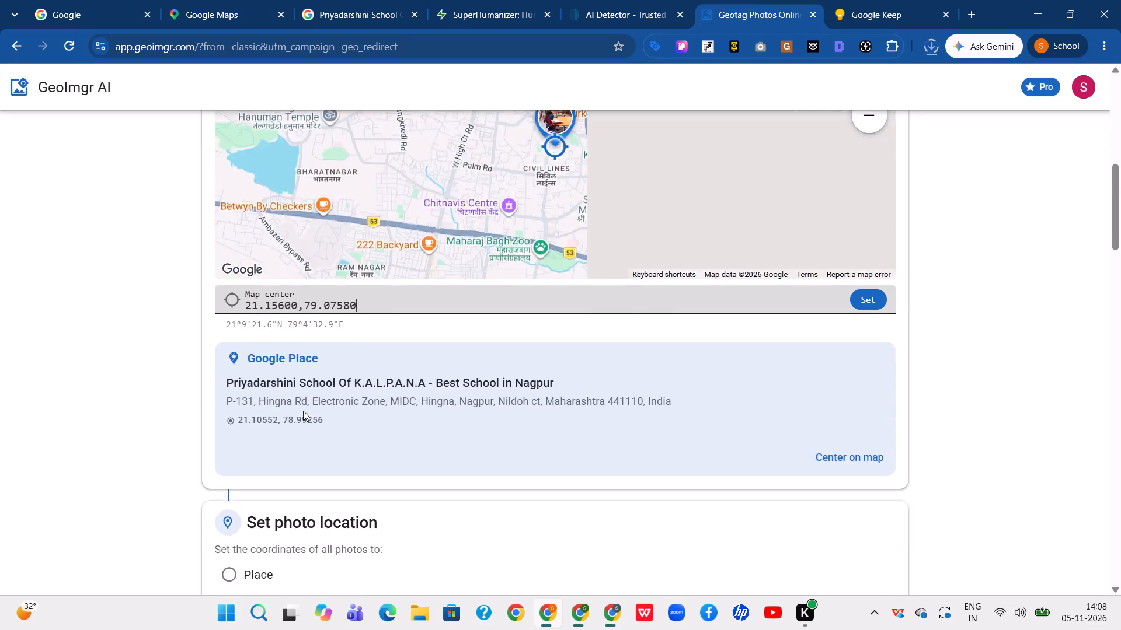
Copy the Google Place name "Priyadarshini School Of K.A.L.P.A.N.A - Best School in Nagpur", complete the details check, and enter it as DSC01440's title.
left_click(536, 194)
left_click_drag(536, 194, 534, 198)
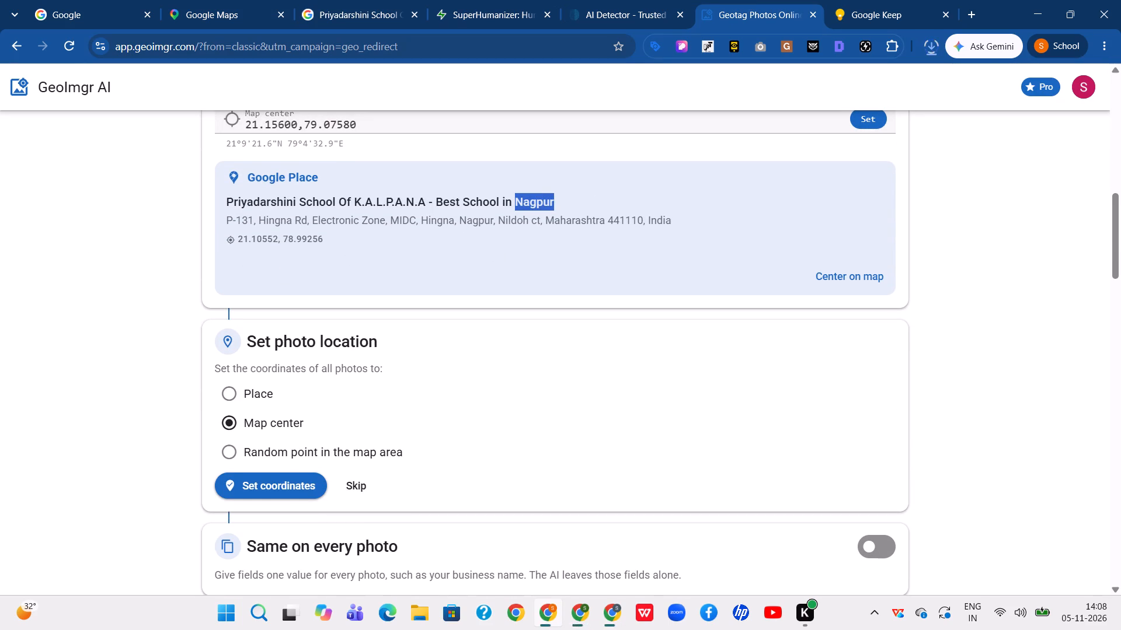
left_click_drag(534, 198, 533, 199)
triple_click(533, 199)
key("ctrl+c")
left_click(533, 199)
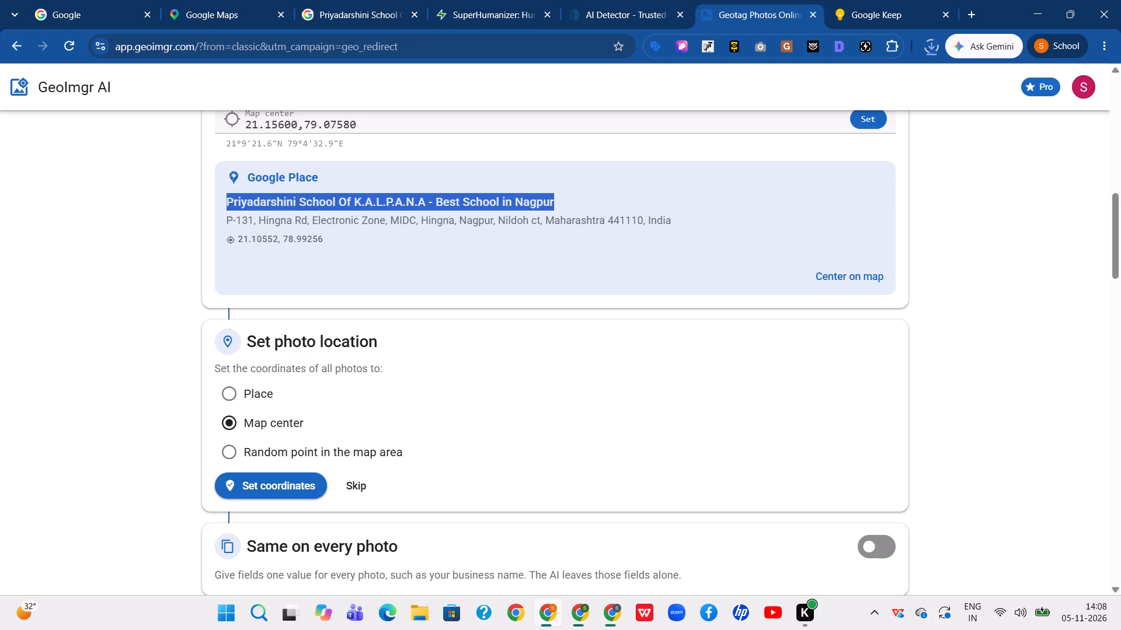
key("Page_Down")
scroll(533, 199, "down", 2)
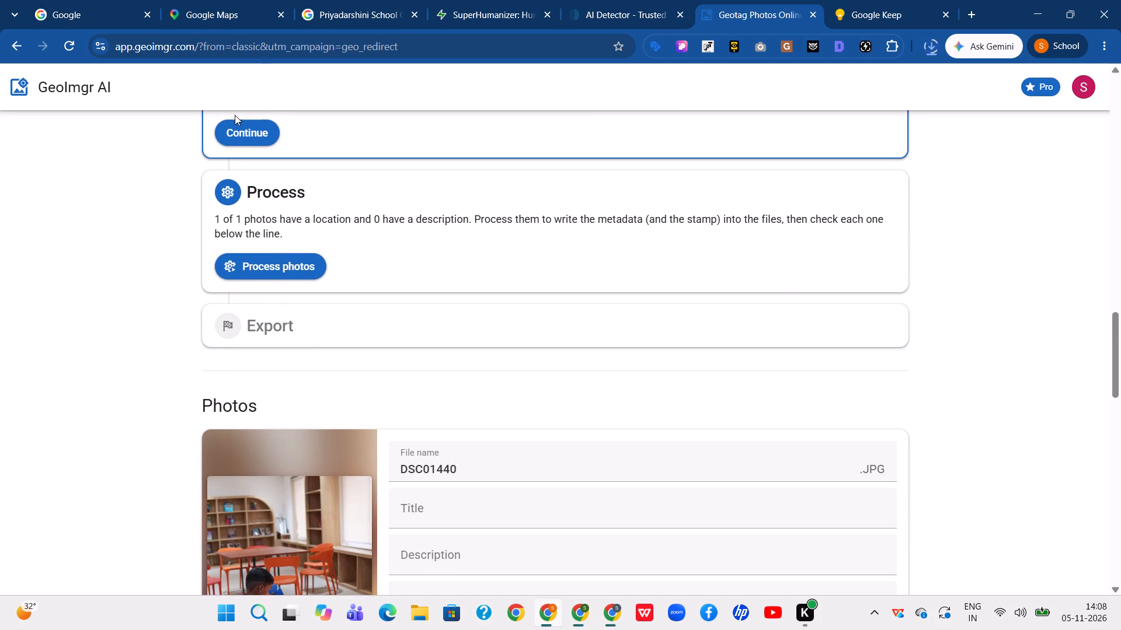
left_click(243, 134)
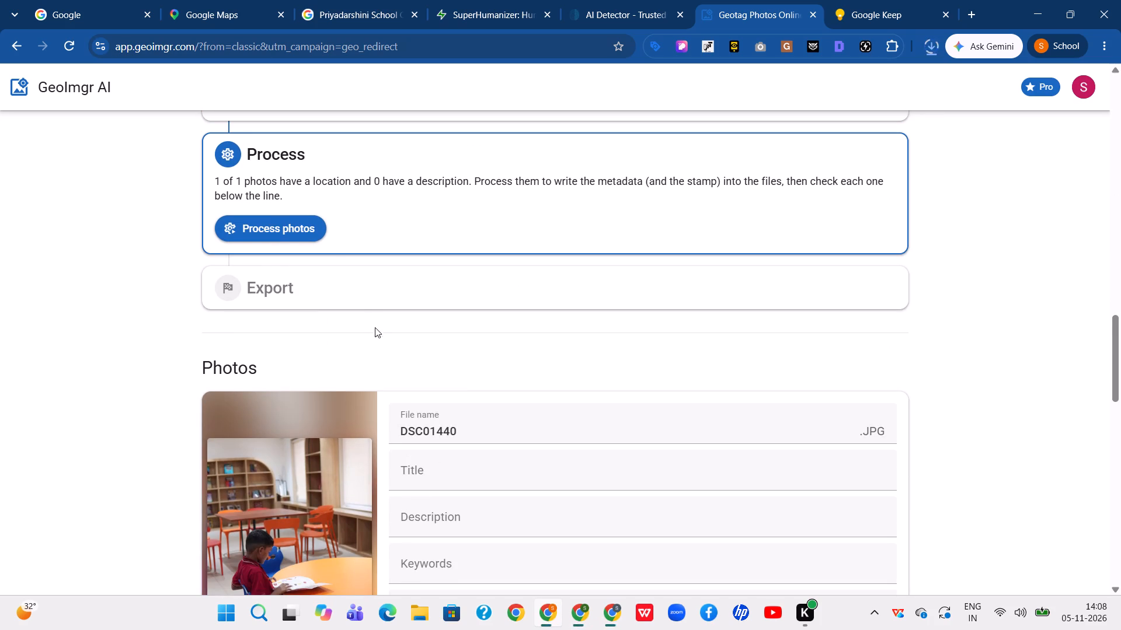
left_click(482, 487)
key("ctrl+v")
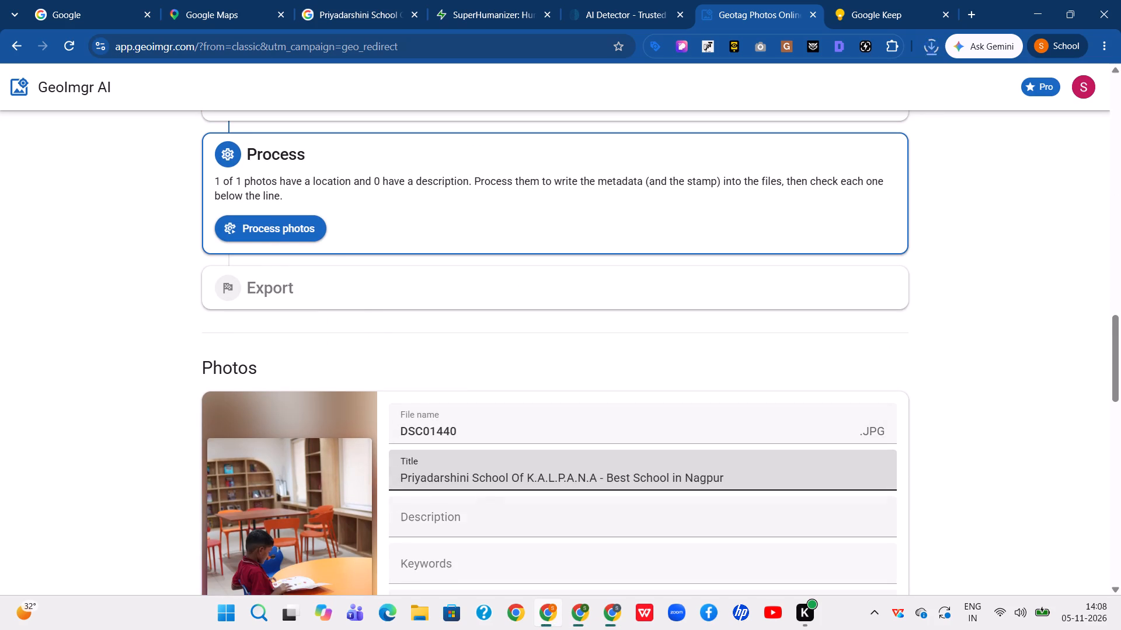
Copy the school keyword list, from Best School in Nagpur to Top CBSE Schools in Nagpur, from Google Keep into DSC01440's keywords.
left_click(483, 504)
left_click(886, 0)
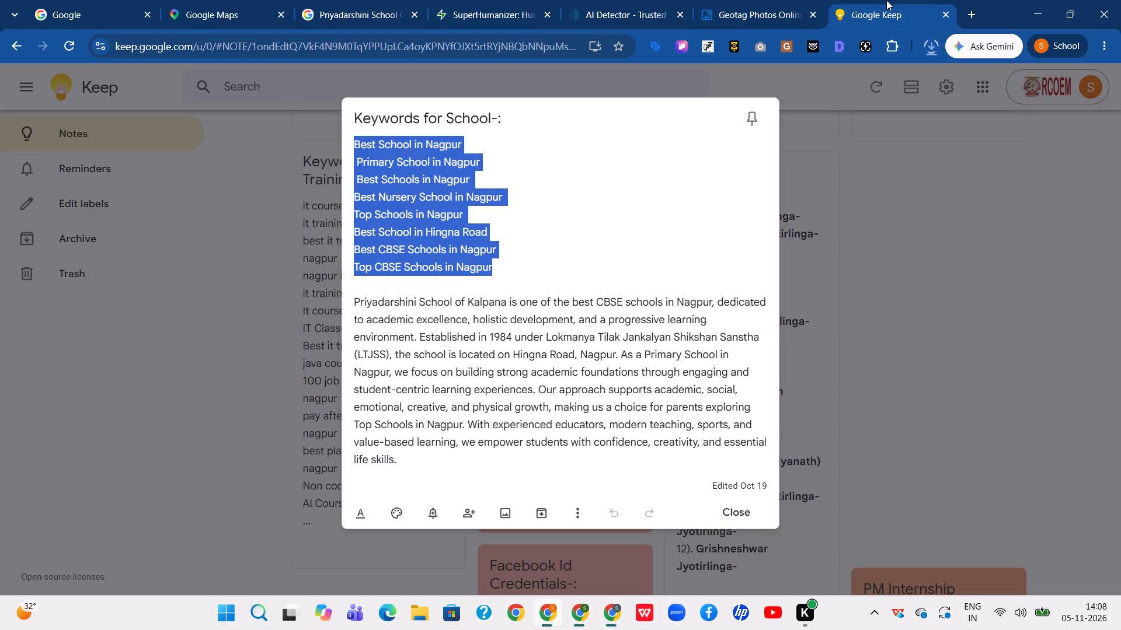
key("ctrl+c")
triple_click(492, 372)
left_click(492, 372)
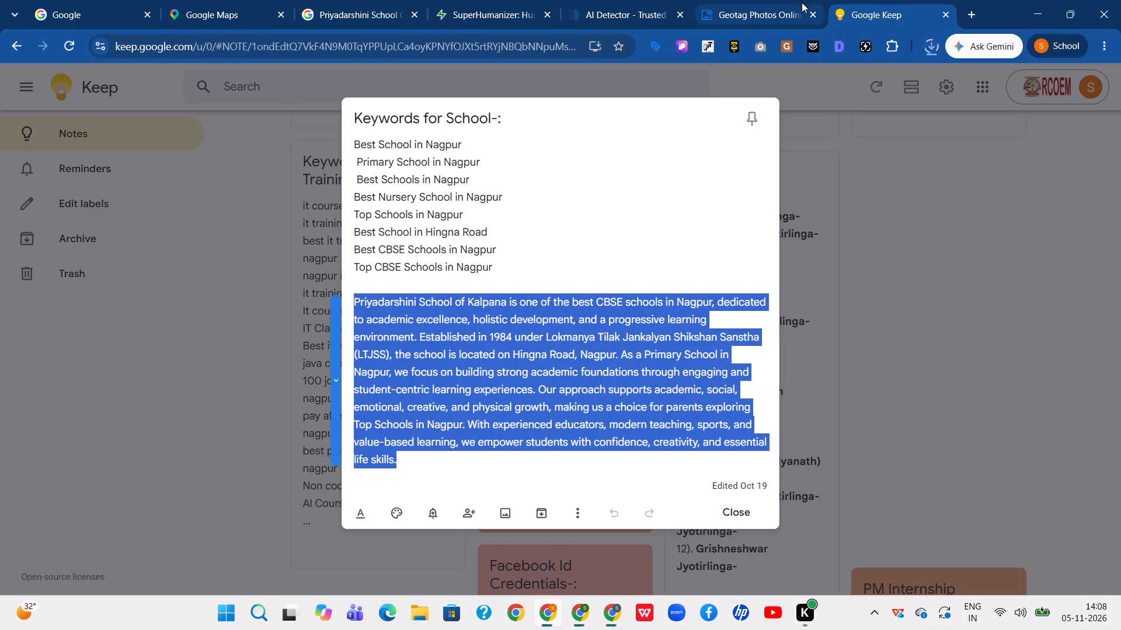
left_click(802, 2)
scroll(507, 466, "down", 1)
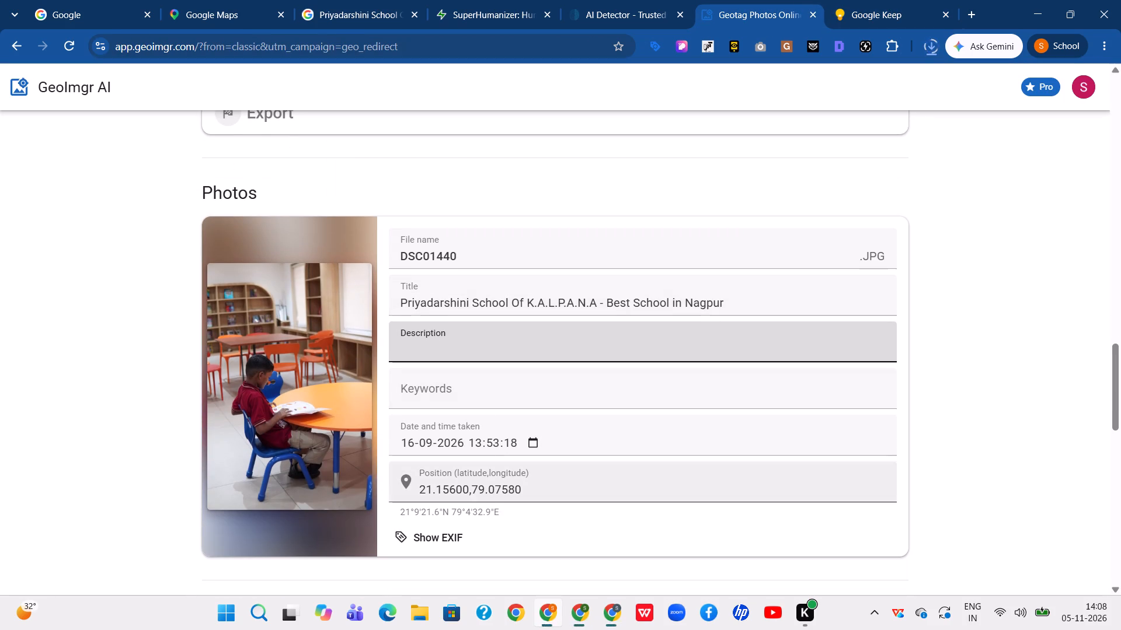
left_click(471, 394)
key("ctrl+v")
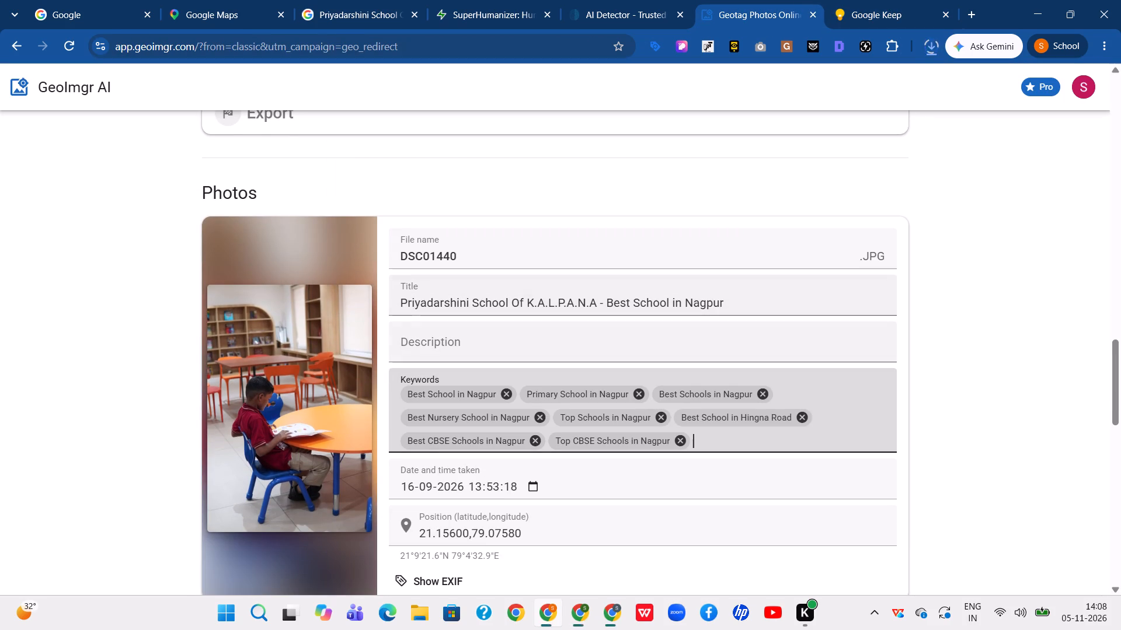
Fill DSC01440's description with the Priyadarshini School of Kalpana paragraph copied from the Google Keep note.
left_click(454, 353)
left_click(859, 1)
key("ctrl+c")
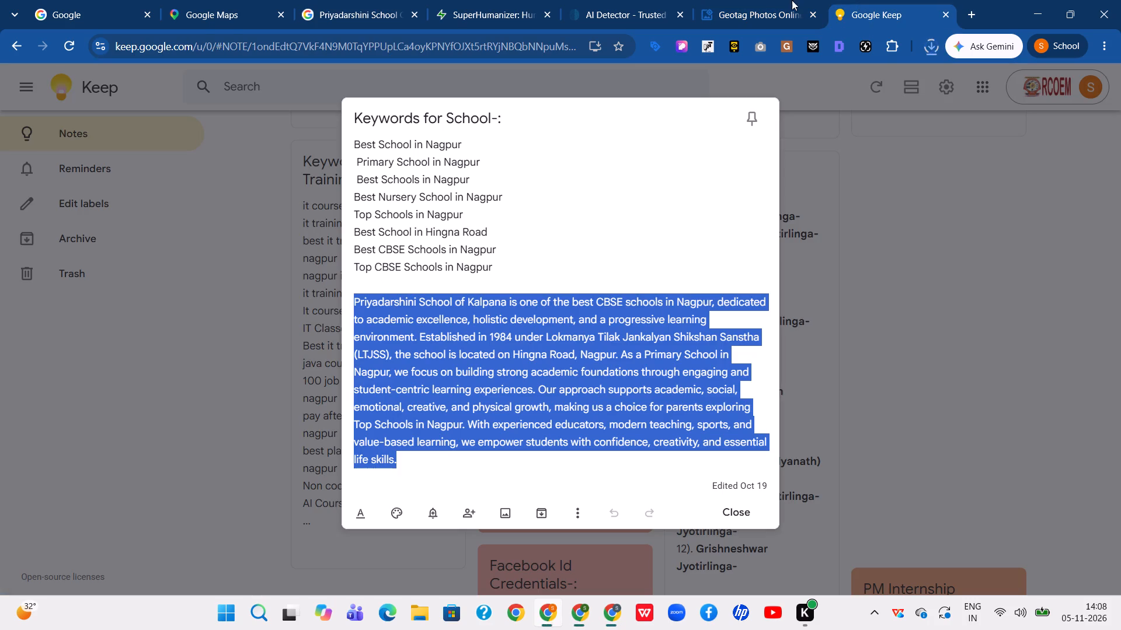
left_click(778, 4)
key("ctrl+v")
Process DSC01440 to write its metadata and download the finished file.
key("Page_Up")
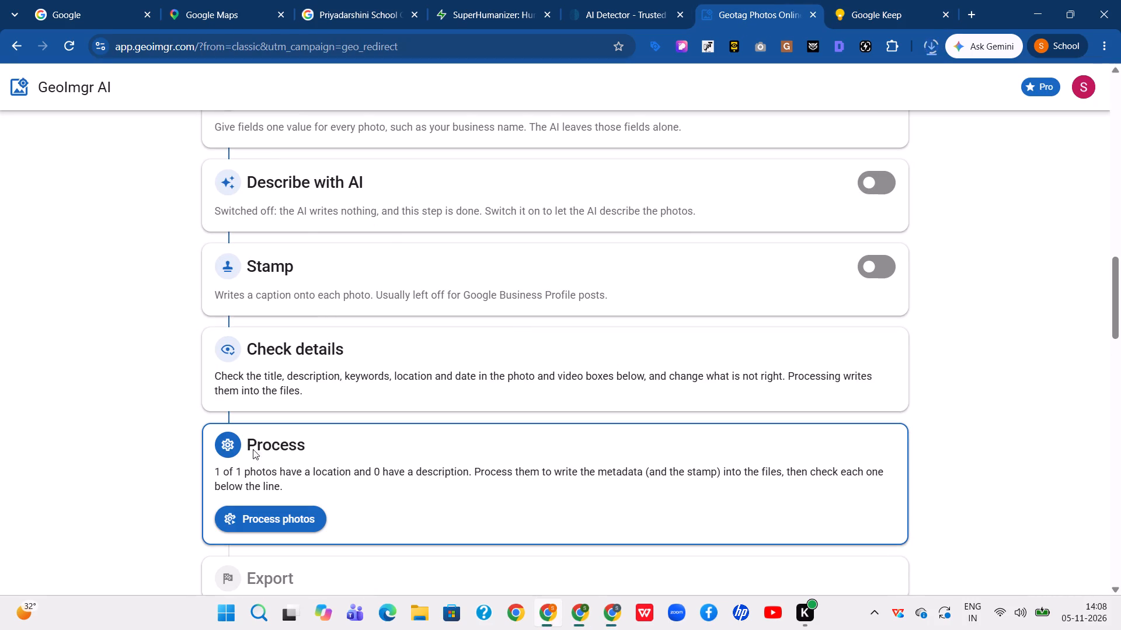
left_click(235, 520)
scroll(235, 520, "down", 1)
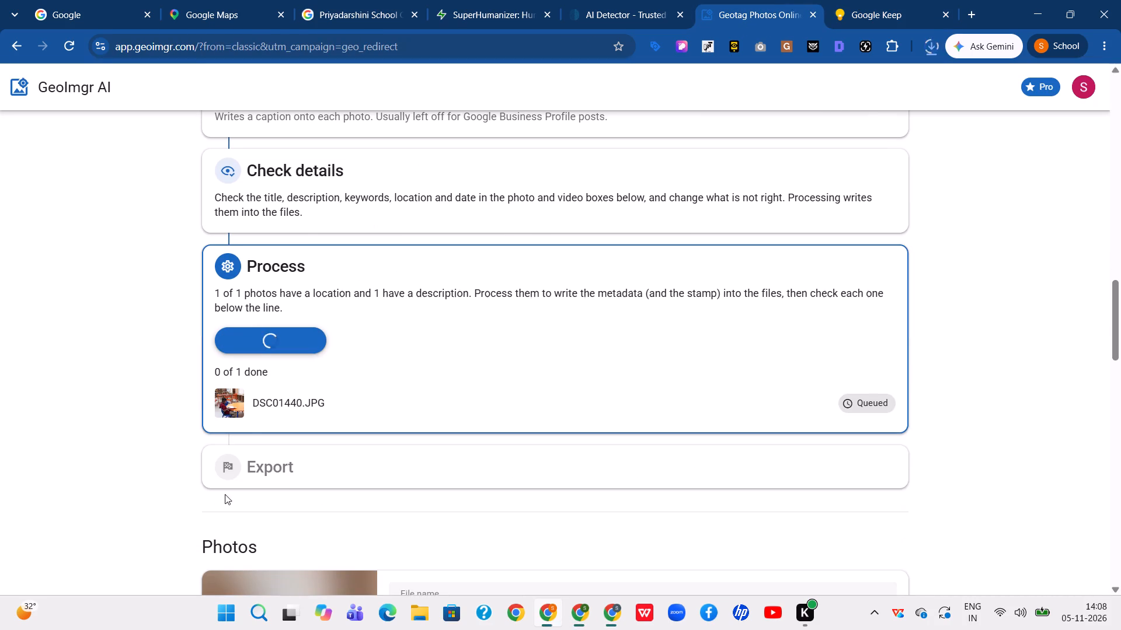
scroll(291, 581, "down", 1)
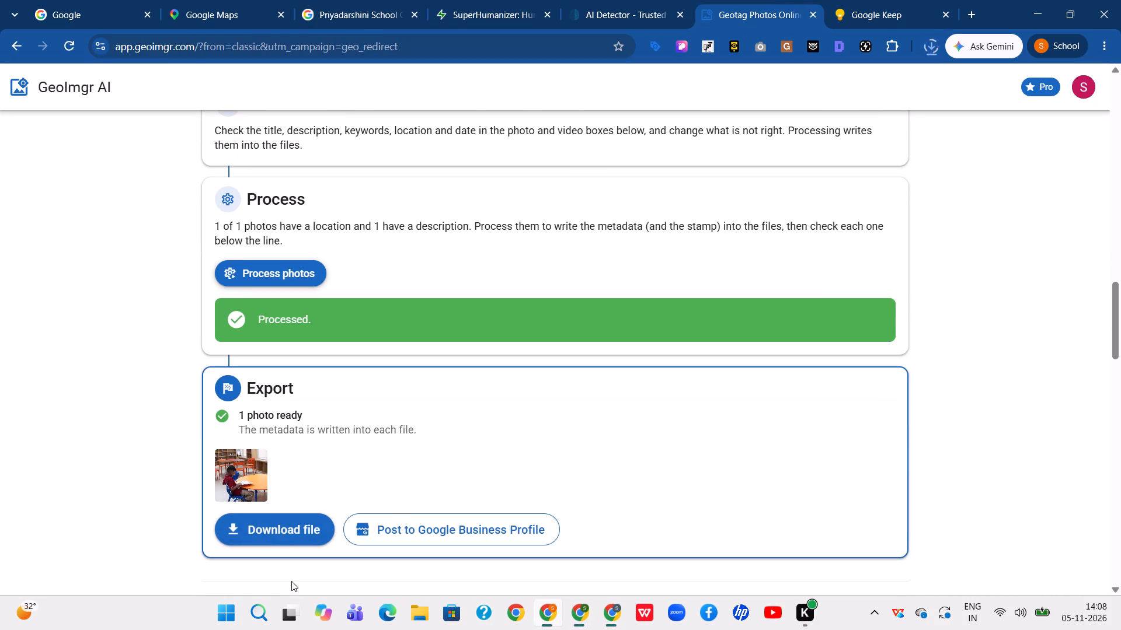
left_click(287, 530)
Replace the uploaded photo with DSC01442 from the Downloads folder.
key("Page_Up")
key("Page_Up")
key("Page_Up")
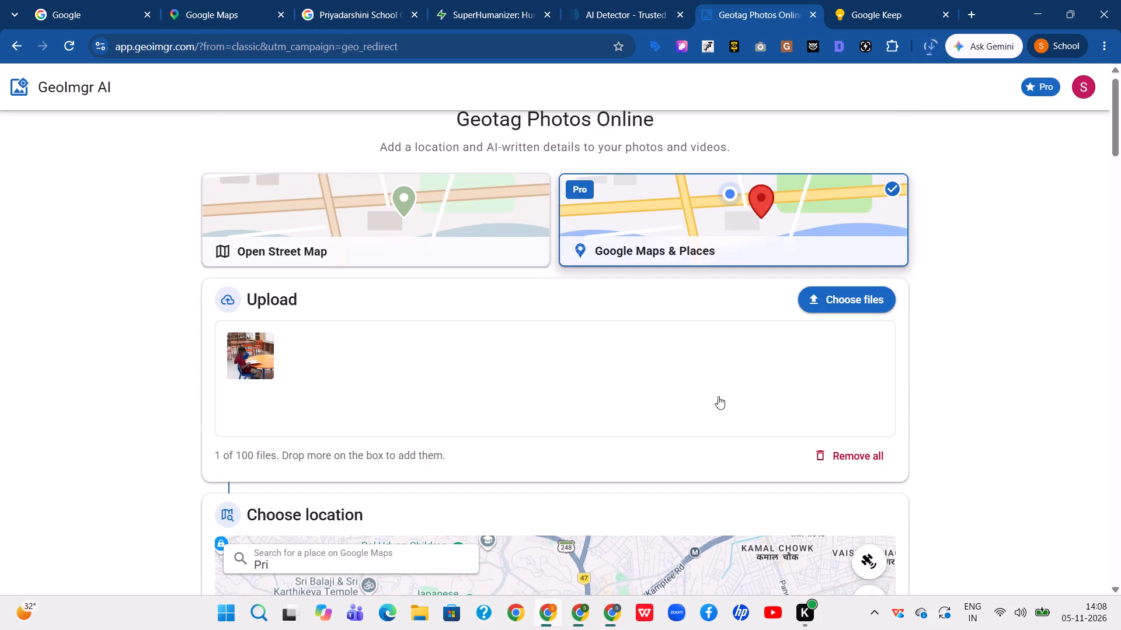
key("Page_Down")
key("Page_Up")
left_click(851, 460)
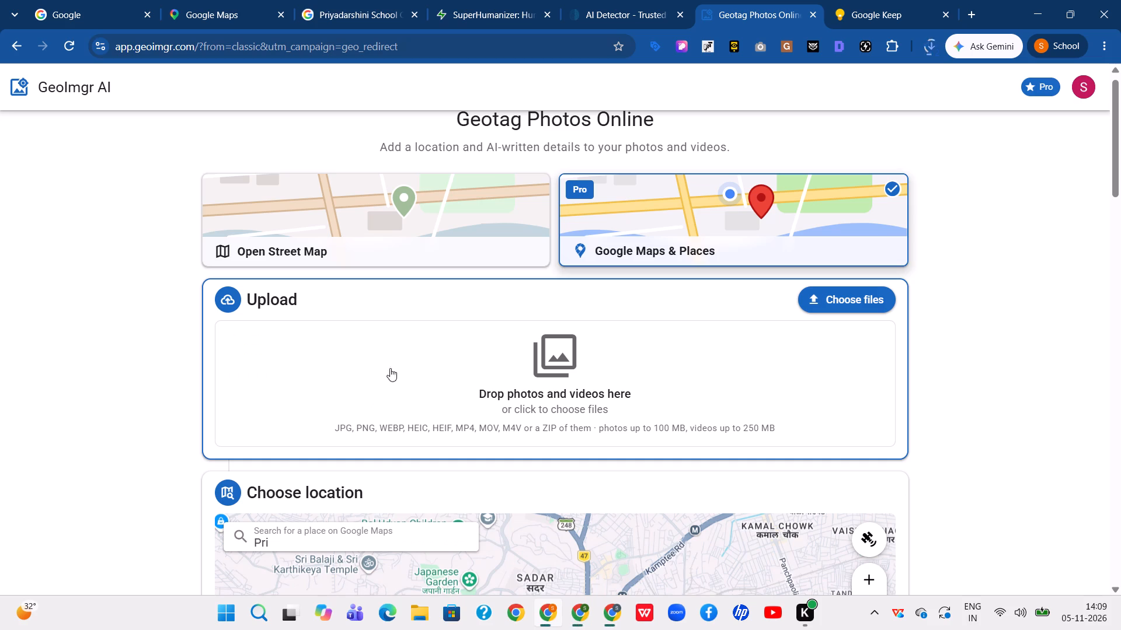
left_click(850, 296)
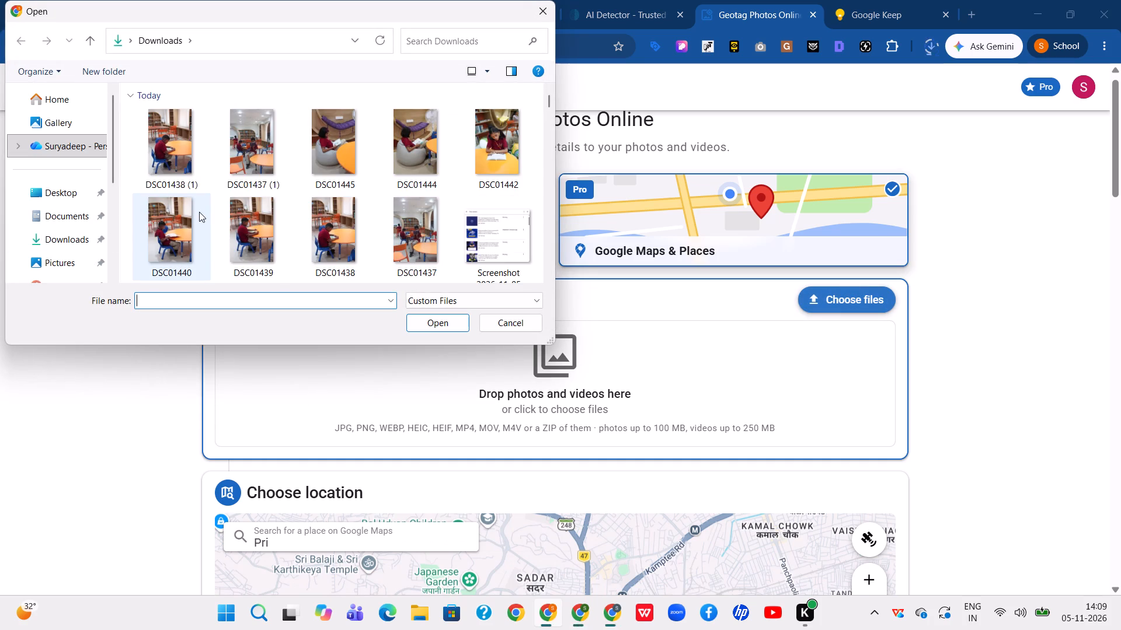
left_click(490, 142)
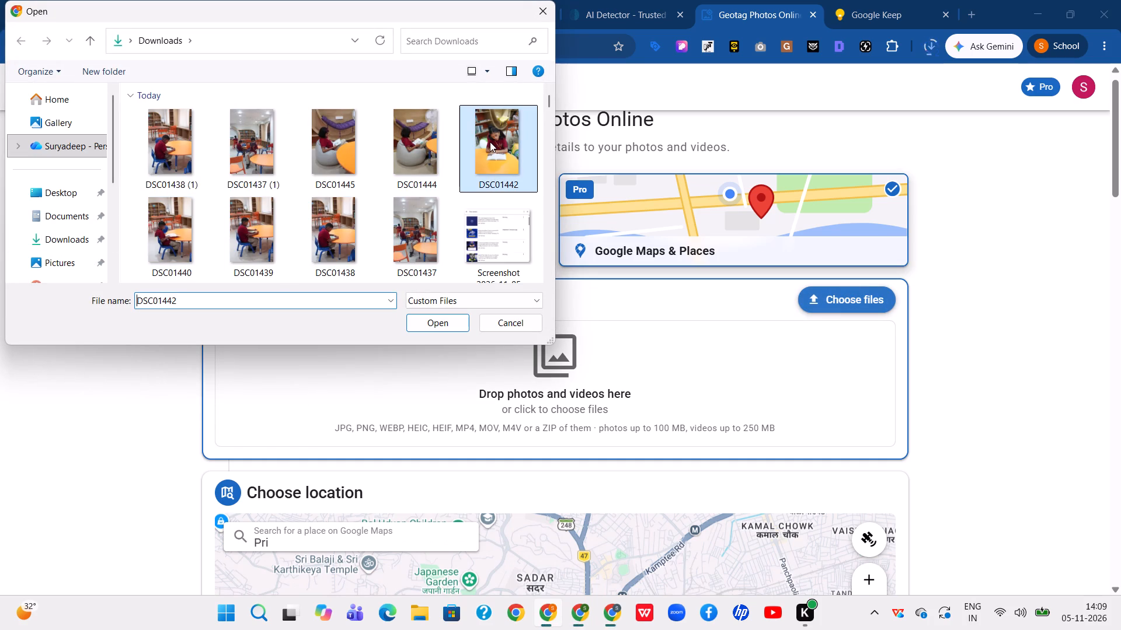
key("Return")
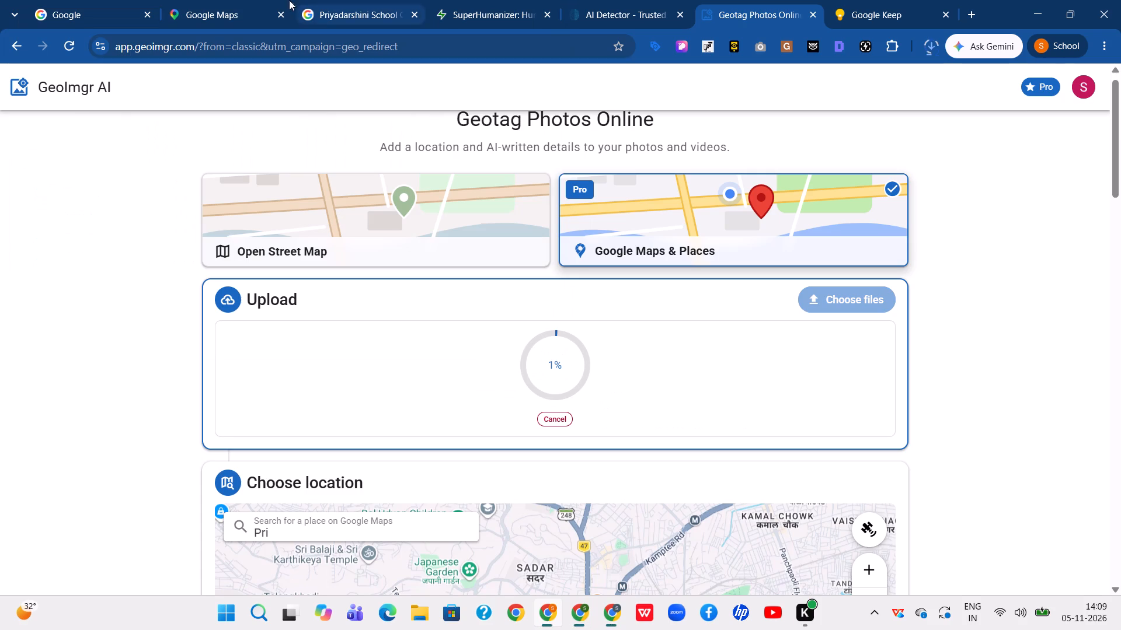
Copy the coordinates 21.1560012,79.075803 from the address of the Google Maps directions page for Priyadarshini School Of K.A.L.P.A.N.A.
left_click(234, 0)
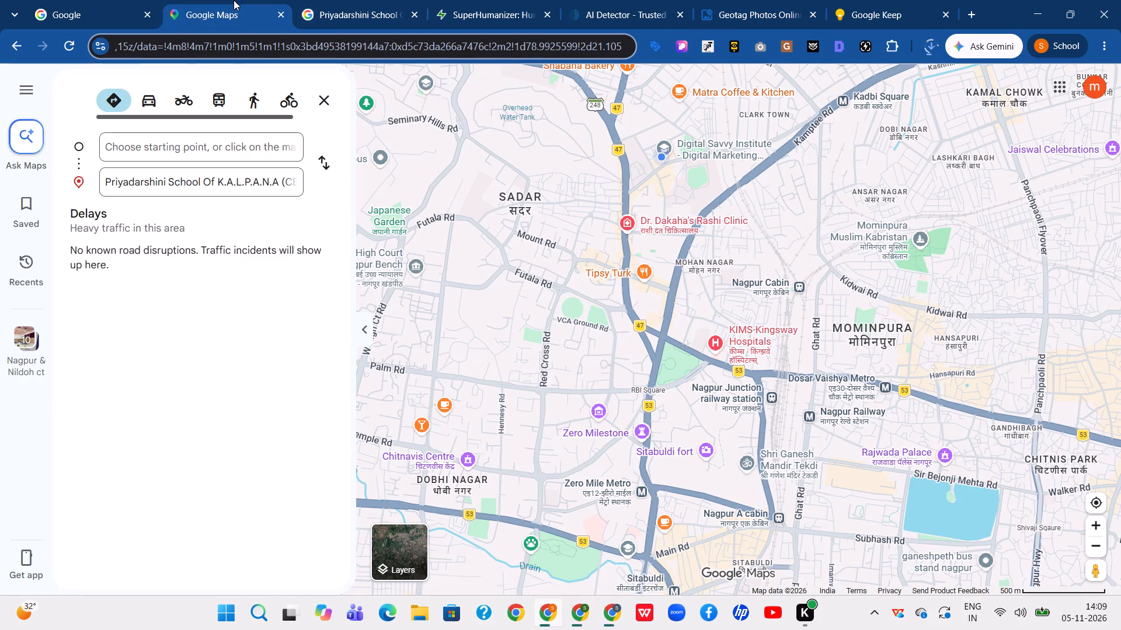
key("Left")
key("Left")
key("Left")
key("Left")
key("Left")
key("Left")
key("Left")
key("Left")
key("Left")
key("Left")
key("Left")
key("Left")
key("Left")
key("Left")
key("Left")
key("Left")
key("Left")
key("Left")
key("Left")
key("Left")
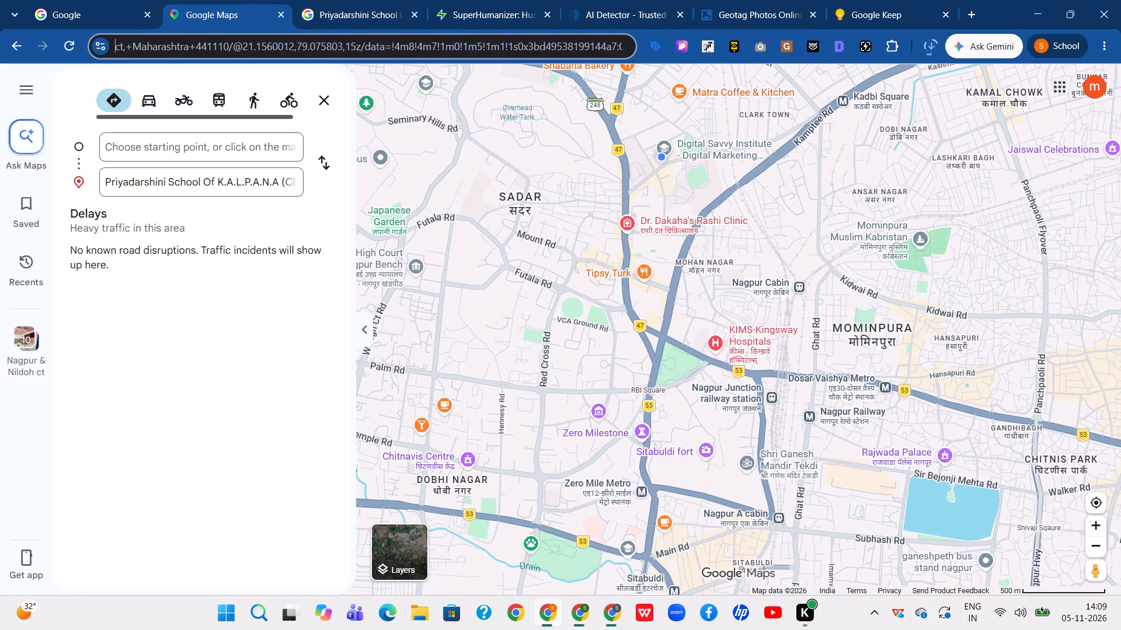
left_click_drag(288, 45, 394, 48)
key("ctrl+c")
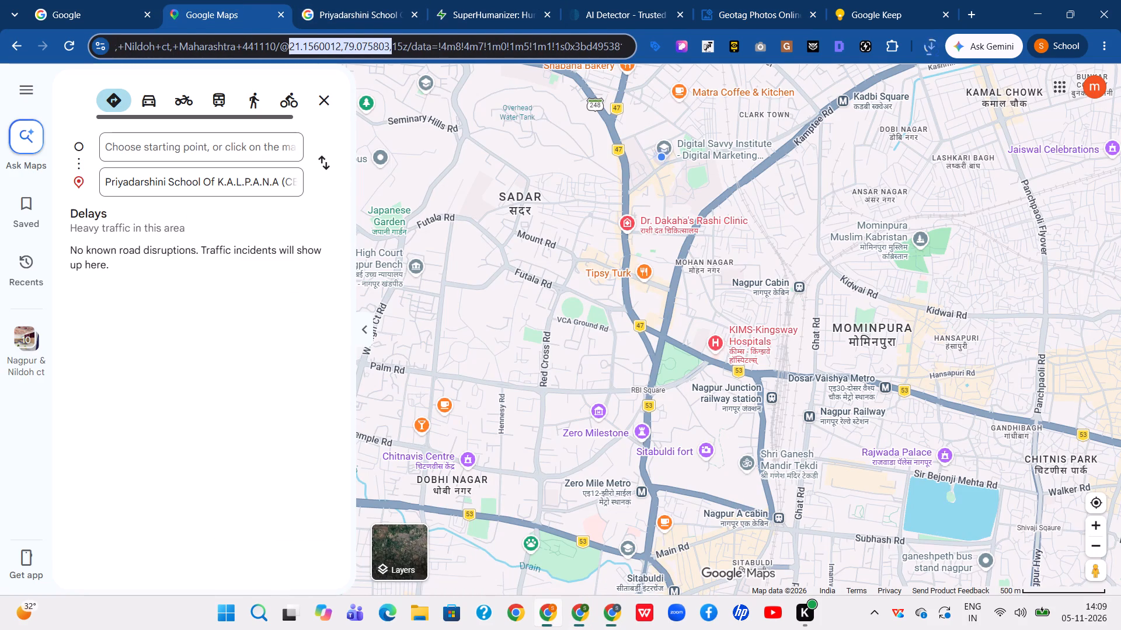
In GeoImgr, select the Priyadarshini School Of K.A.L.P.A.N.A place from the map search for "Pri".
left_click(730, 1)
key("Page_Down")
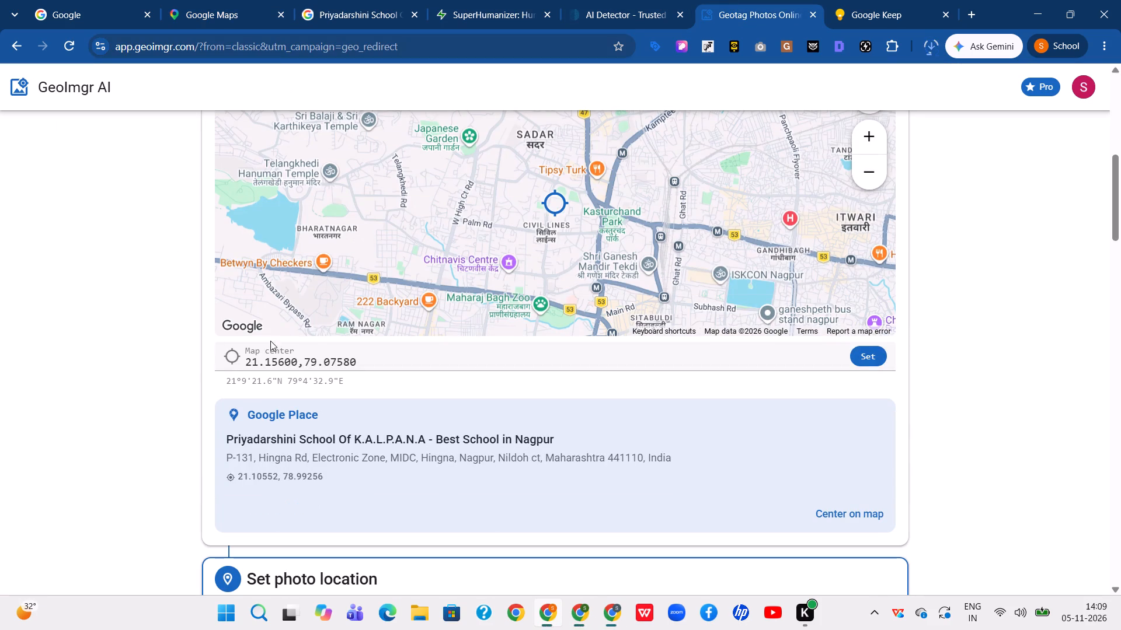
left_click(276, 346)
scroll(67, 327, "up", 3)
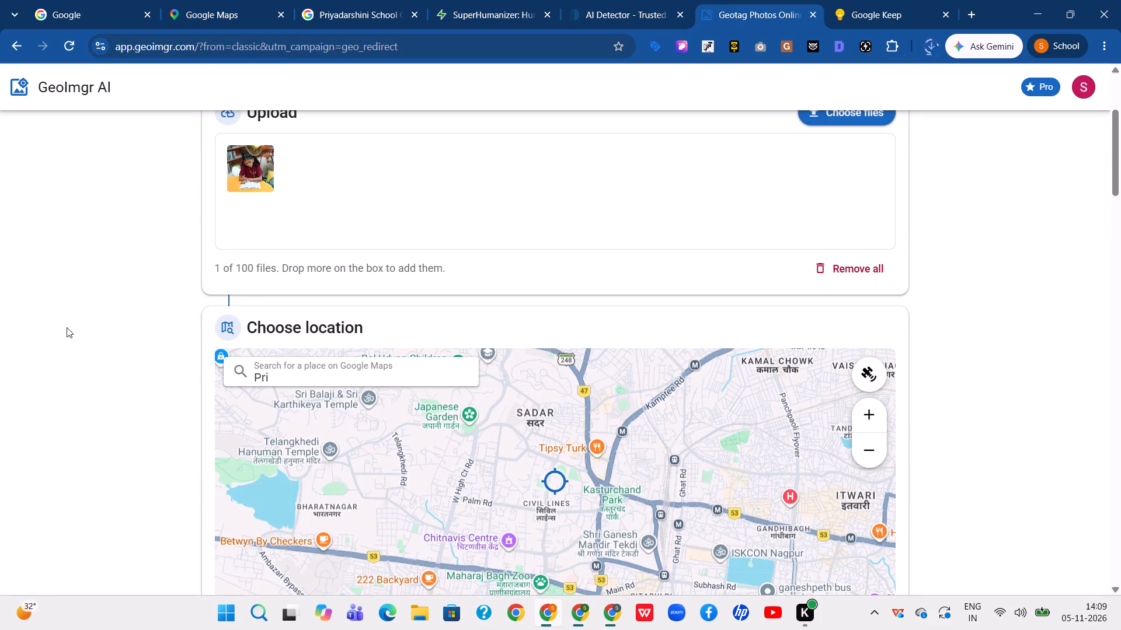
left_click(280, 370)
left_click(308, 407)
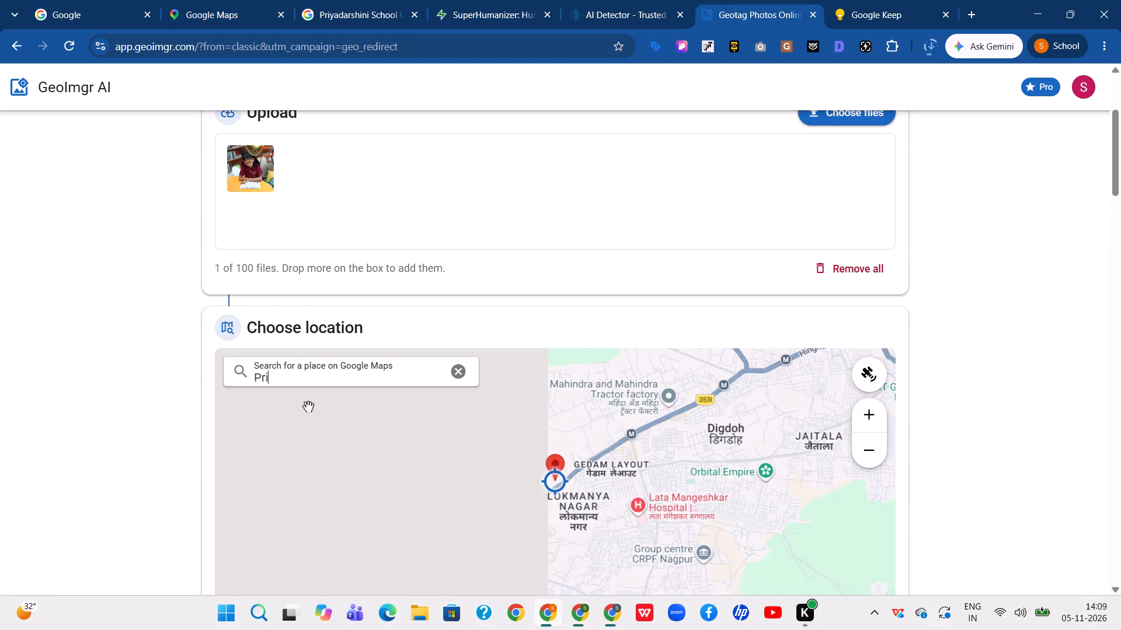
Set the map centre to 21.1560012,79.075803, apply it as the photo's coordinates, and continue past the details check.
scroll(0, 412, "down", 3)
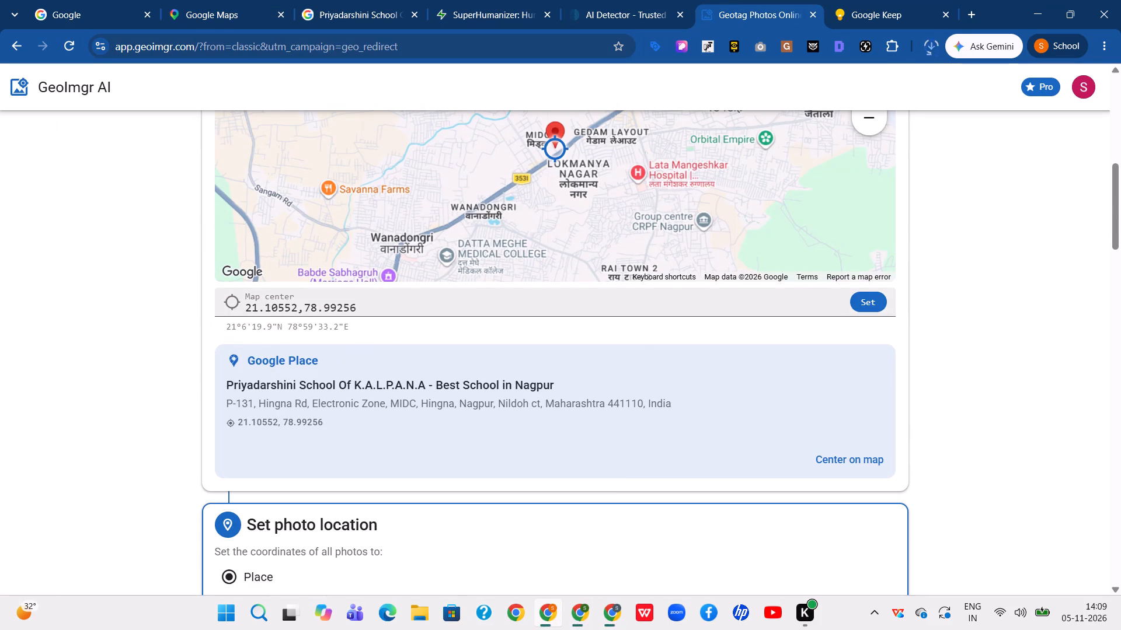
left_click(417, 313)
key("ctrl+a")
key("ctrl+v")
key("BackSpace")
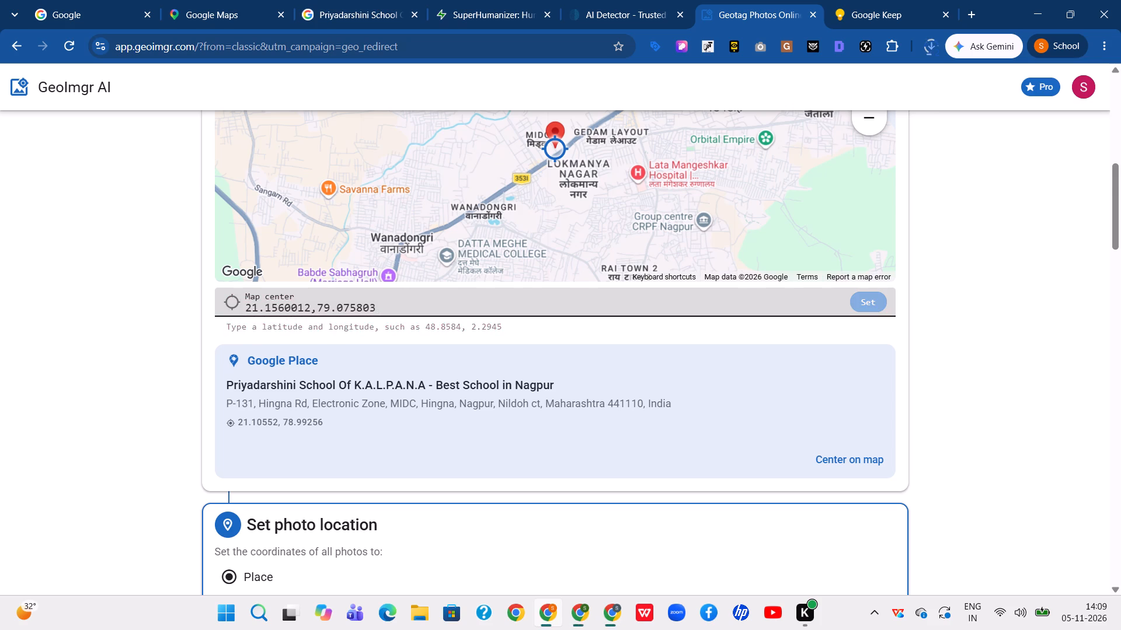
key("Return")
scroll(417, 313, "down", 1)
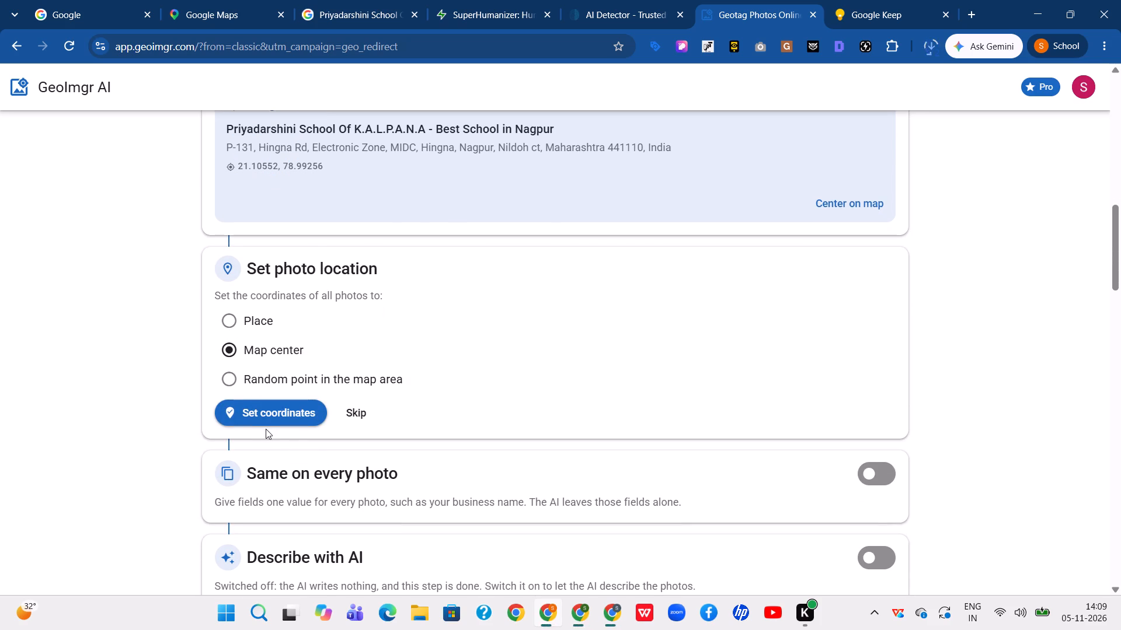
left_click(254, 407)
scroll(254, 407, "down", 3)
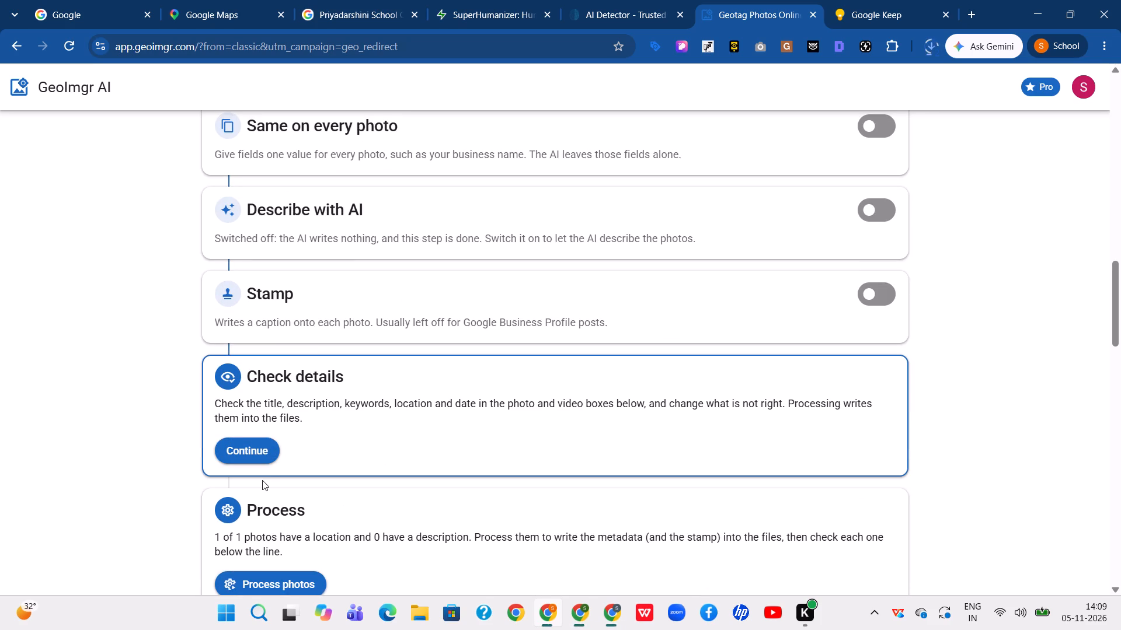
left_click(248, 435)
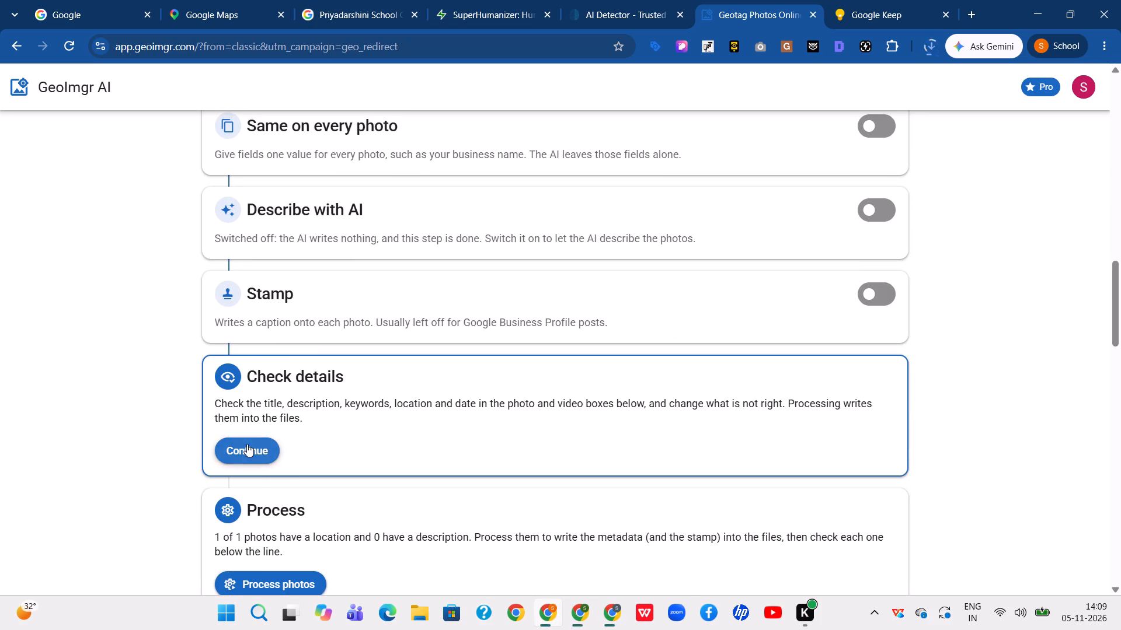
left_click(247, 444)
Fill DSC01442's title with the place name Priyadarshini School Of K.A.L.P.A.N.A - Best School in Nagpur, copied from the Google Place.
scroll(247, 444, "up", 4)
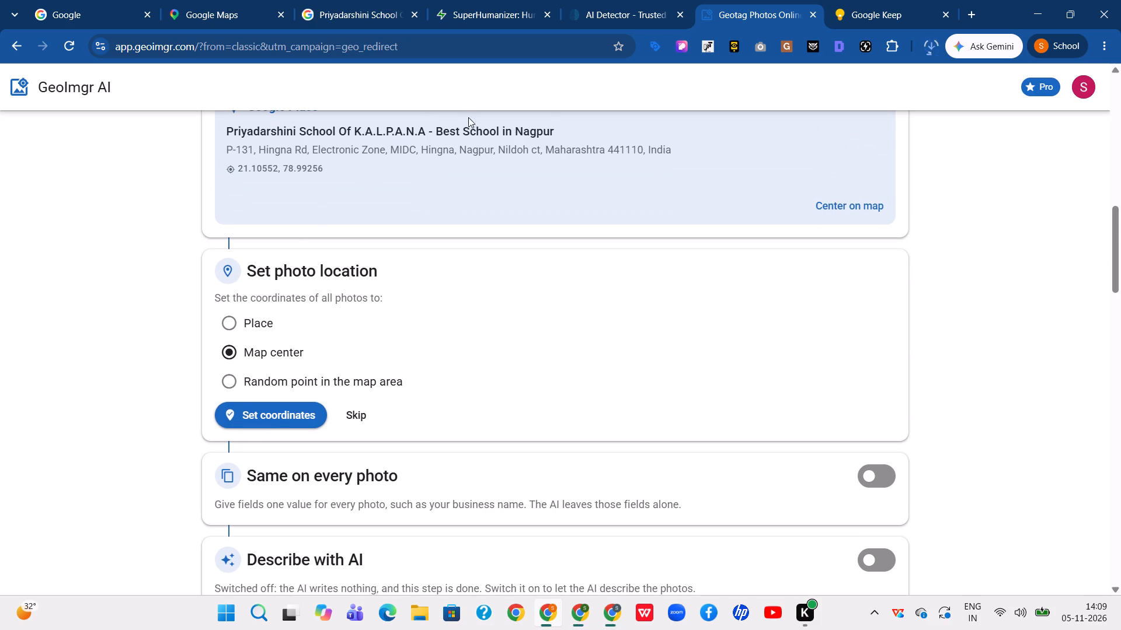
left_click_drag(468, 120, 467, 126)
triple_click(467, 126)
left_click(467, 126)
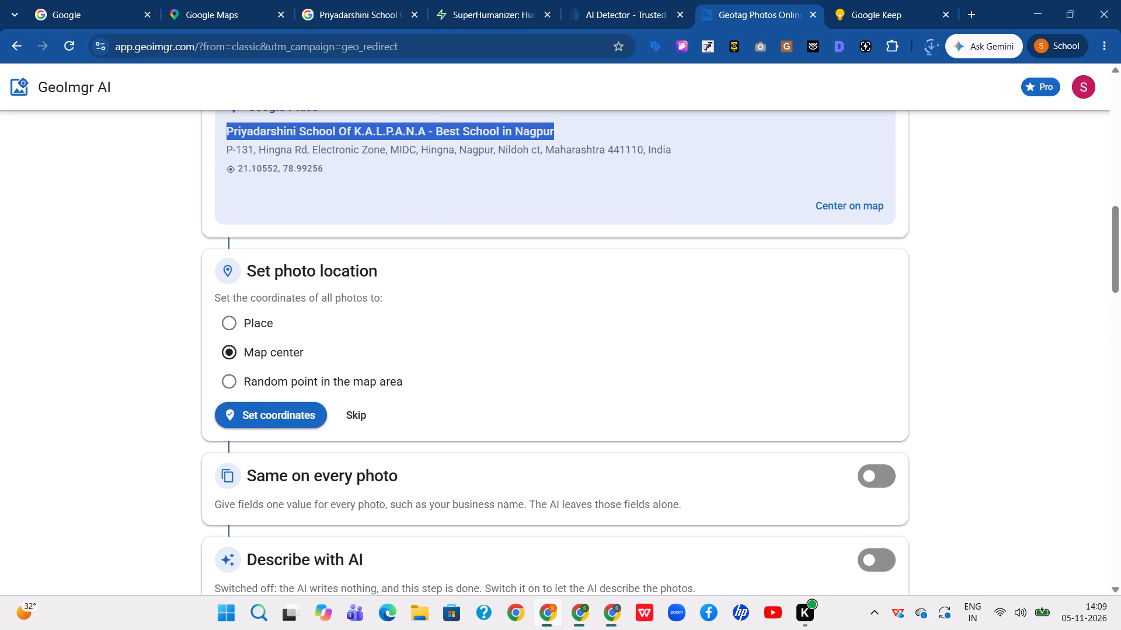
key("ctrl+c")
key("Page_Down")
key("Page_Down")
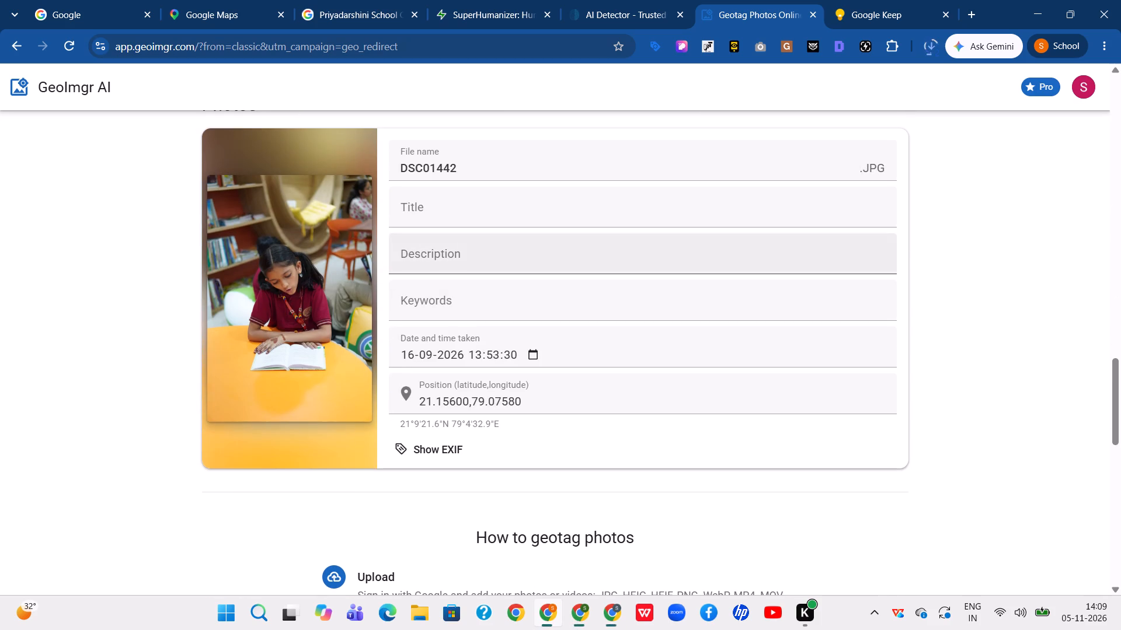
left_click(565, 201)
key("ctrl+v")
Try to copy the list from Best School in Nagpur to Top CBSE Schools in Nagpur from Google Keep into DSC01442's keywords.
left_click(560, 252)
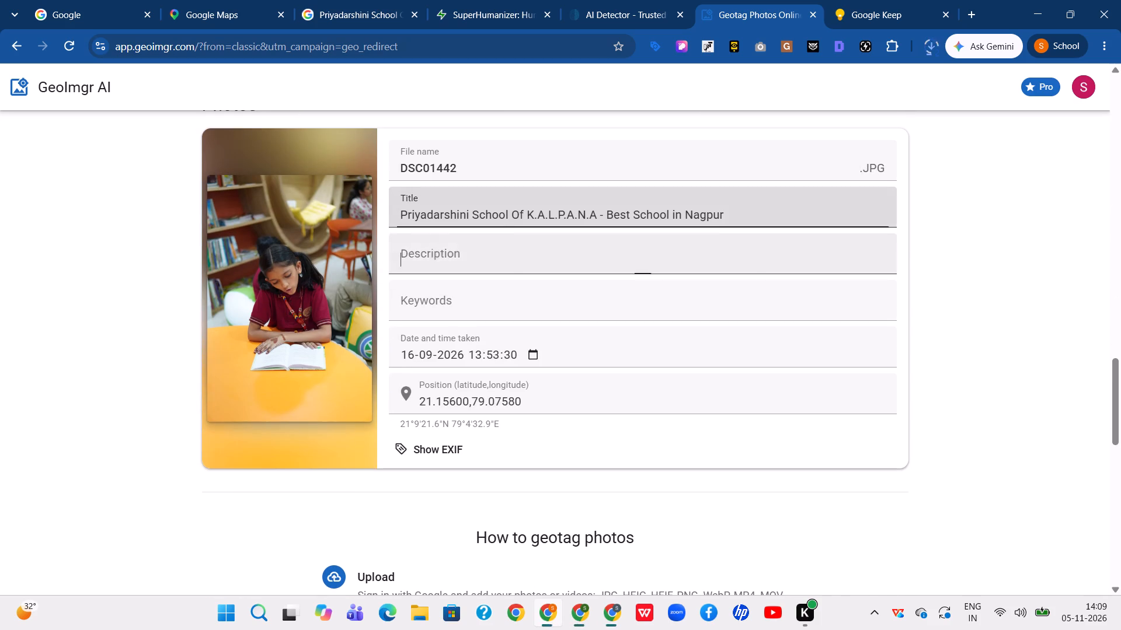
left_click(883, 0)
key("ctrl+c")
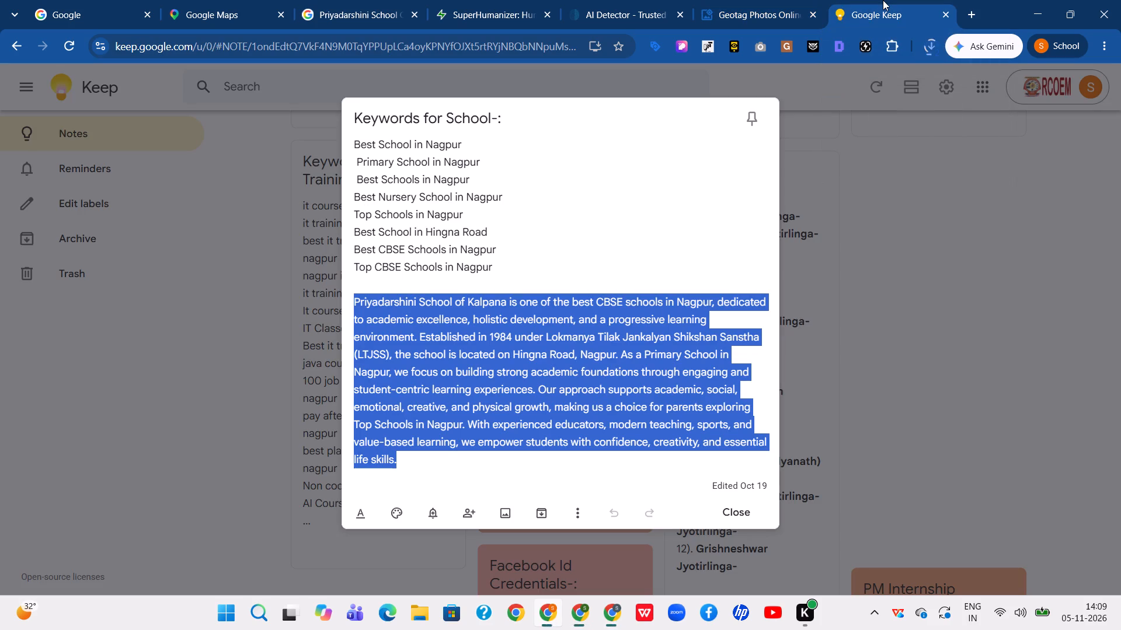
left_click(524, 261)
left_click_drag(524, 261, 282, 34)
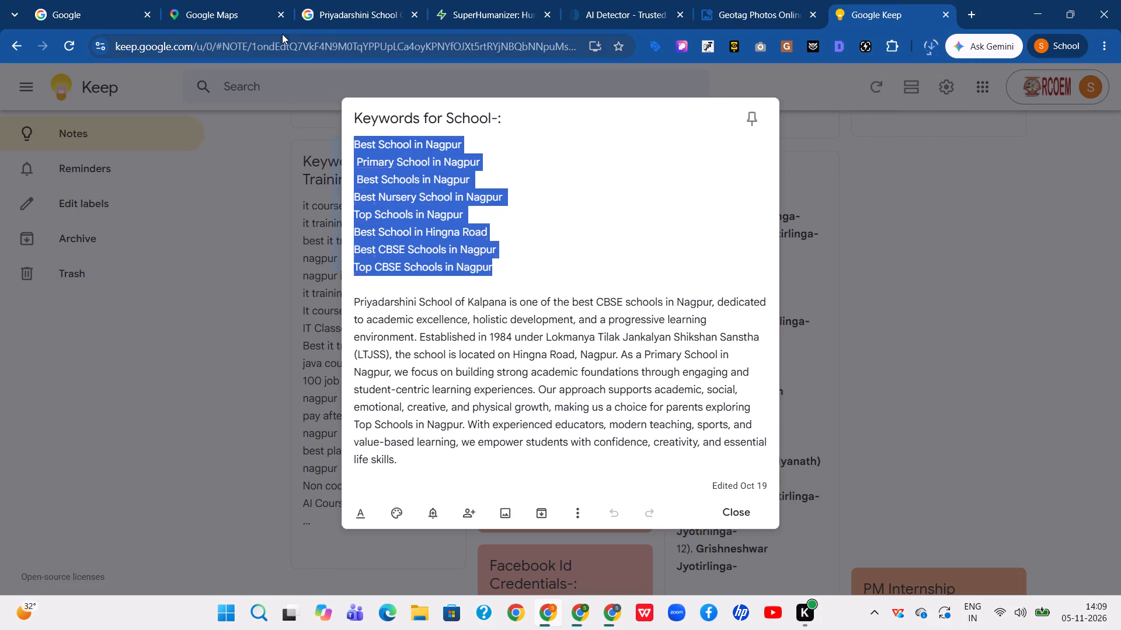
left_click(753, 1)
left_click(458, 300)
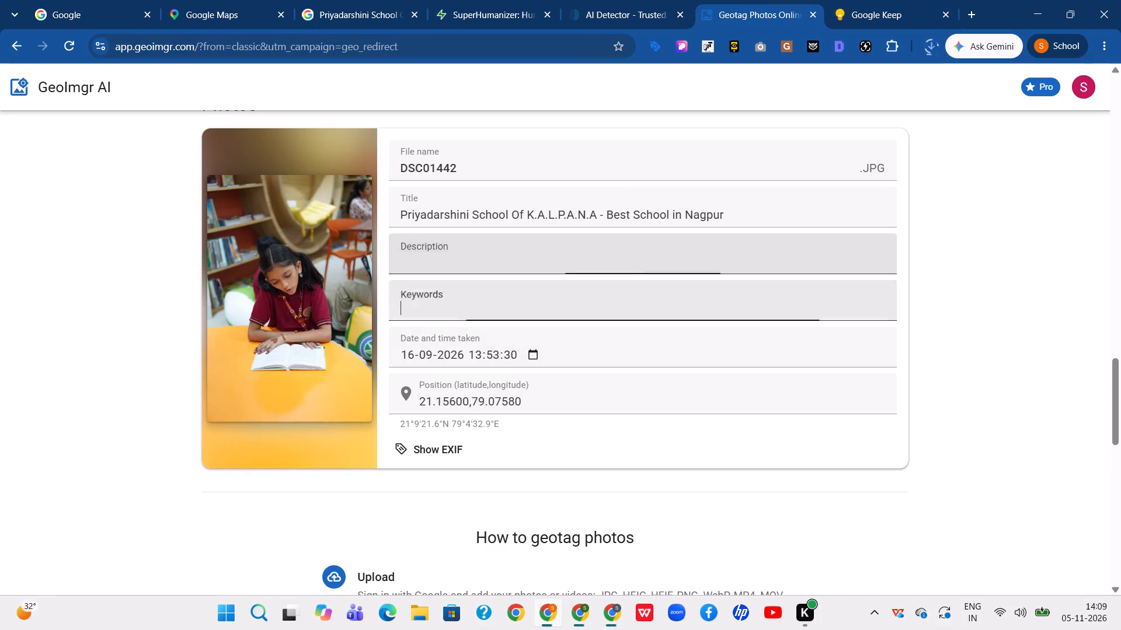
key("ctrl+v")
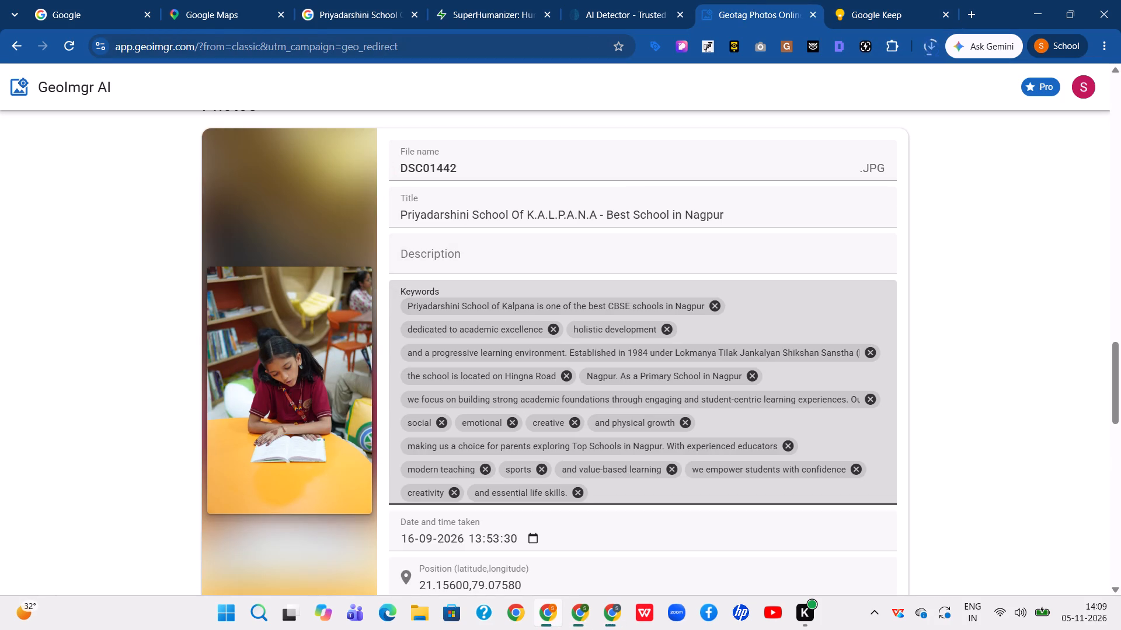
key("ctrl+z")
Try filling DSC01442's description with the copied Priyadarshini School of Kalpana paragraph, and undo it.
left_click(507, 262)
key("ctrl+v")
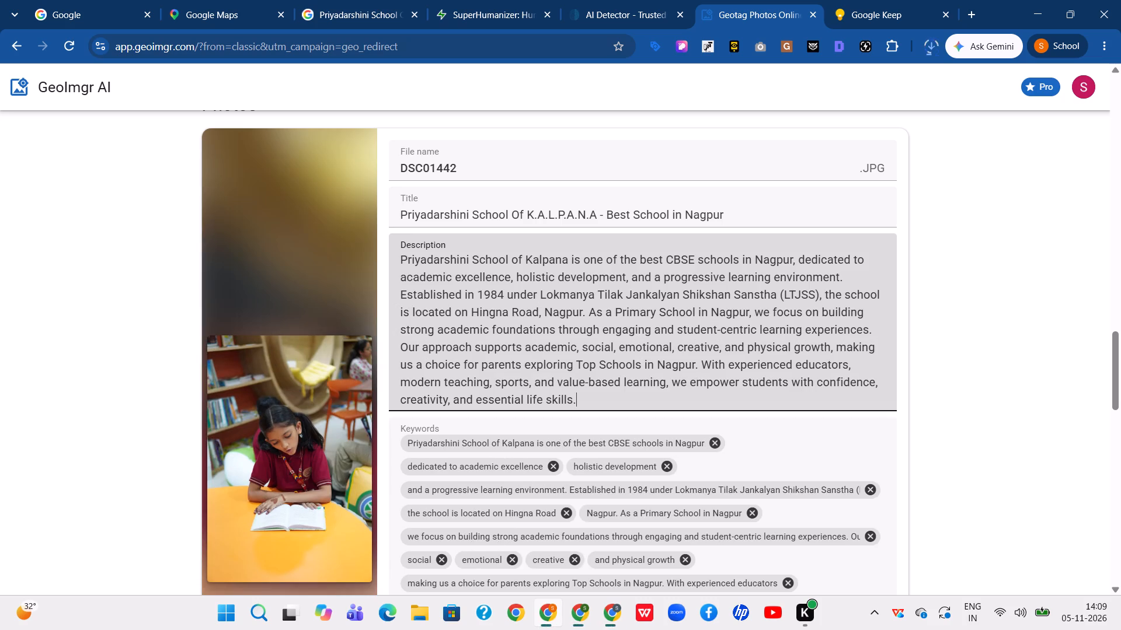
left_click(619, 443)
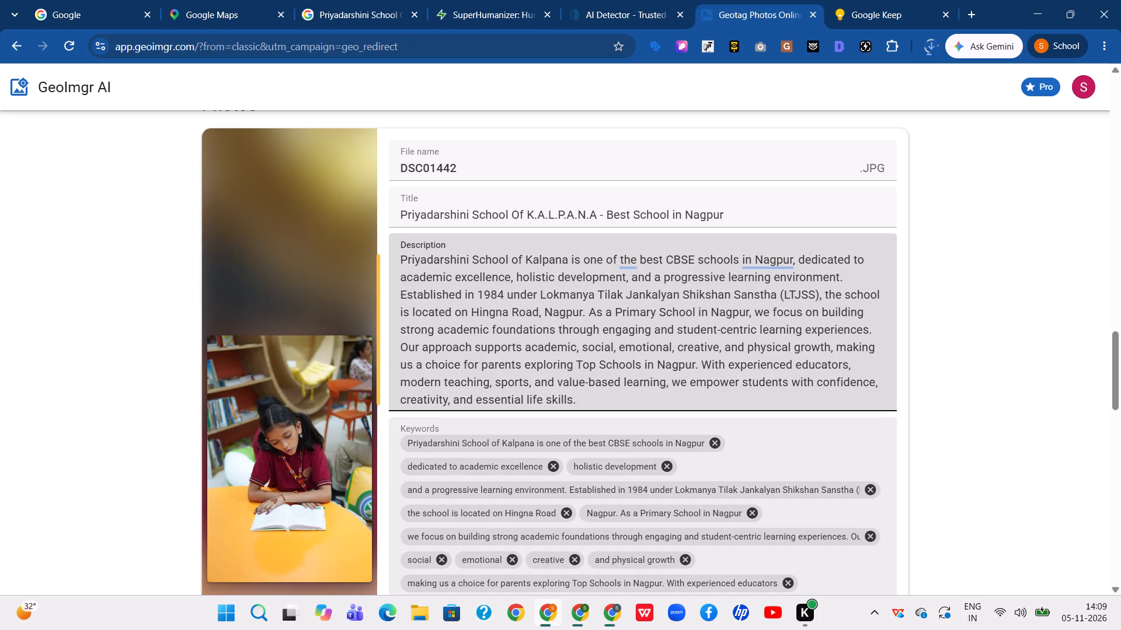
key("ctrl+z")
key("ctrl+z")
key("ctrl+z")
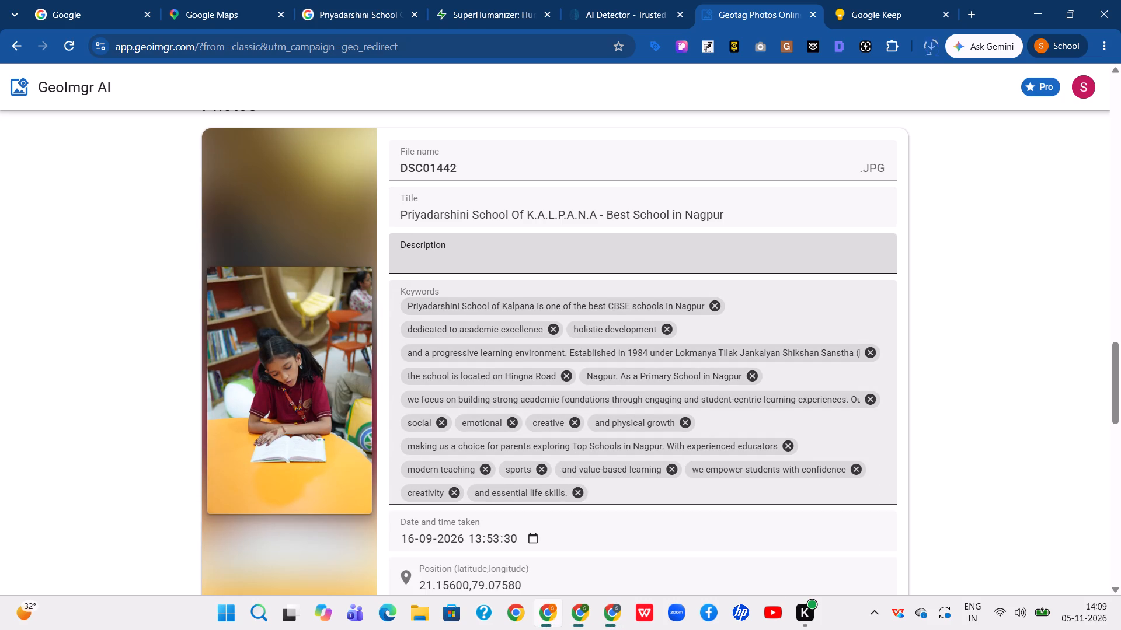
Remove every wrongly pasted description phrase from DSC01442's keywords, from the best CBSE schools sentence to the essential life skills one.
double_click(715, 311)
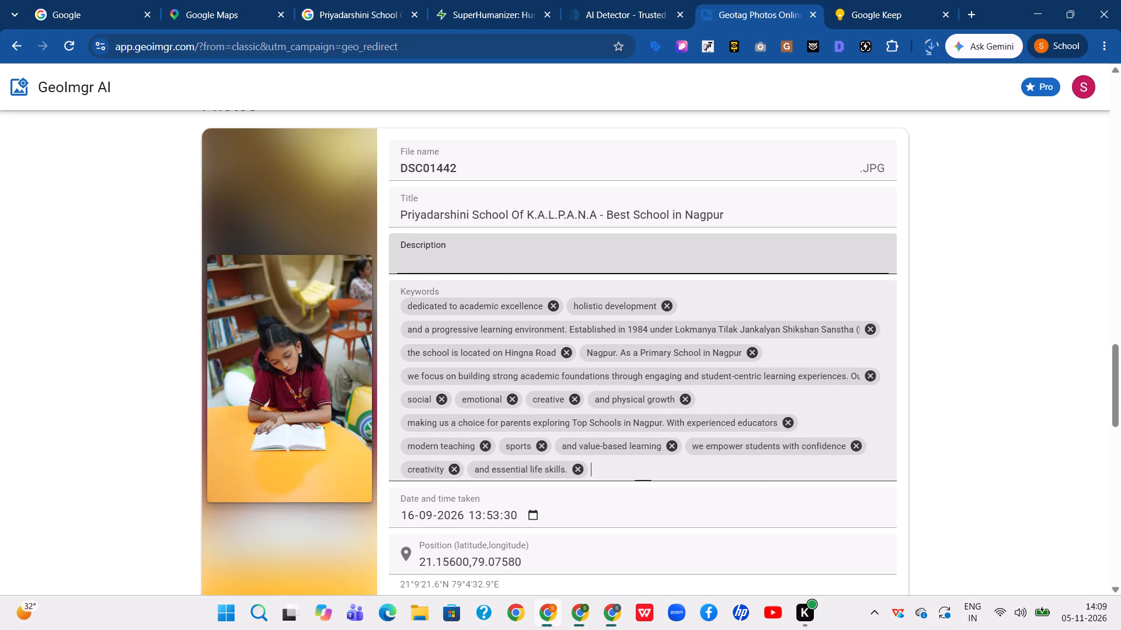
left_click_drag(715, 311, 552, 306)
left_click(552, 306)
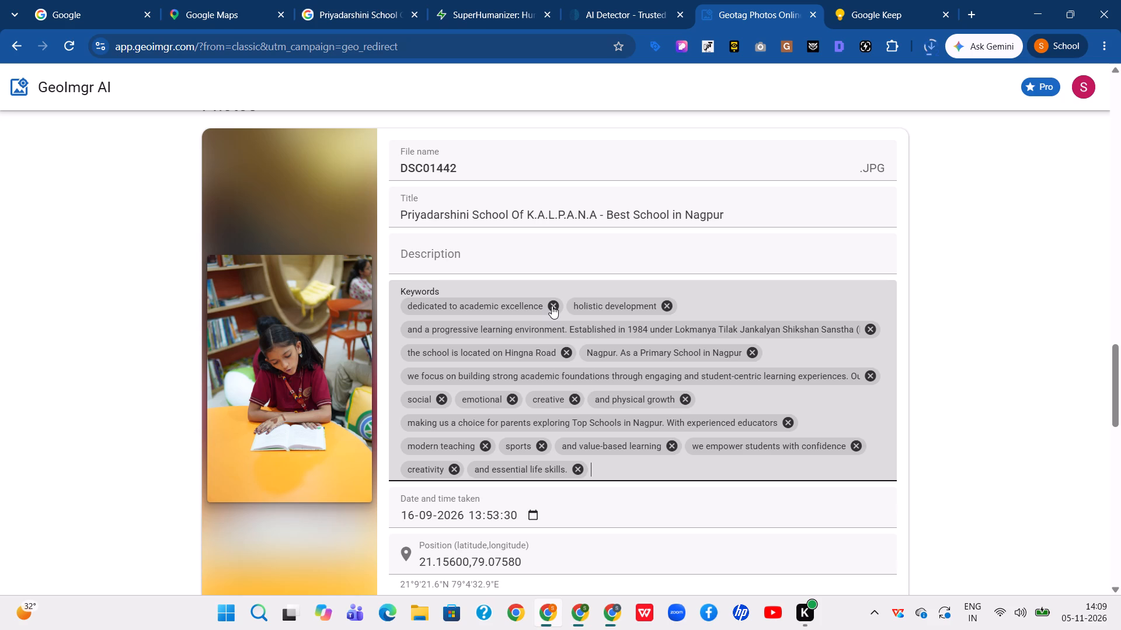
left_click(502, 309)
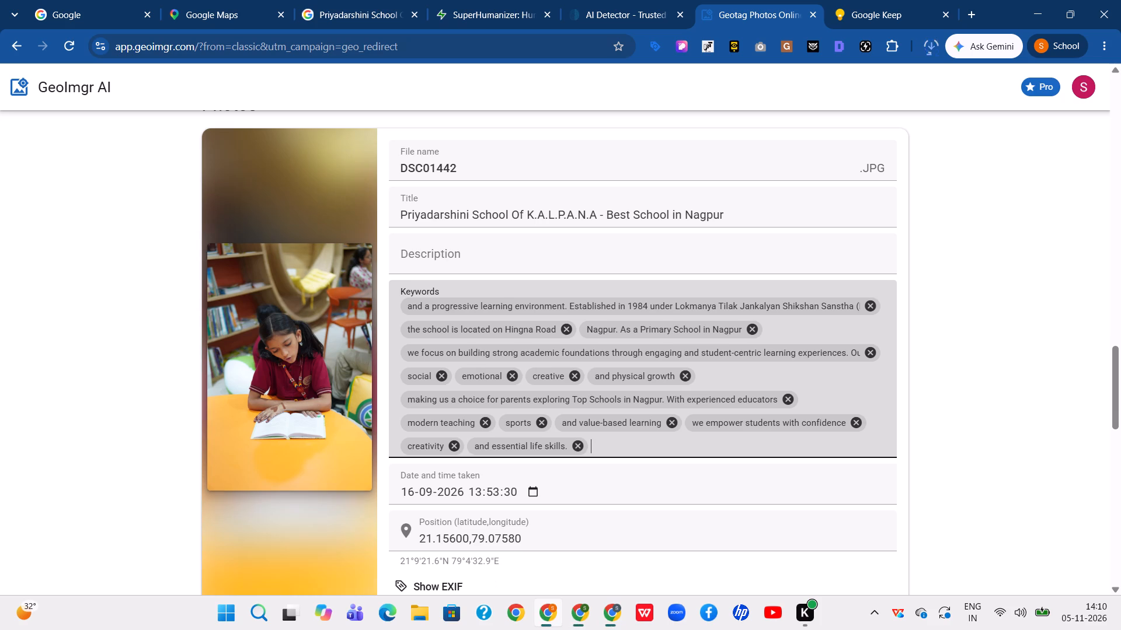
left_click(873, 307)
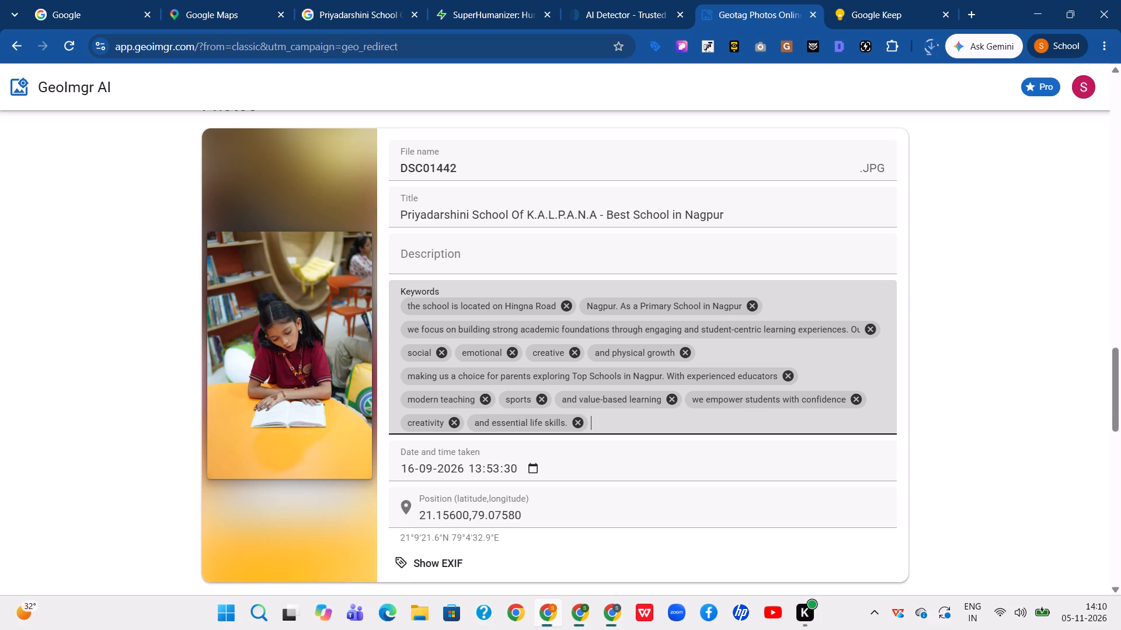
left_click(567, 307)
left_click(567, 307)
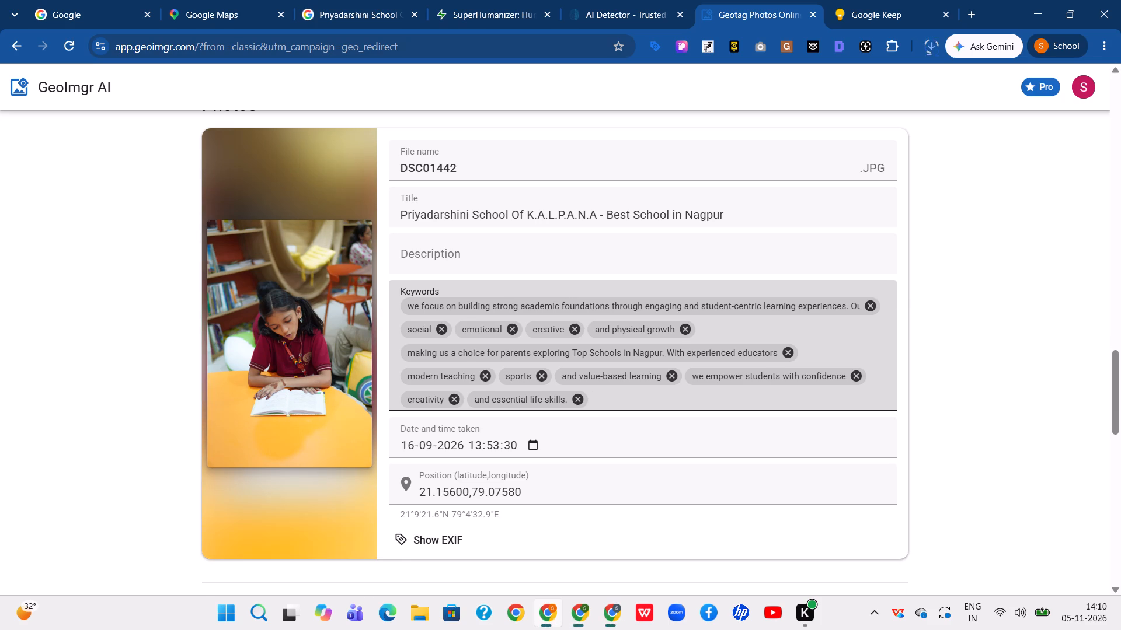
left_click(513, 326)
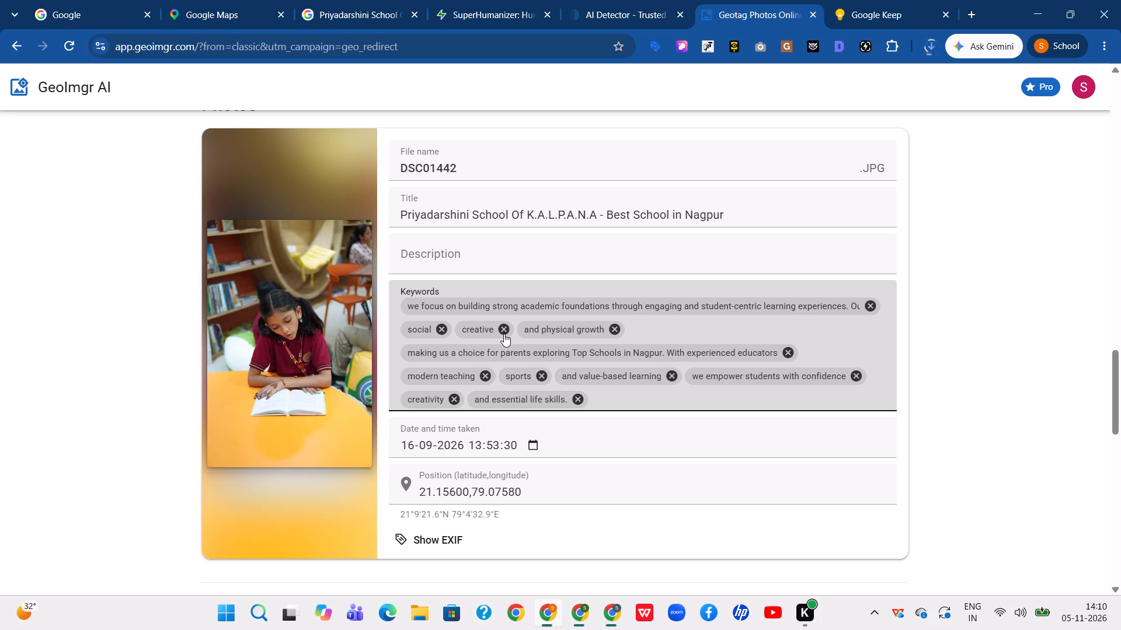
left_click(504, 334)
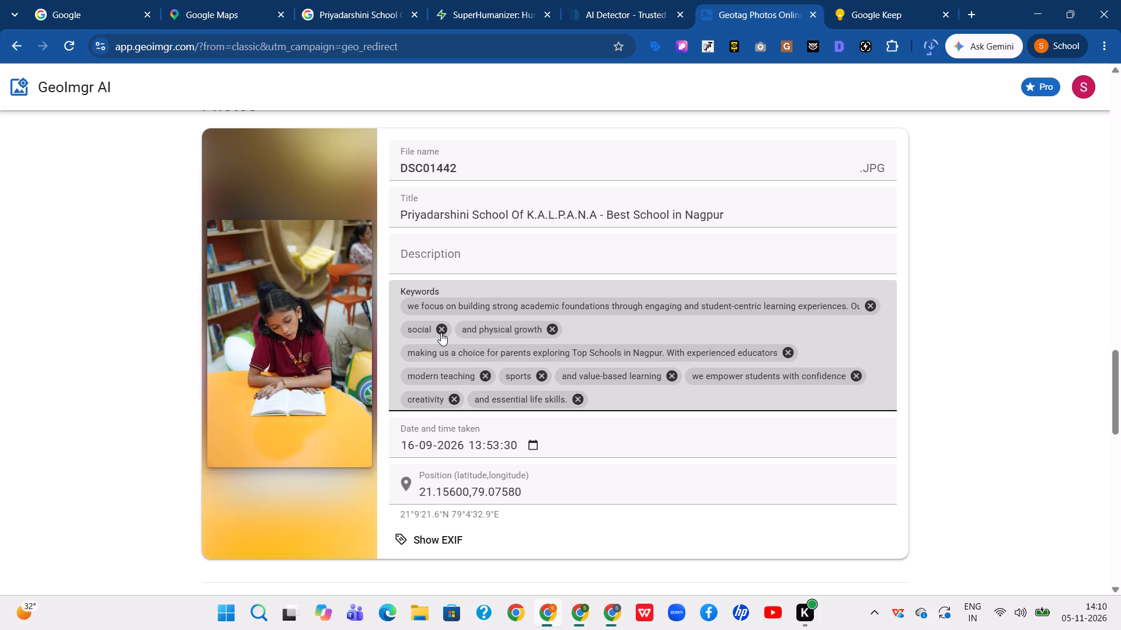
left_click(441, 332)
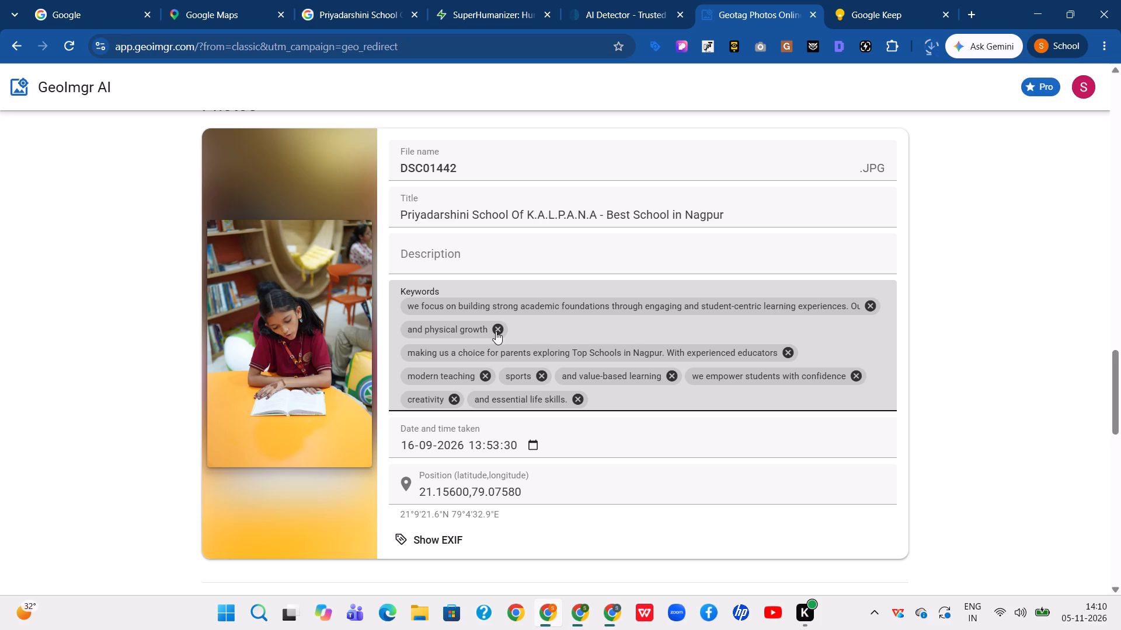
left_click(496, 331)
left_click(786, 330)
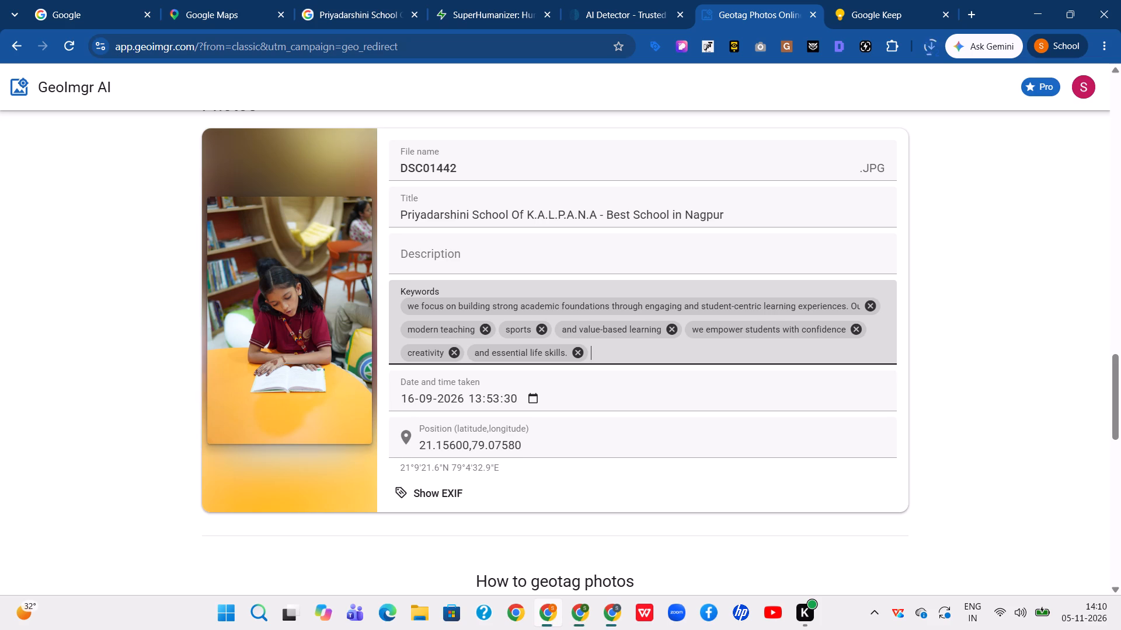
left_click(871, 303)
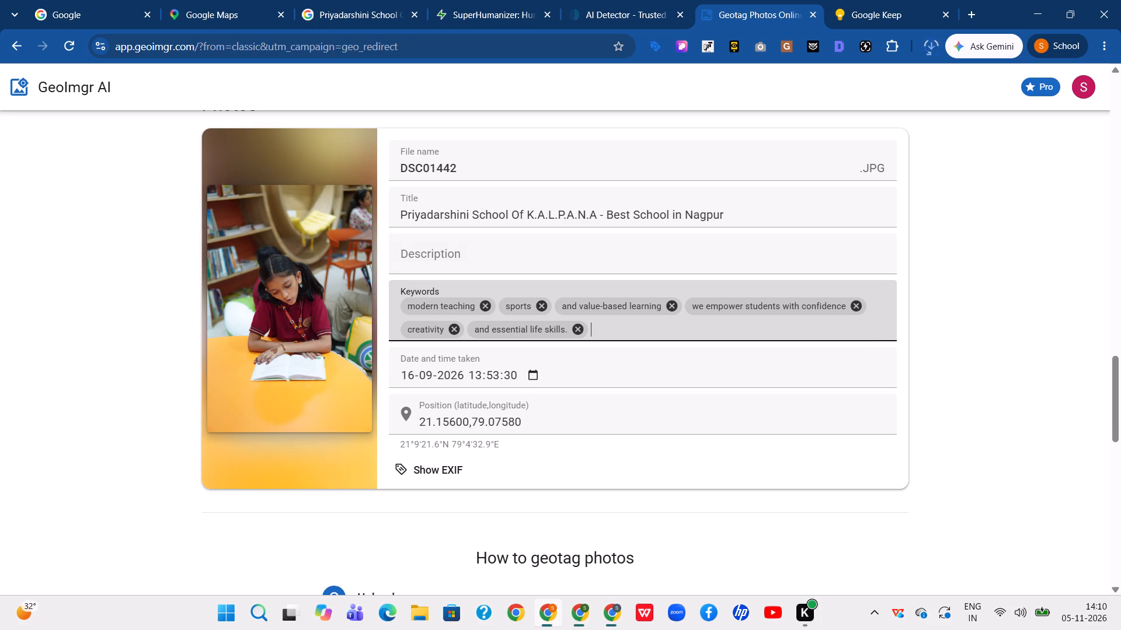
left_click(485, 310)
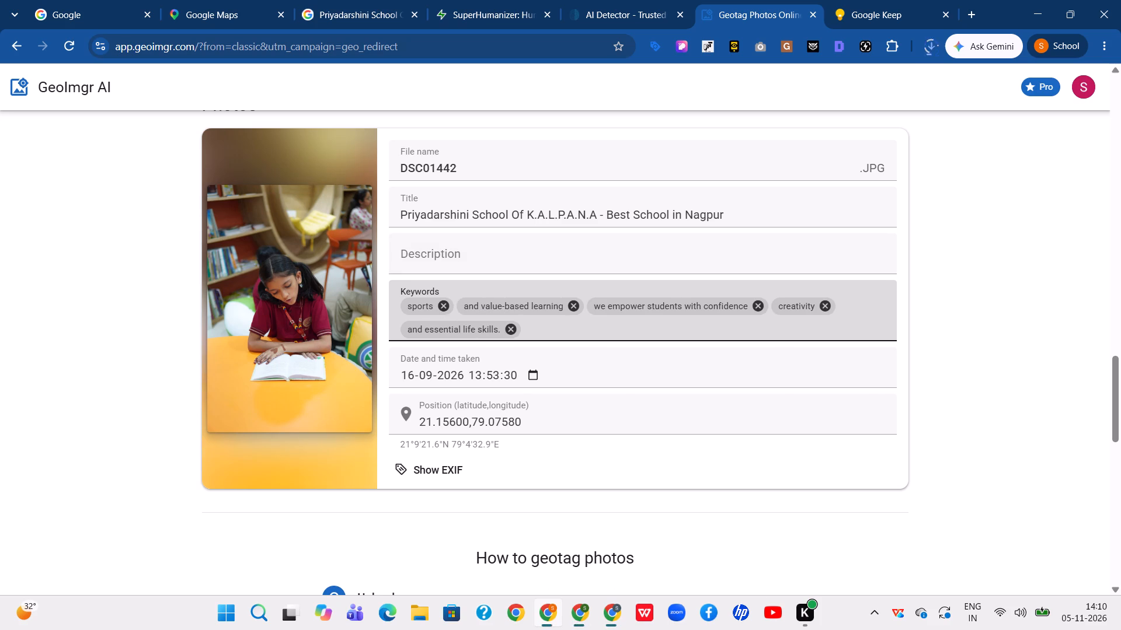
left_click(441, 307)
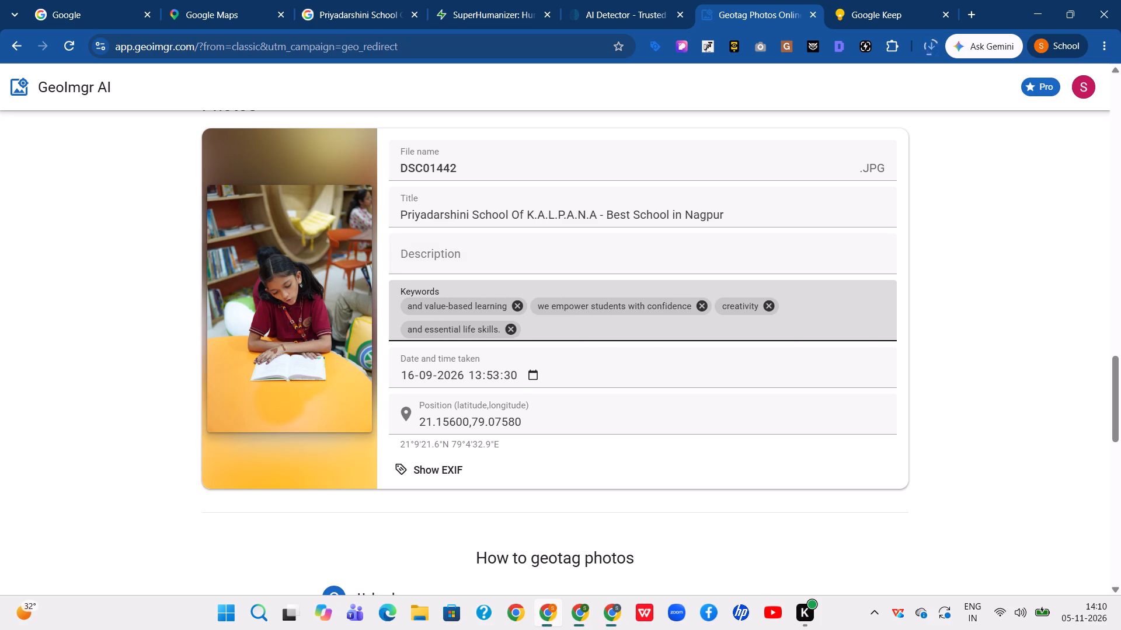
left_click(521, 309)
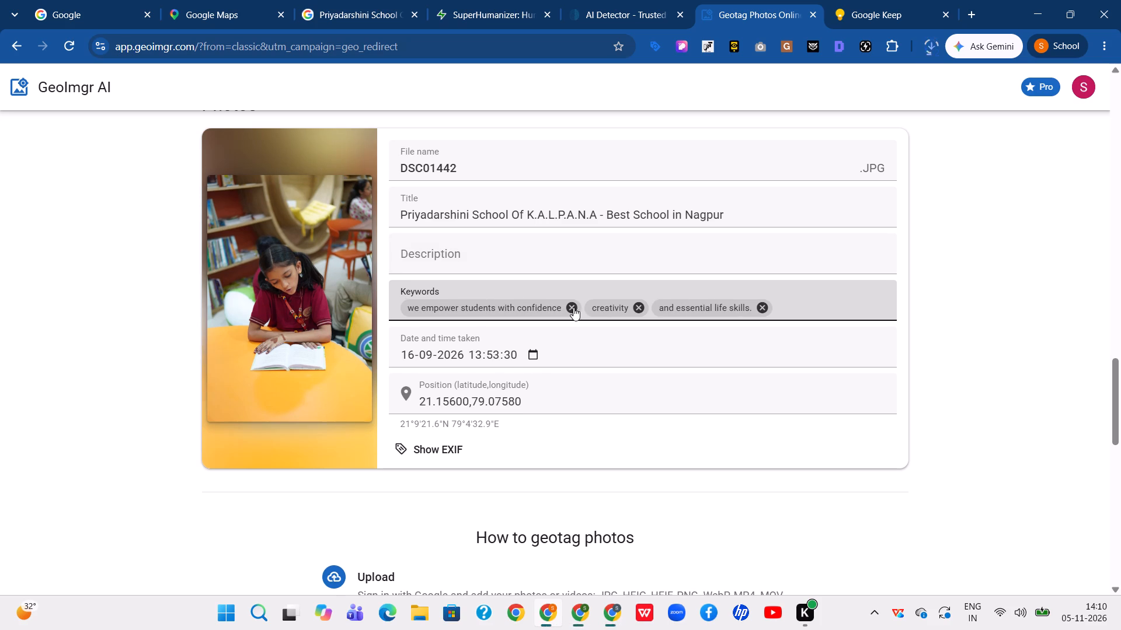
left_click(572, 307)
left_click(572, 307)
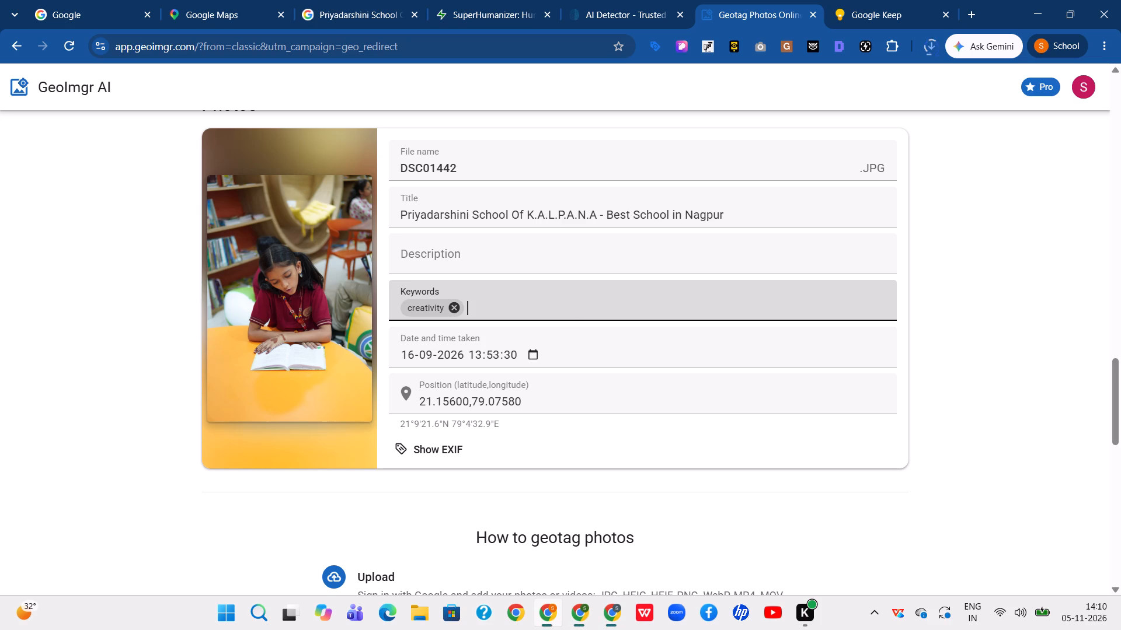
left_click(451, 309)
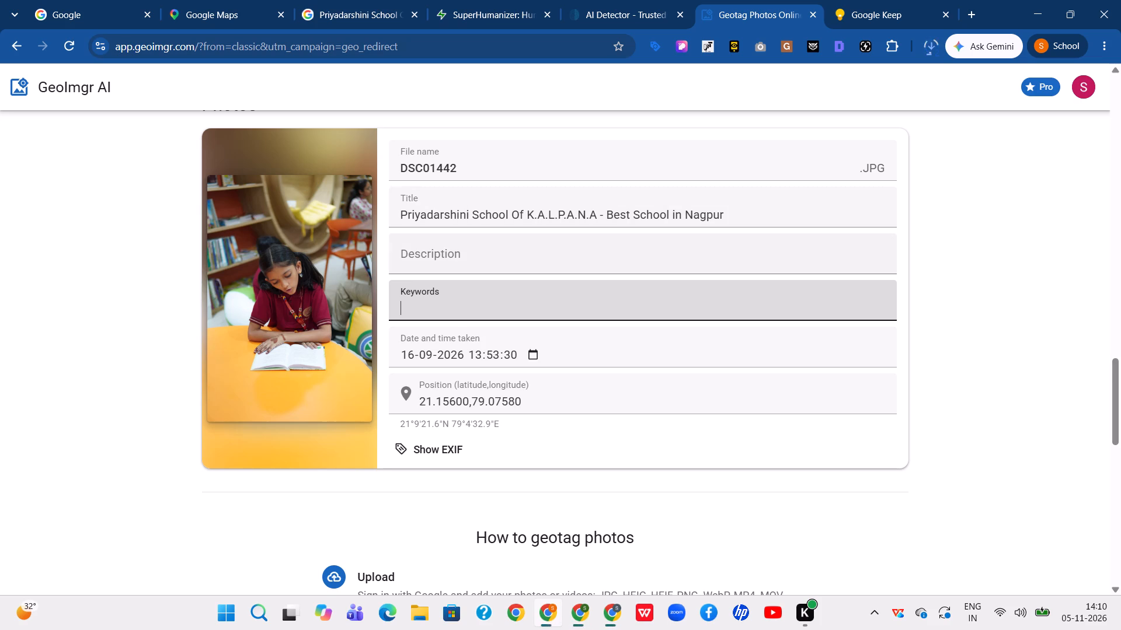
Fill DSC01442's description with the copied Priyadarshini School of Kalpana paragraph.
left_click(461, 252)
key("ctrl+v")
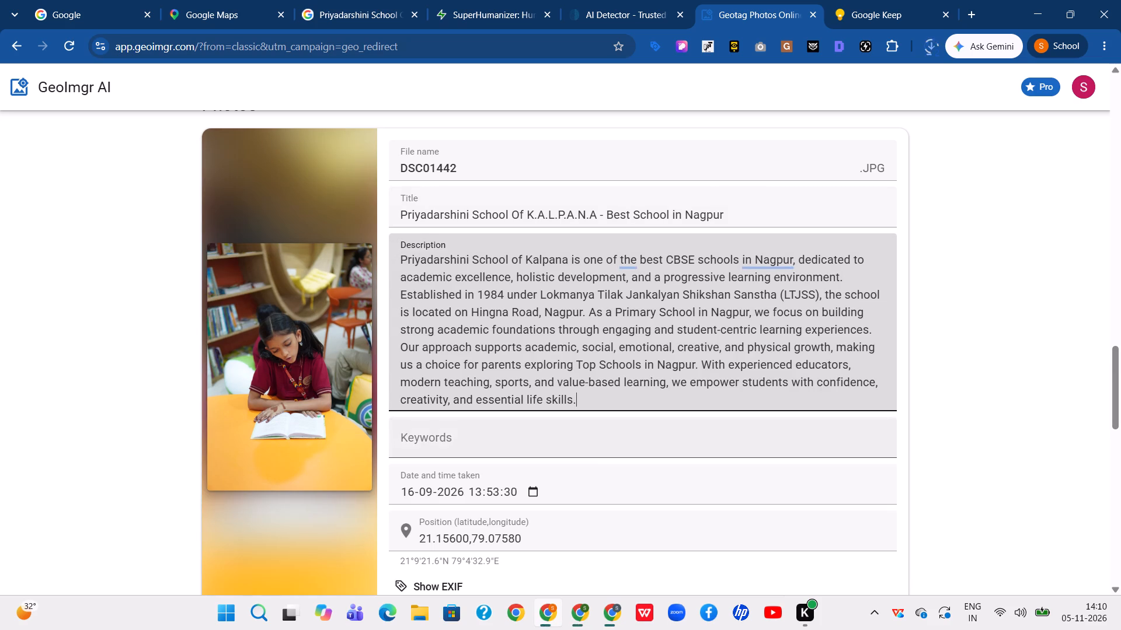
Copy the list from Best School in Nagpur to Top CBSE Schools in Nagpur from Google Keep into DSC01442's keywords.
left_click(551, 435)
left_click(847, 2)
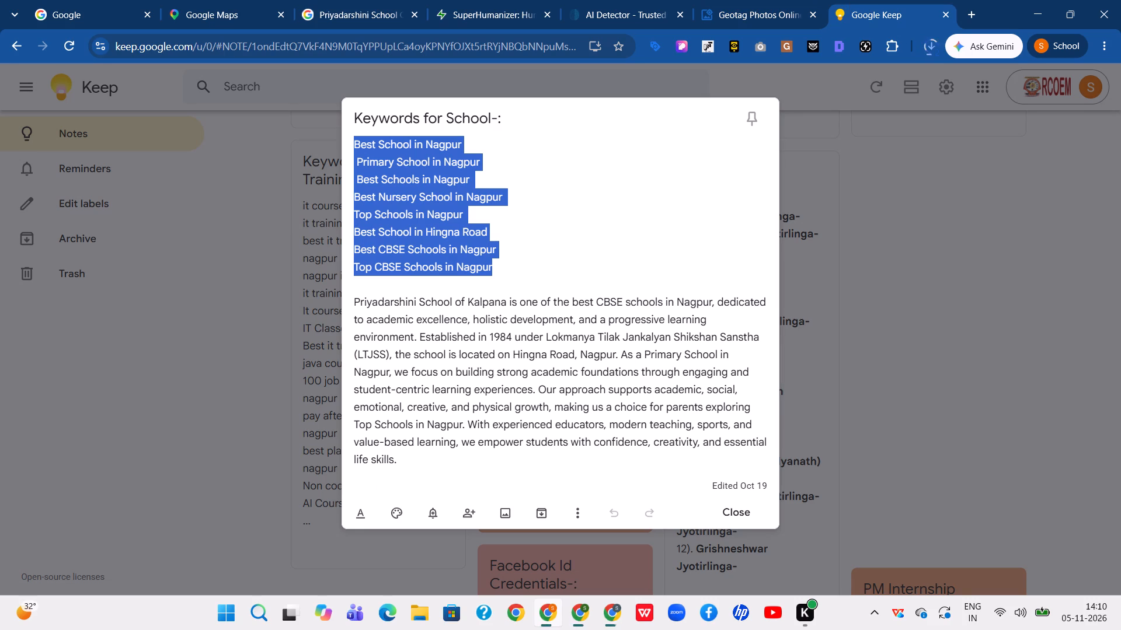
key("ctrl+c")
left_click(762, 1)
key("ctrl+v")
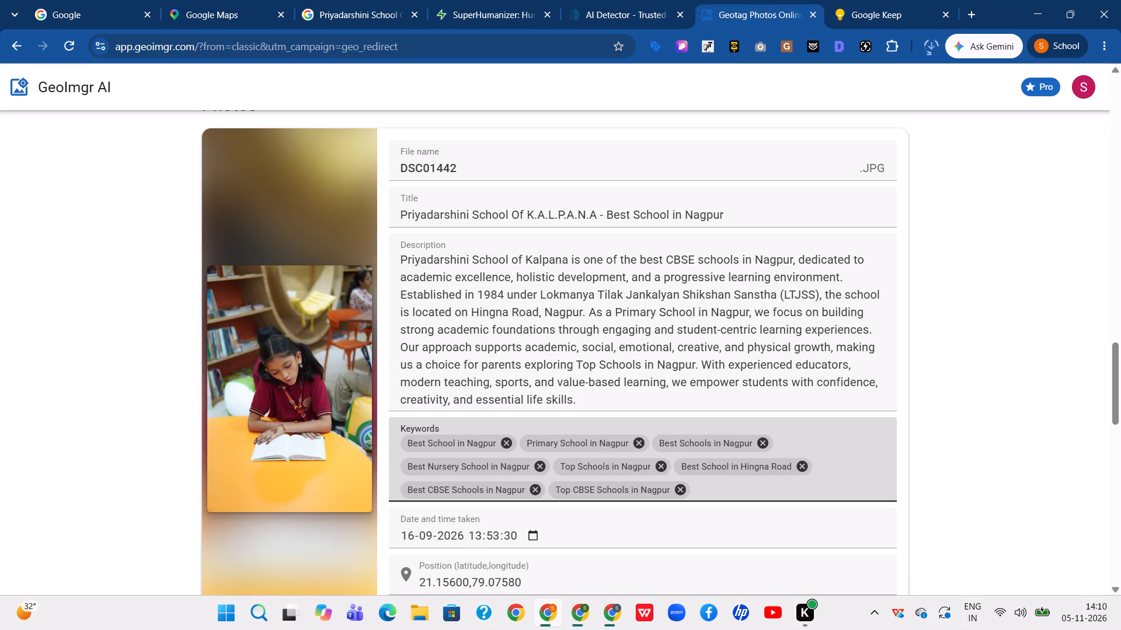
Process DSC01442 to write its metadata into the file, and download the processed photo.
scroll(544, 369, "left", 1)
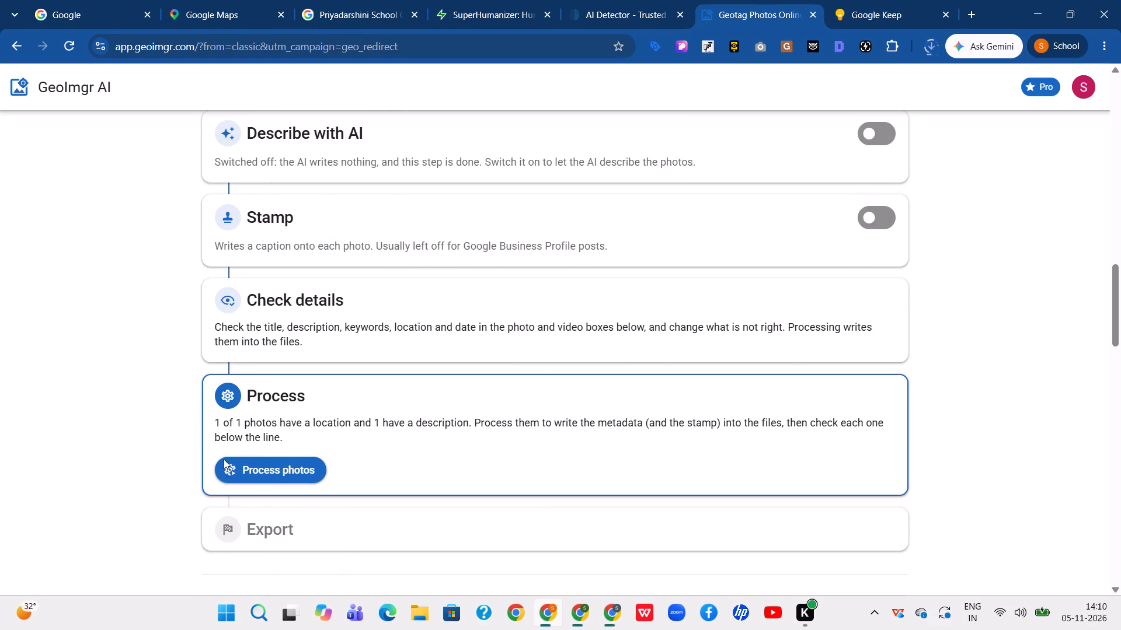
left_click(227, 463)
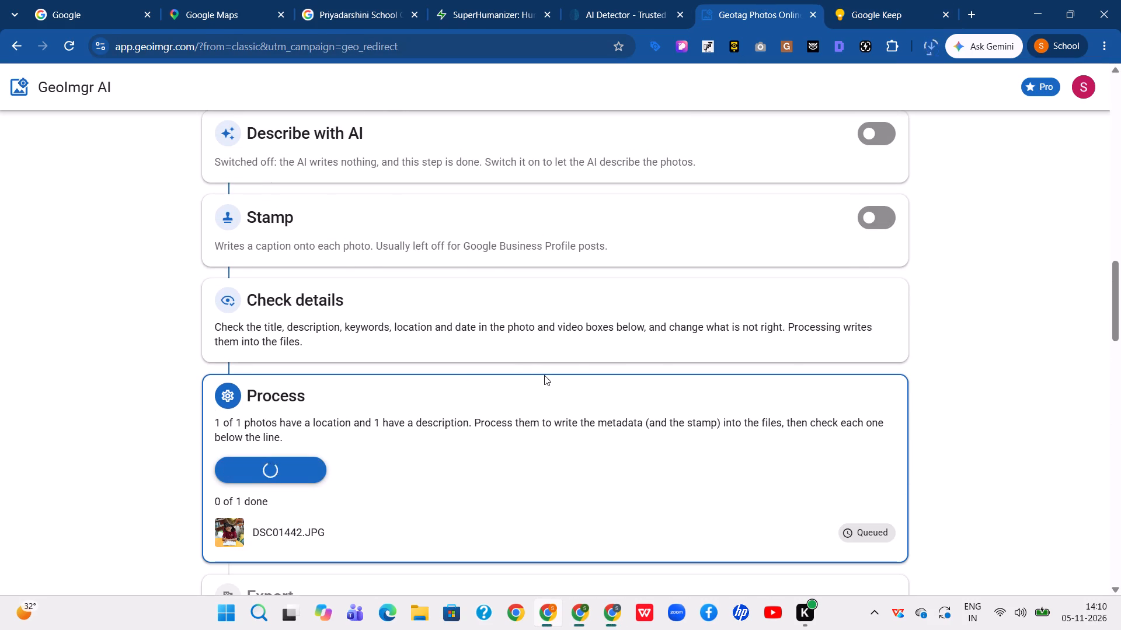
scroll(745, 357, "down", 2)
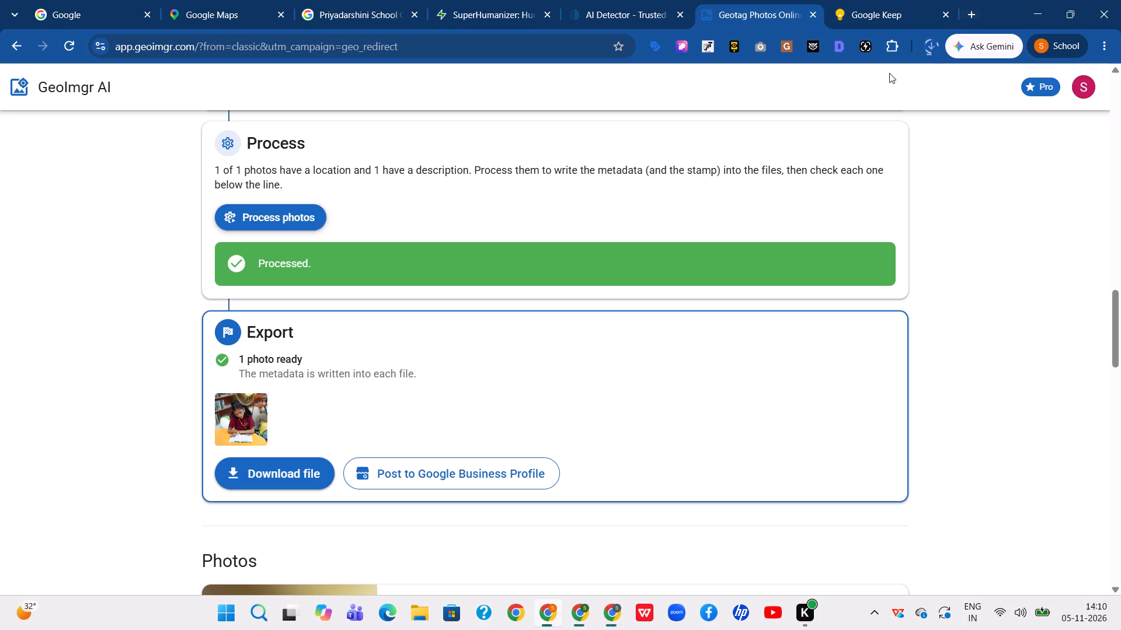
left_click(933, 52)
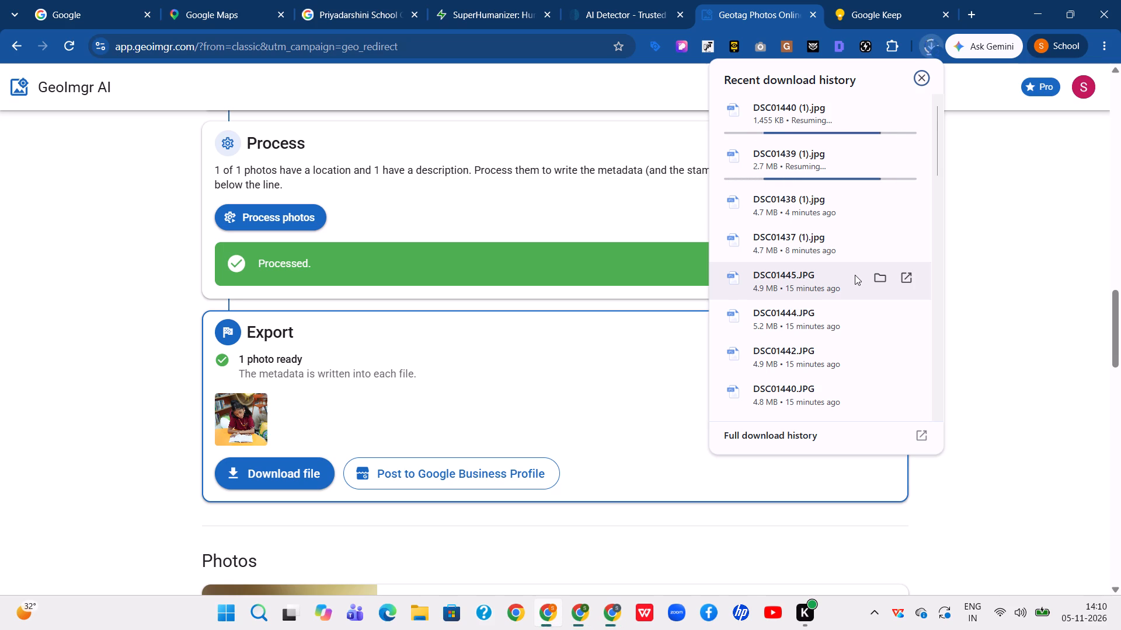
scroll(855, 275, "down", 2)
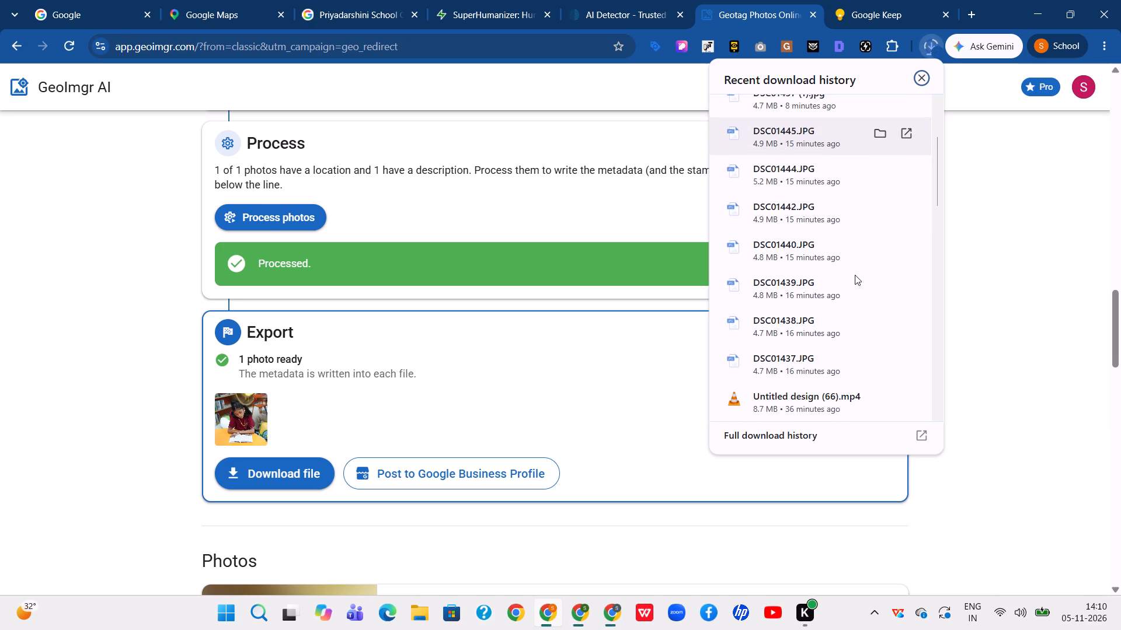
scroll(855, 275, "up", 2)
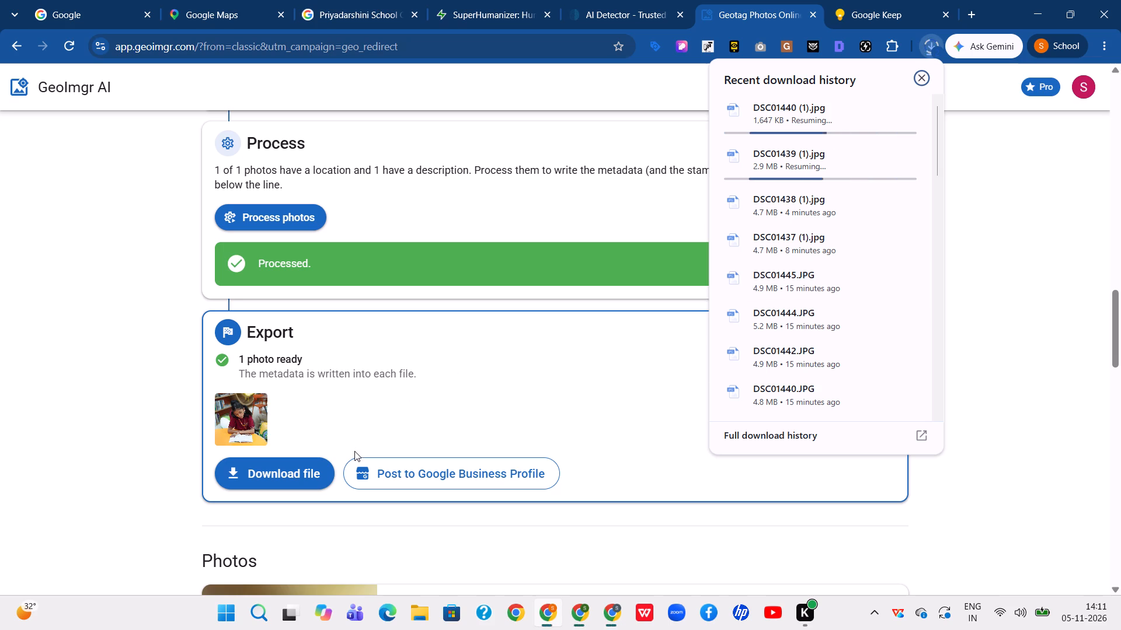
left_click(290, 468)
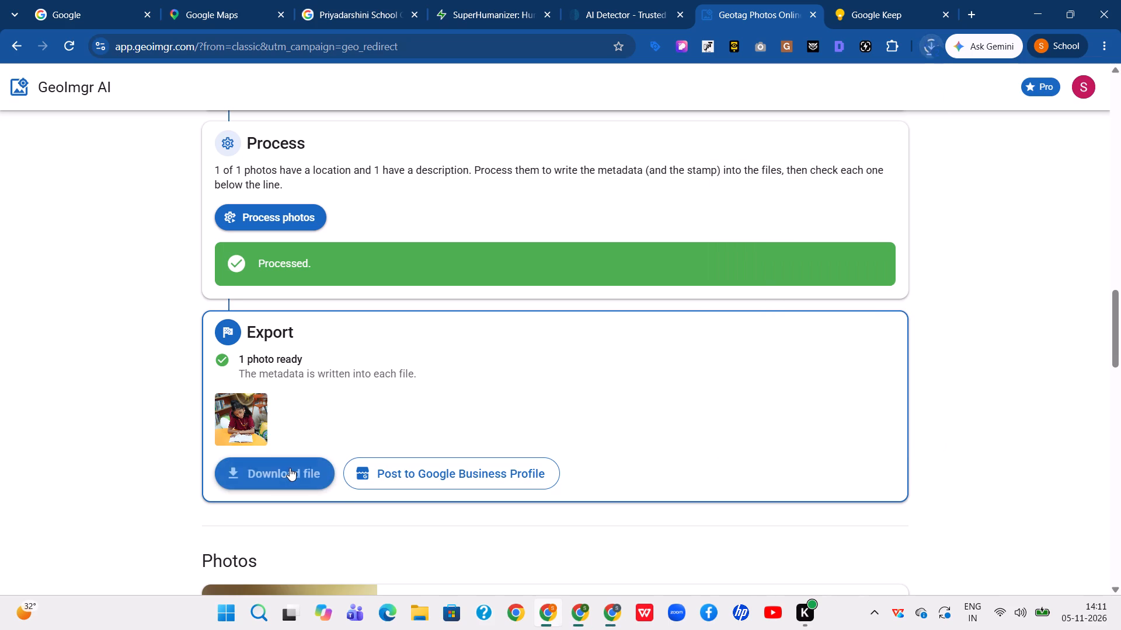
key("Page_Up")
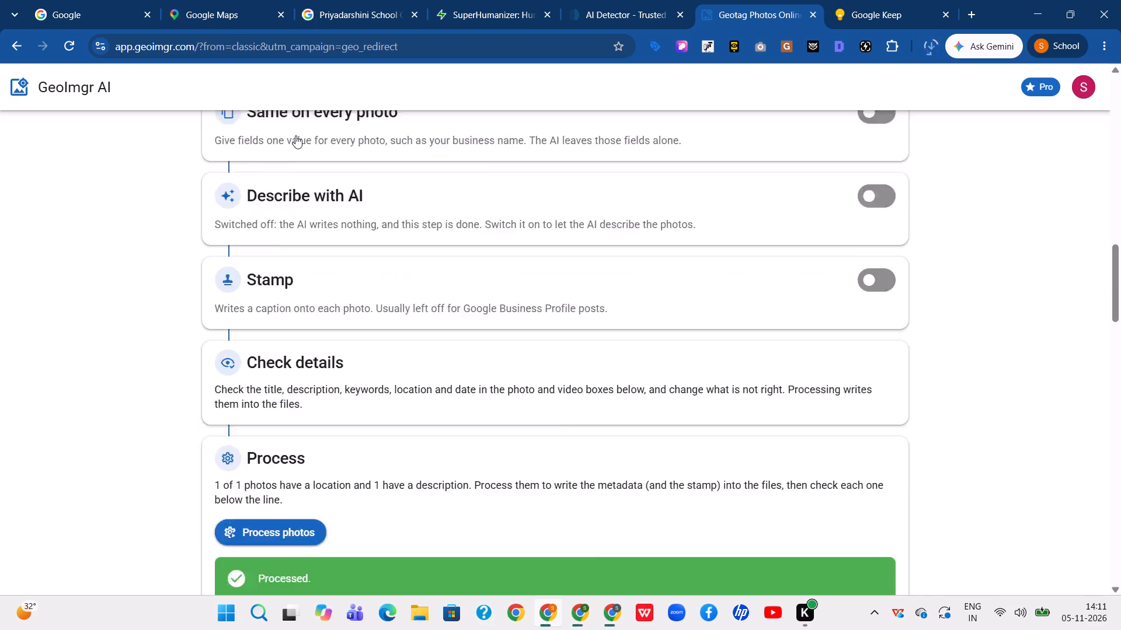
key("Page_Up")
key("Page_Up")
left_click(209, 0)
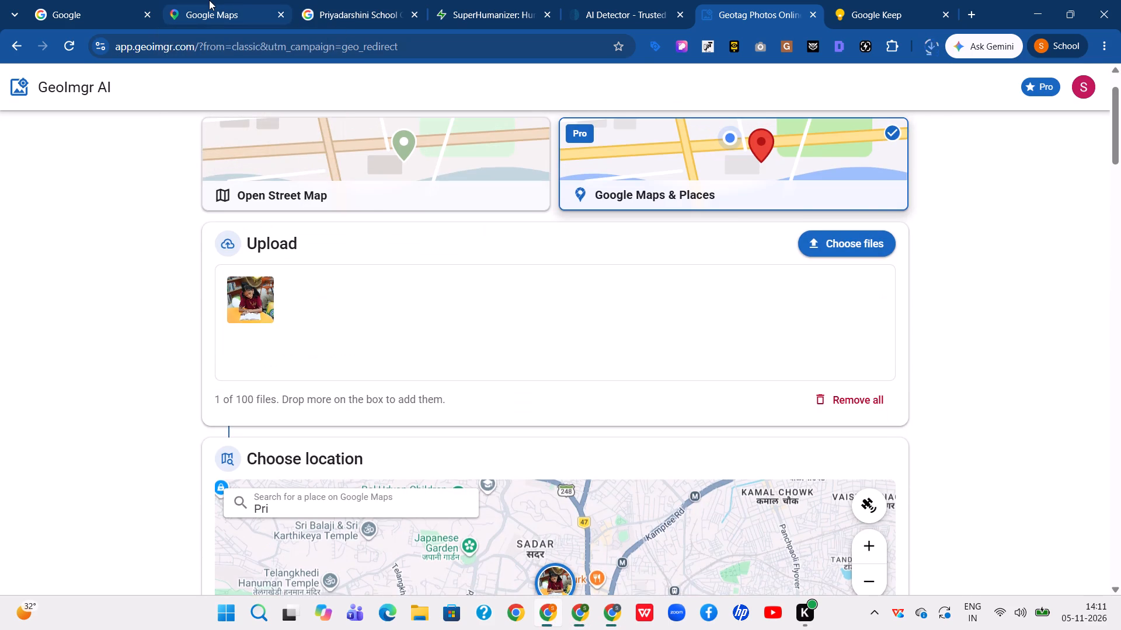
key("ctrl+c")
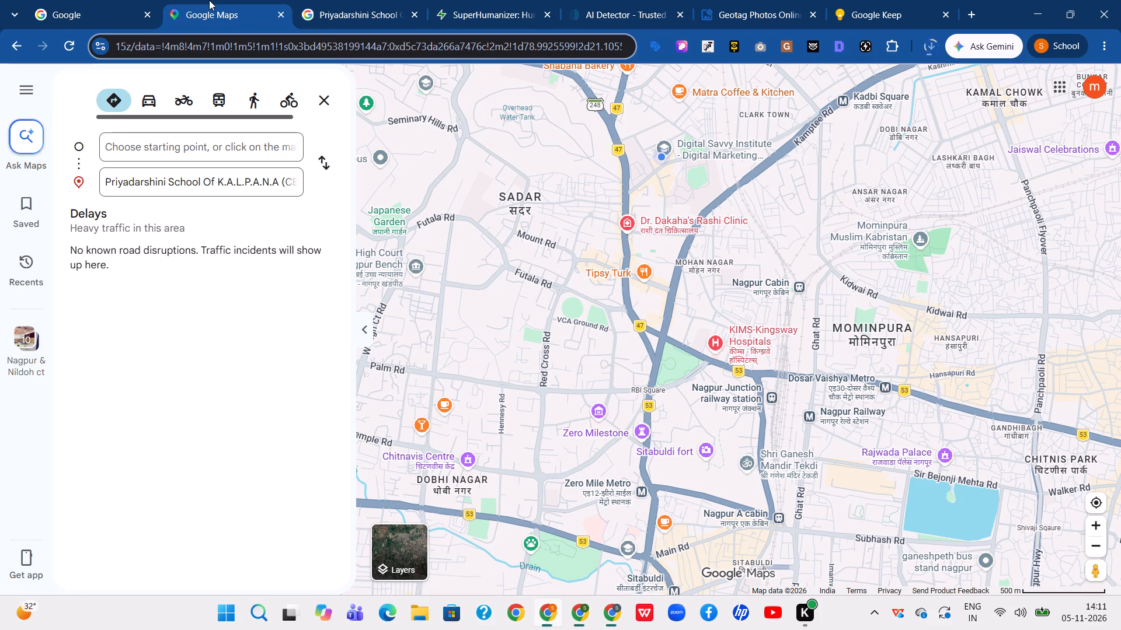
Replace the uploaded photo in GeoImgr with DSC01444 from the Downloads folder.
left_click(739, 2)
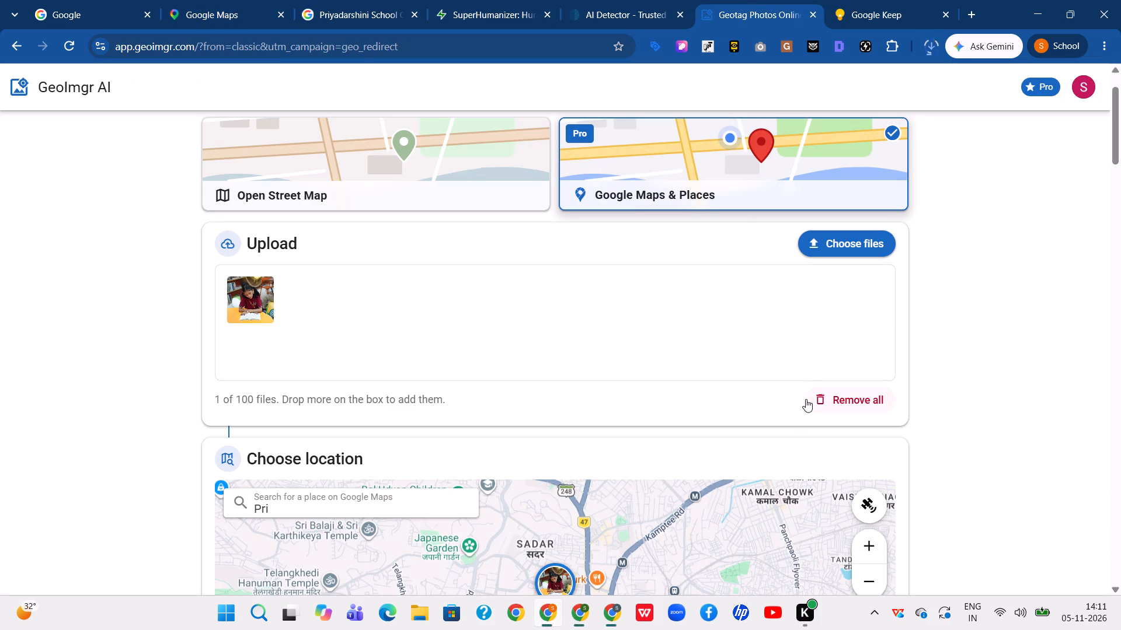
left_click(830, 398)
left_click(862, 239)
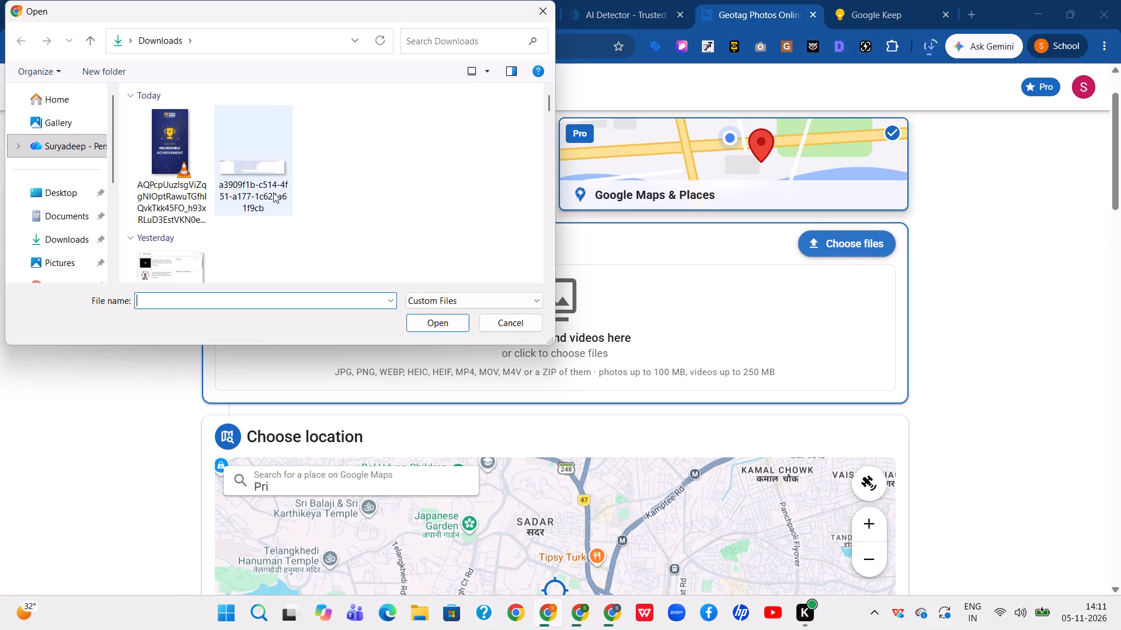
left_click(406, 121)
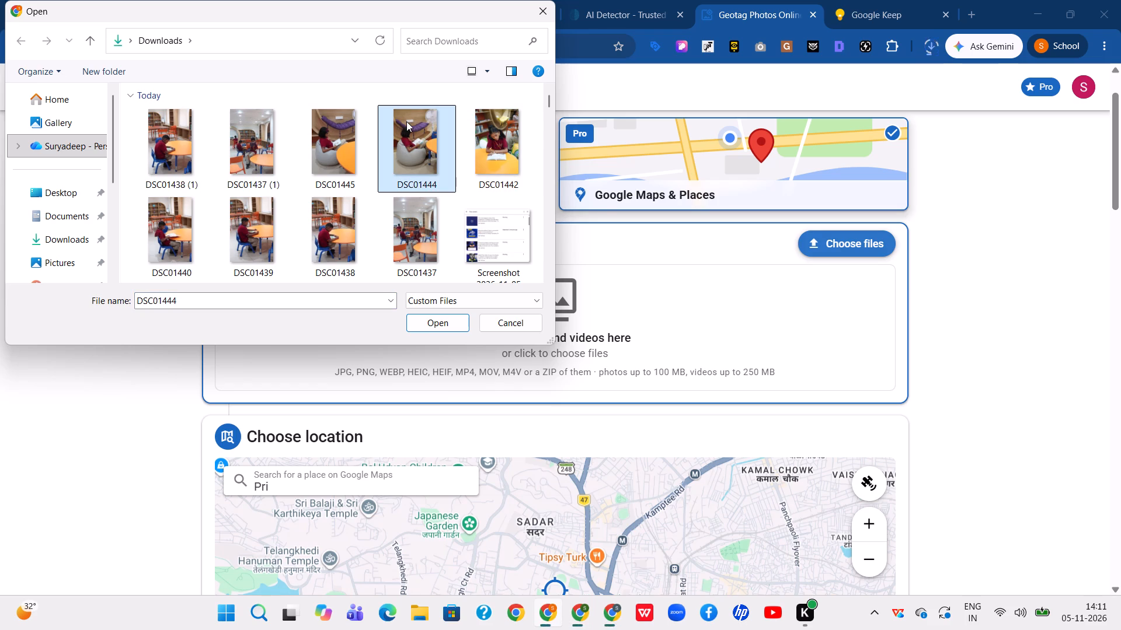
key("Return")
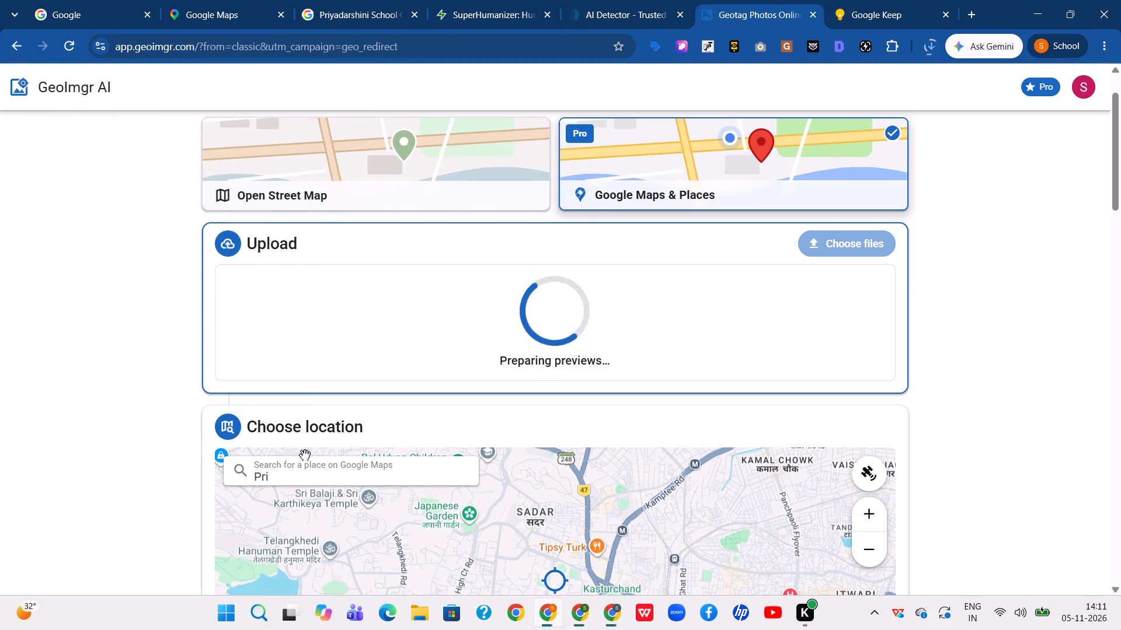
Choose Priyadarshini School Of K.A.L.P.A.N.A from the place suggestions for Pri as the location.
left_click(291, 506)
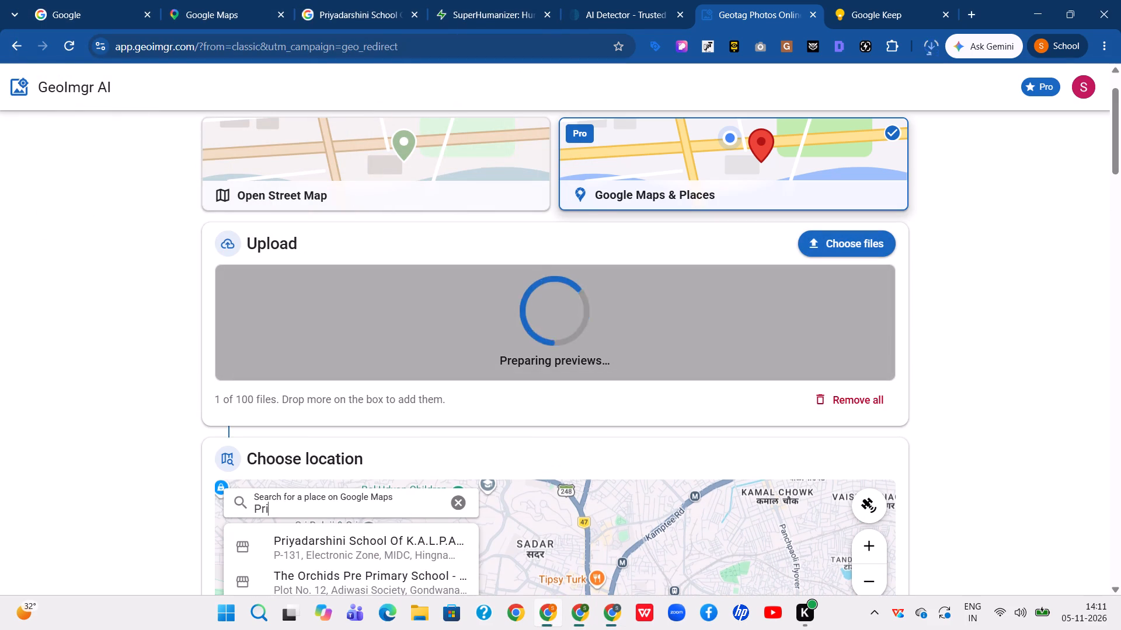
left_click(339, 555)
Set the map center to 21.1560012,79.075803 and apply the map center coordinates to the photo.
scroll(88, 486, "down", 3)
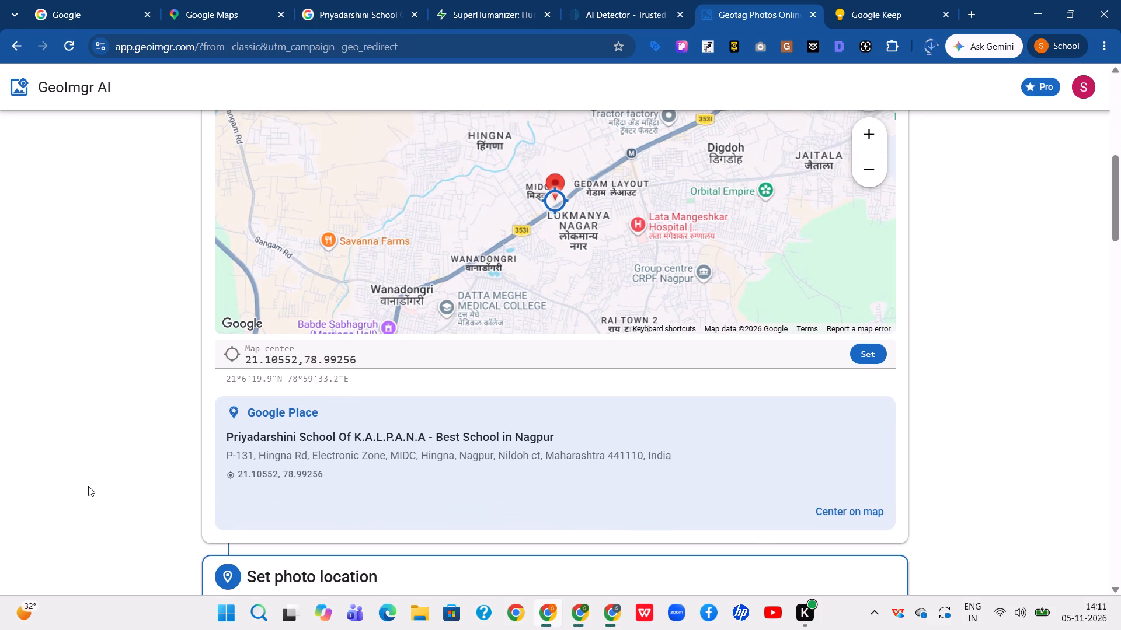
left_click(453, 356)
key("ctrl+a")
key("ctrl+v")
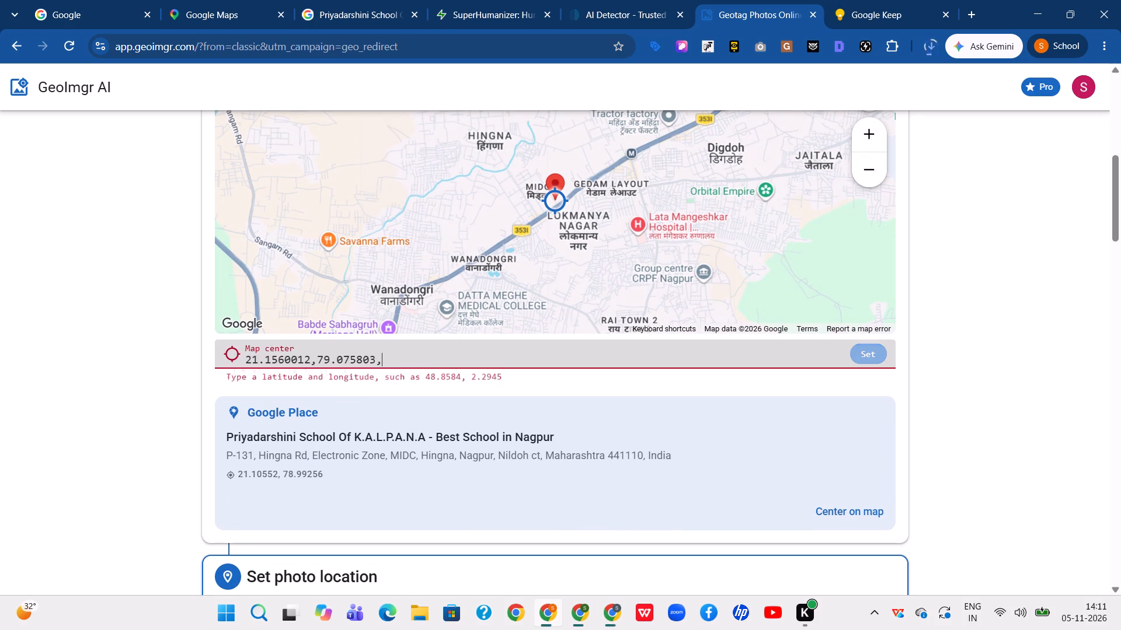
key("BackSpace")
key("Return")
scroll(453, 356, "down", 1)
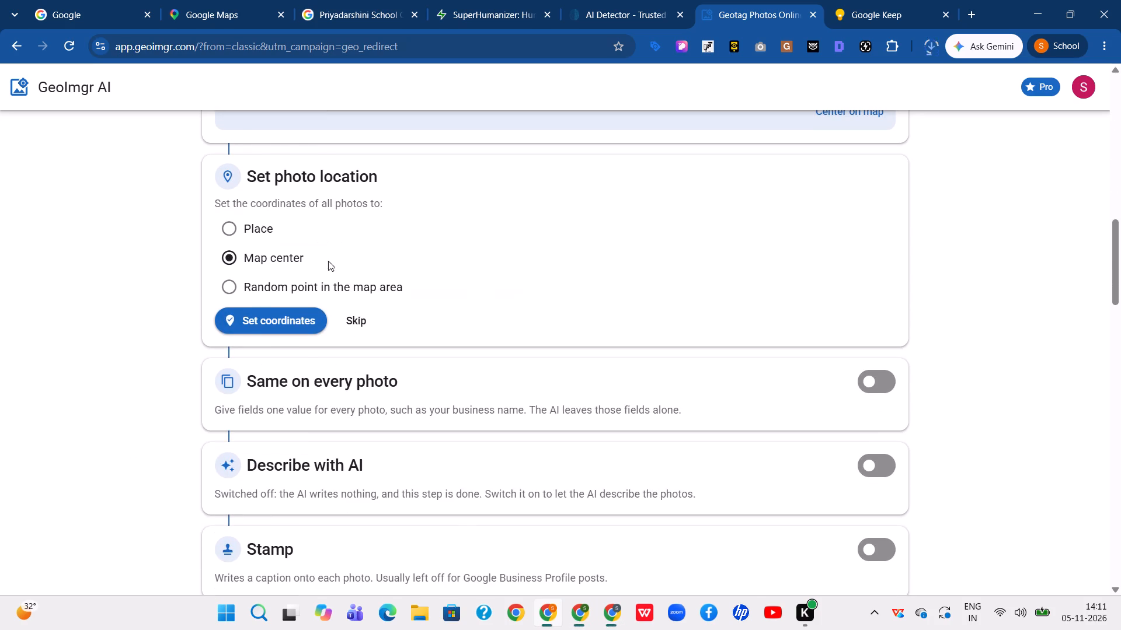
left_click(269, 320)
Copy the Google Place name, continue past the details check, and use it as DSC01444's title: Priyadarshini School Of K.A.L.P.A.N.A - Best School in Nagpur.
scroll(269, 320, "up", 3)
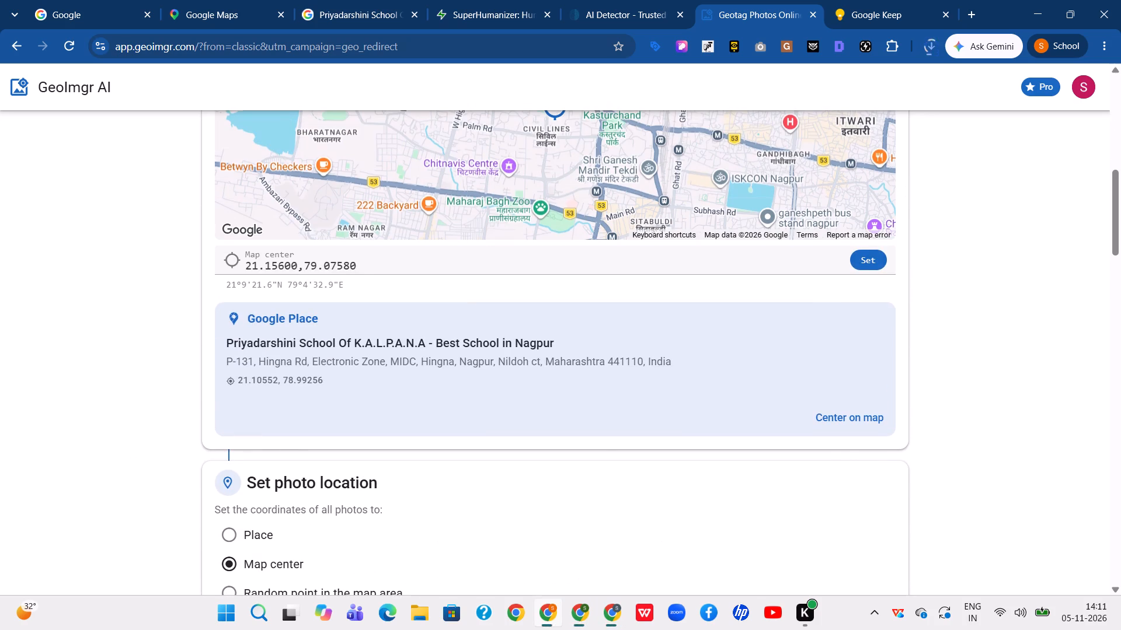
triple_click(283, 348)
left_click(283, 348)
key("ctrl+c")
key("Page_Down")
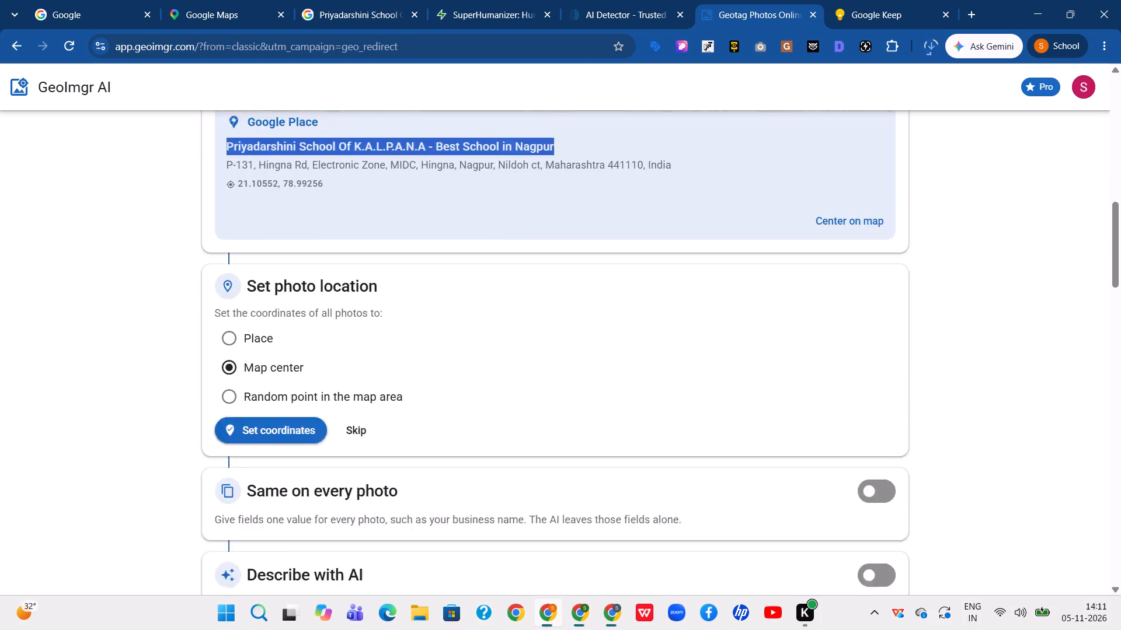
key("Page_Down")
key("Page_Up")
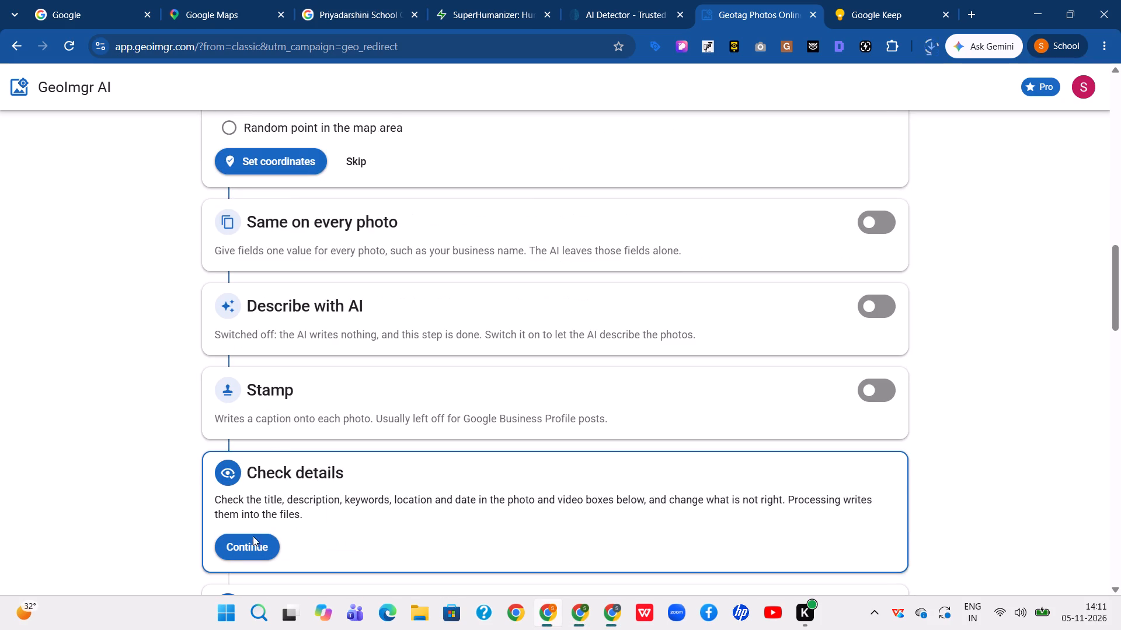
left_click(251, 540)
key("Page_Down")
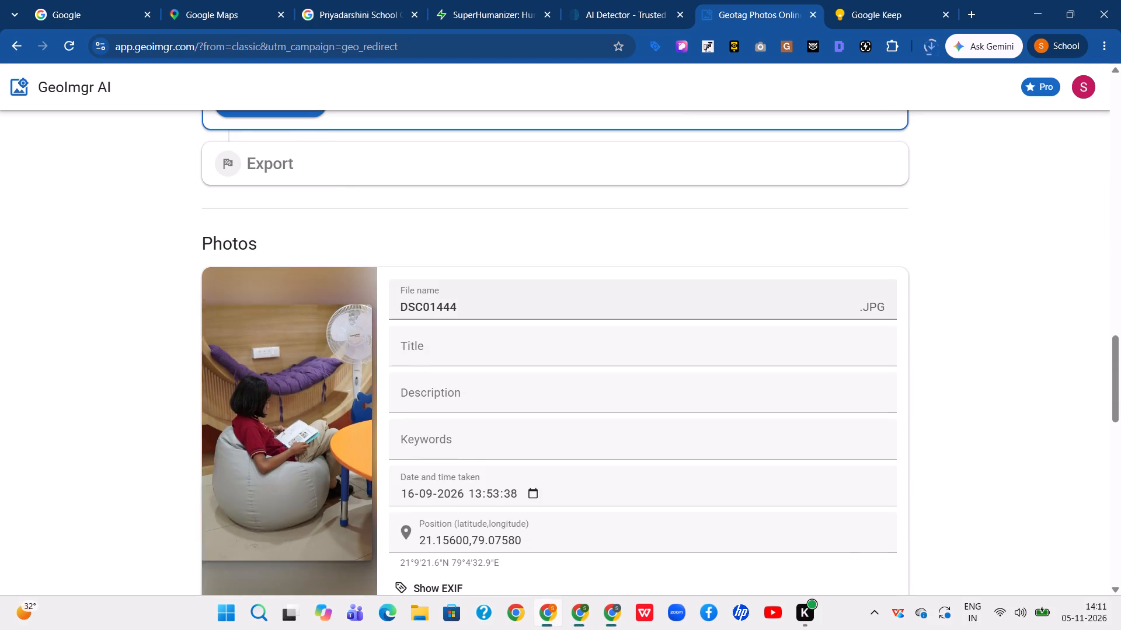
left_click(501, 348)
key("ctrl+v")
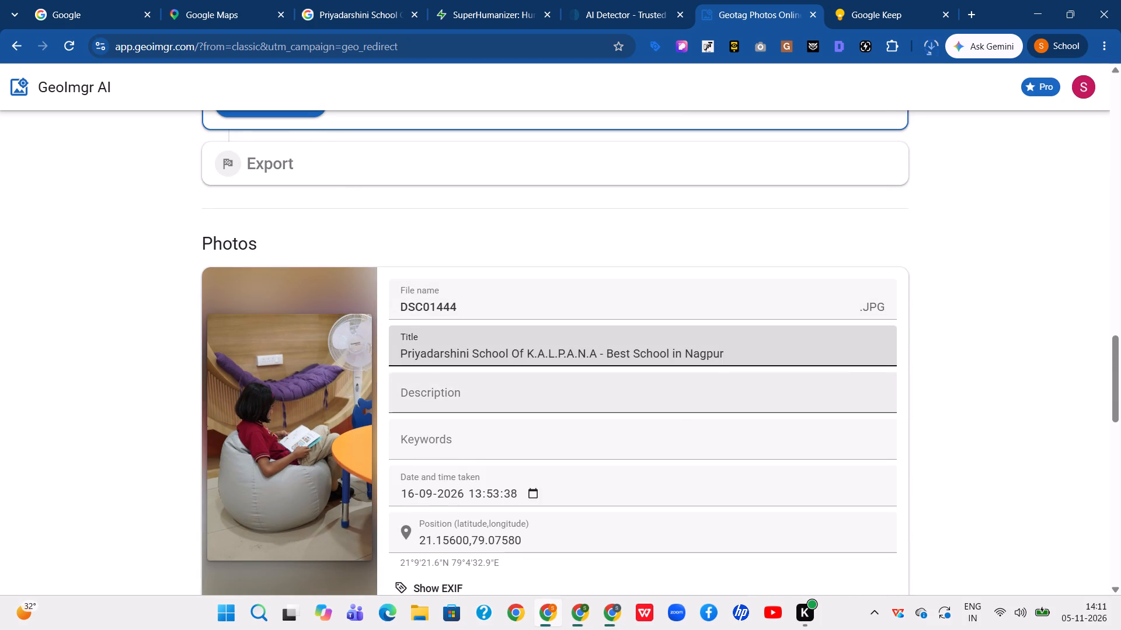
Copy the keyword list, Best School in Nagpur through Top CBSE Schools in Nagpur, from the Google Keep note into DSC01444's keywords.
left_click(518, 387)
left_click(880, 1)
key("ctrl+c")
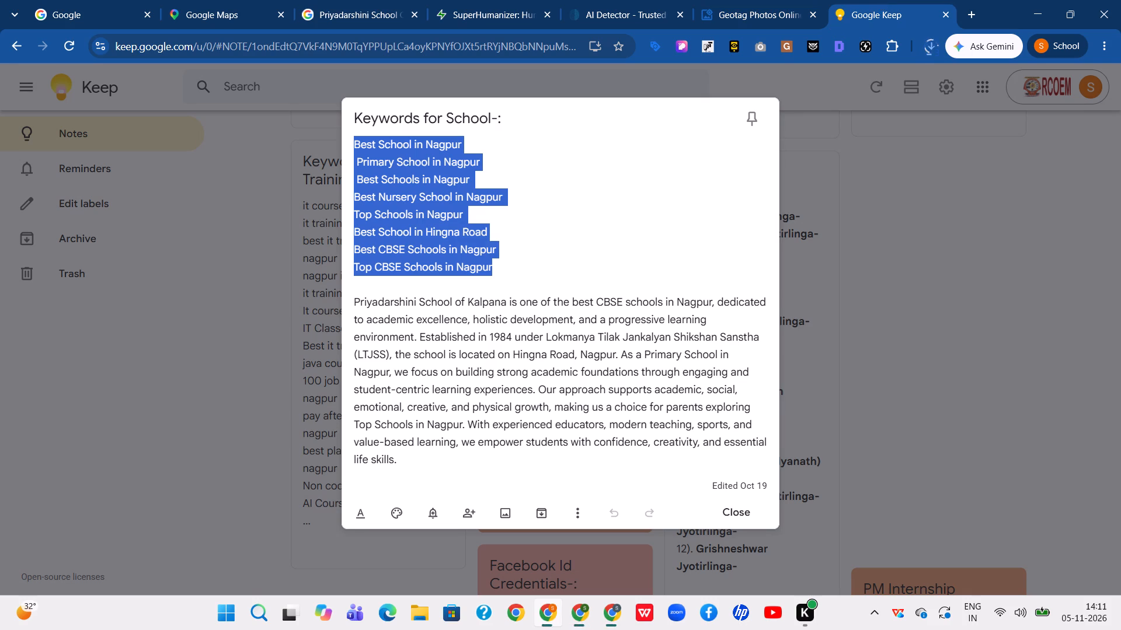
triple_click(546, 347)
left_click(546, 347)
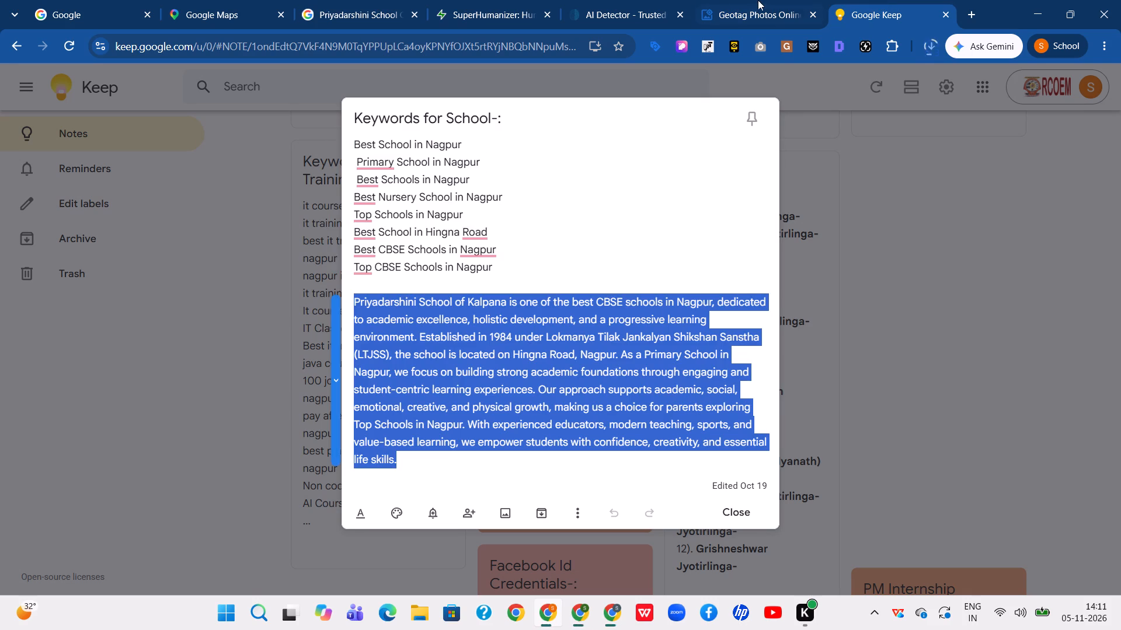
left_click(764, 1)
left_click(489, 440)
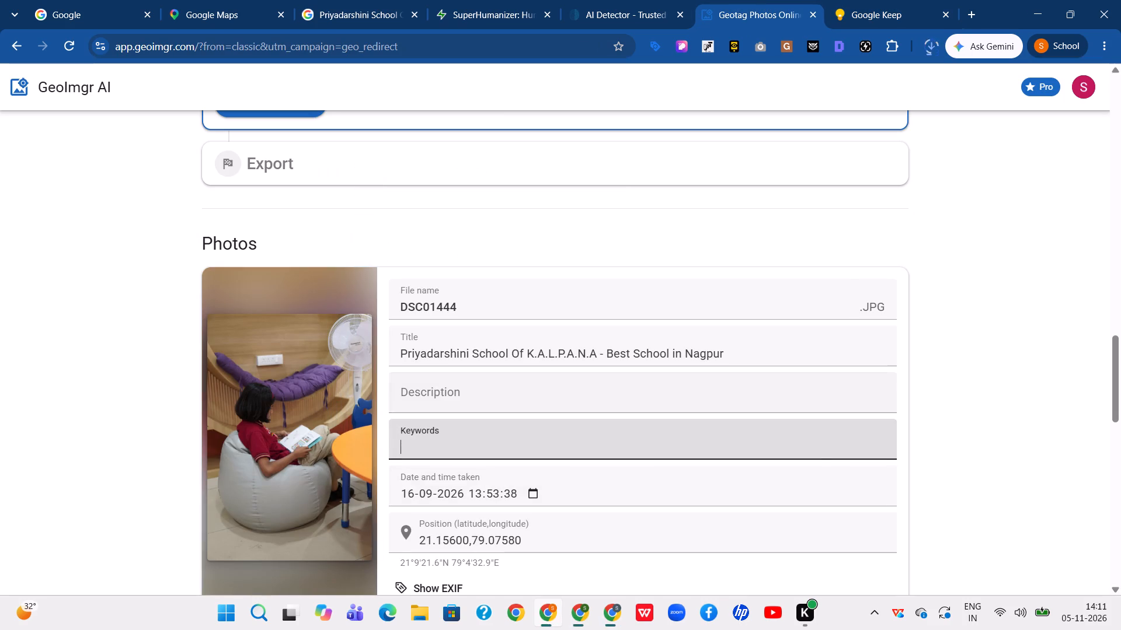
key("ctrl+v")
Copy the Priyadarshini School of Kalpana paragraph from the Google Keep note into DSC01444's description.
left_click(513, 387)
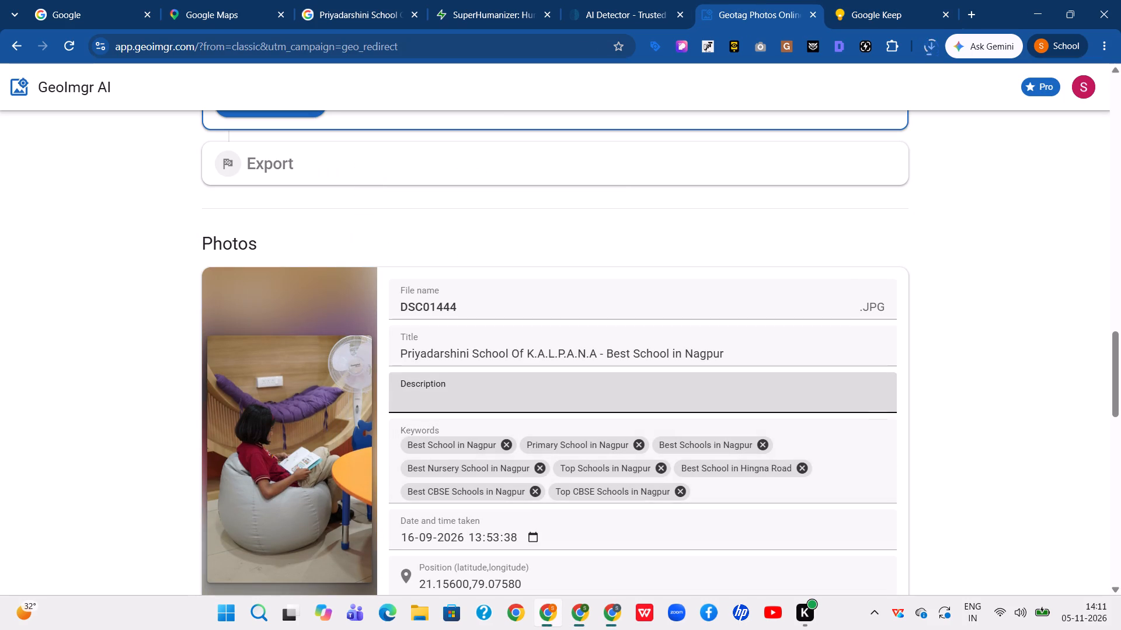
left_click(893, 1)
key("ctrl+c")
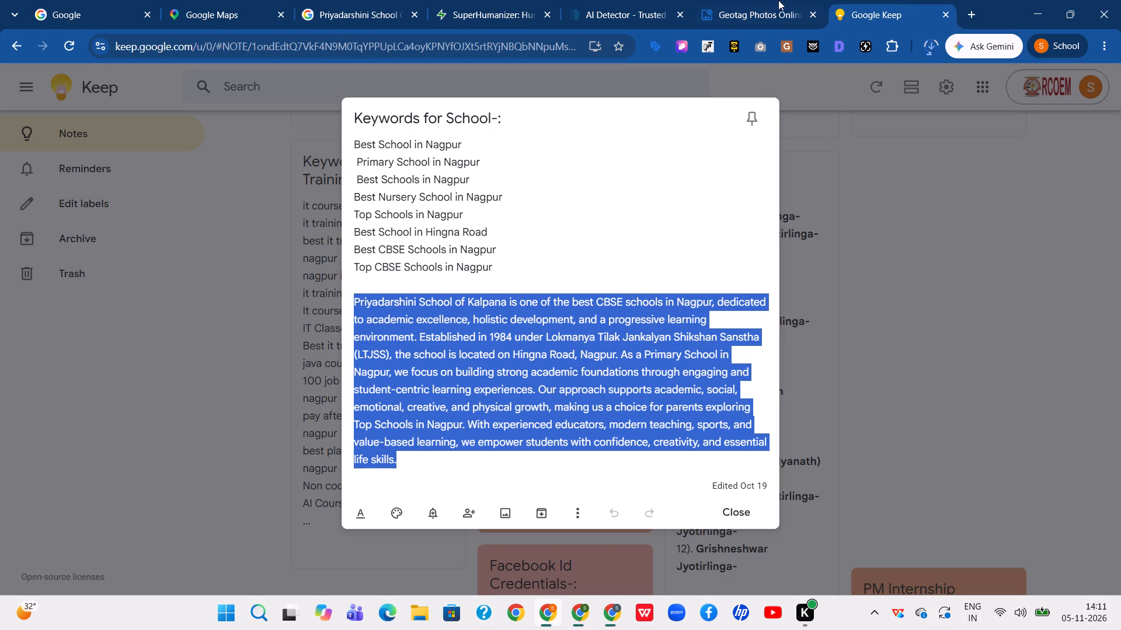
left_click(777, 0)
key("ctrl+v")
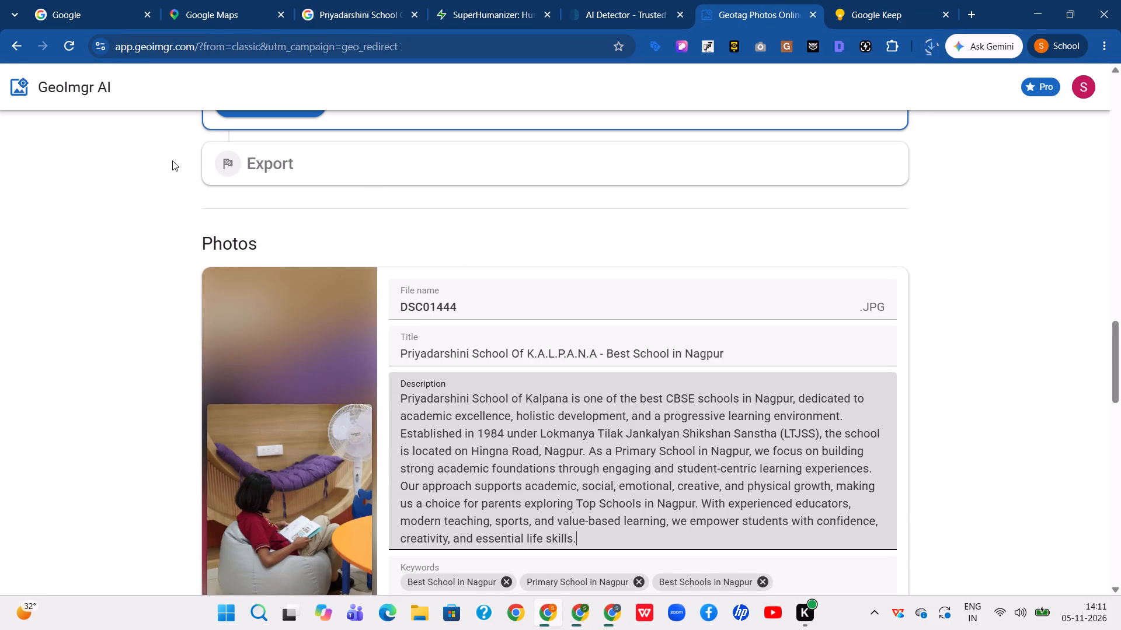
Process DSC01444 to write its metadata into the file, and download the processed photo.
scroll(172, 160, "up", 1)
left_click(262, 185)
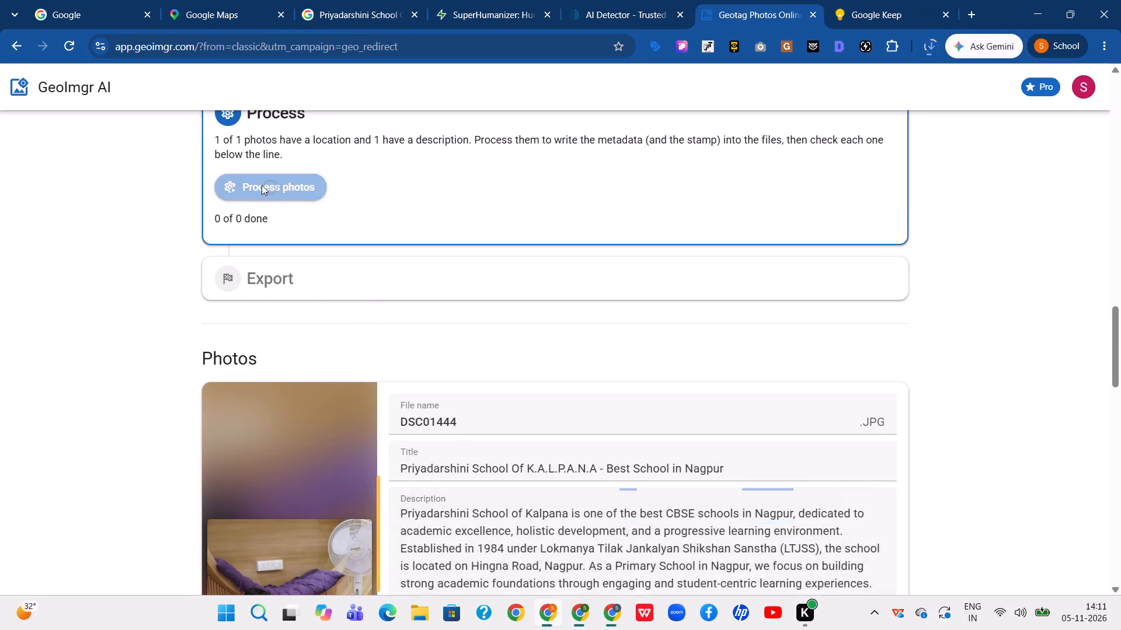
scroll(262, 185, "up", 1)
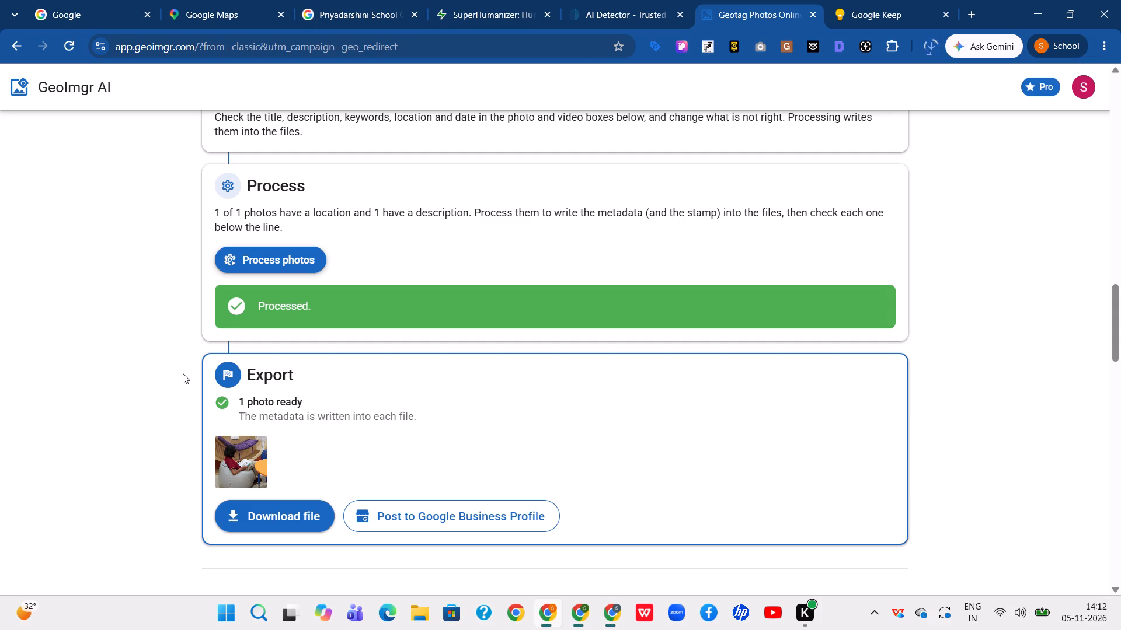
scroll(182, 374, "down", 1)
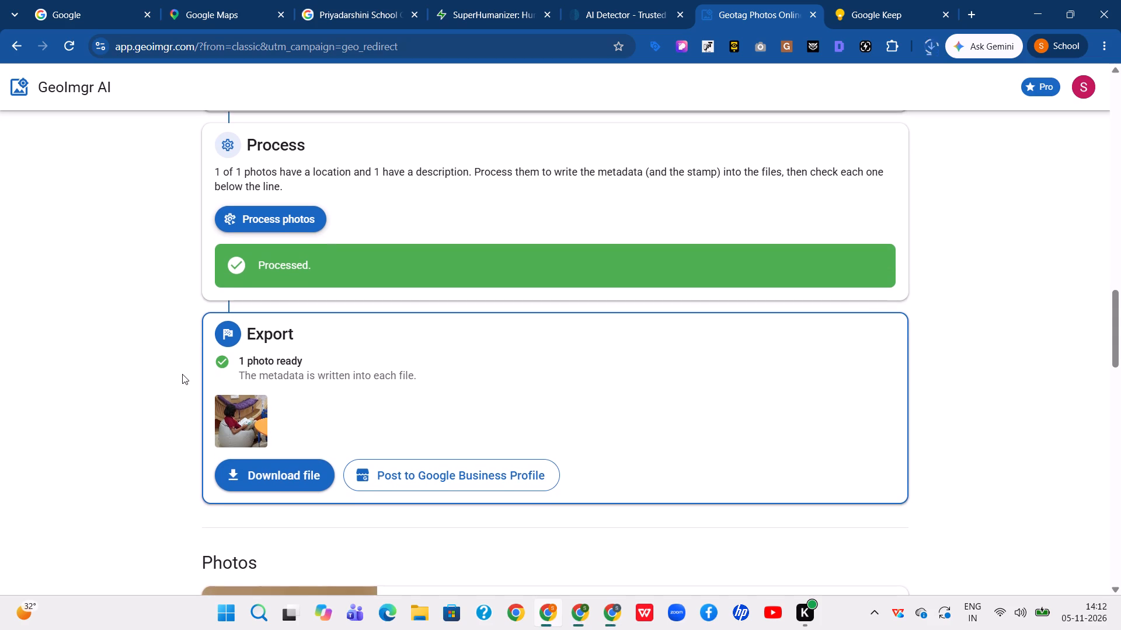
left_click(924, 44)
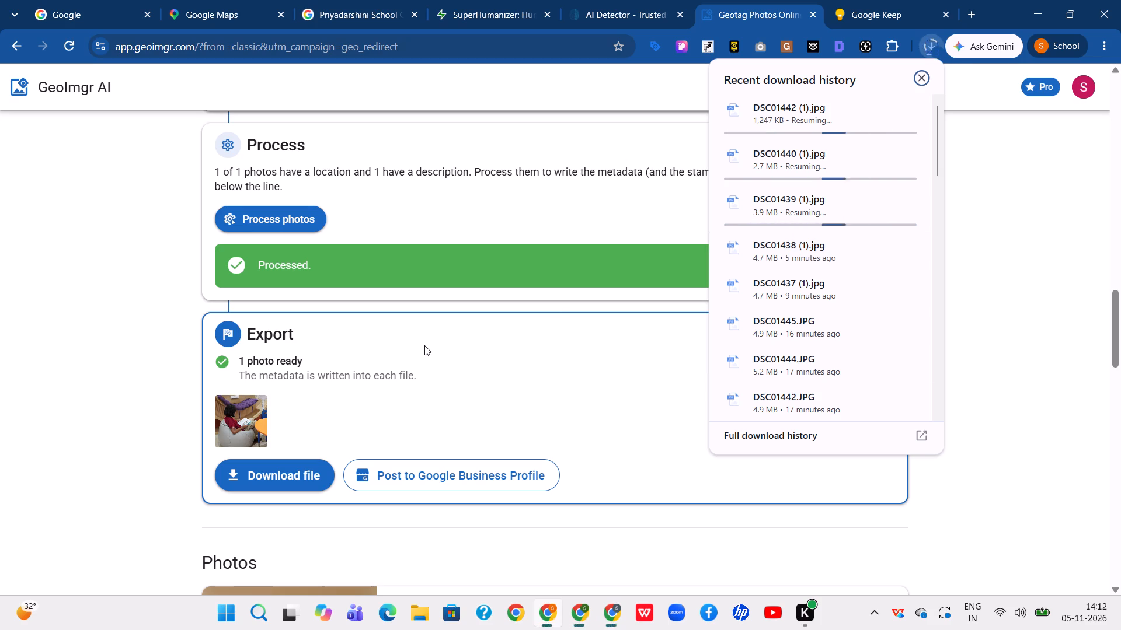
left_click(264, 478)
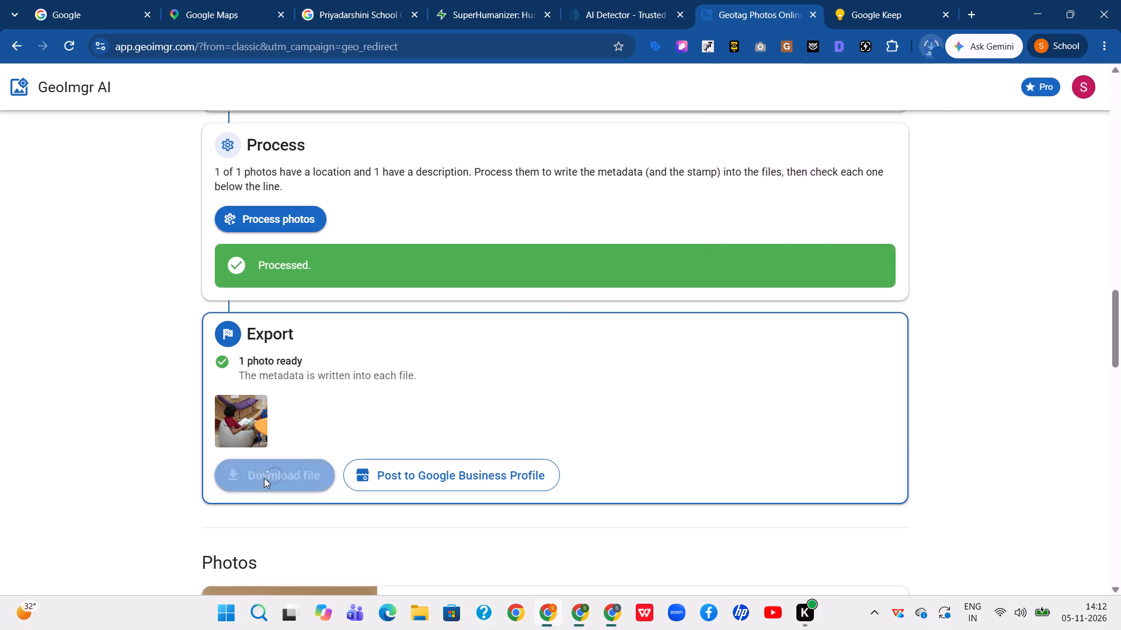
key("Page_Up")
key("Page_Up")
key("Page_Up")
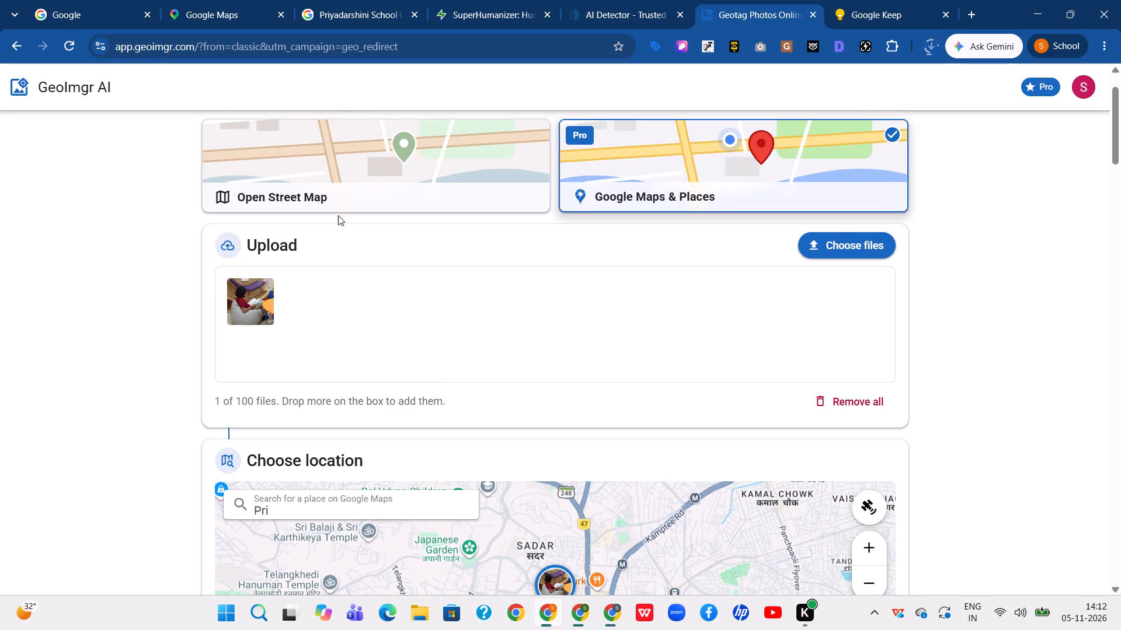
left_click(237, 0)
key("ctrl+c")
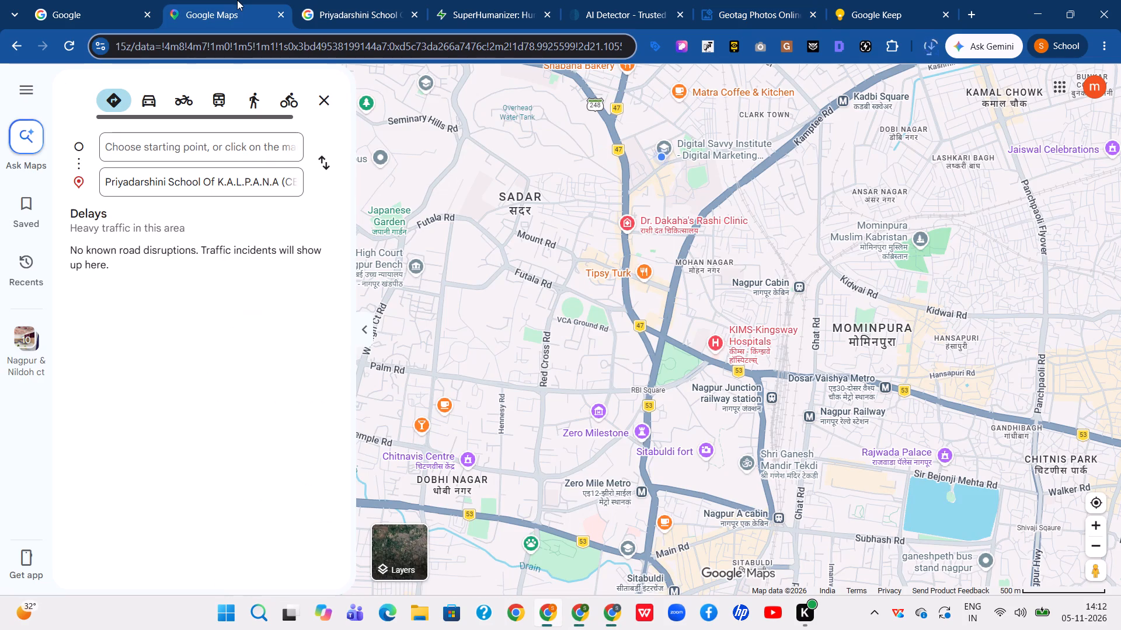
Replace the uploaded photo in GeoImgr with DSC01445 from the Downloads folder.
left_click(744, 11)
key("Page_Down")
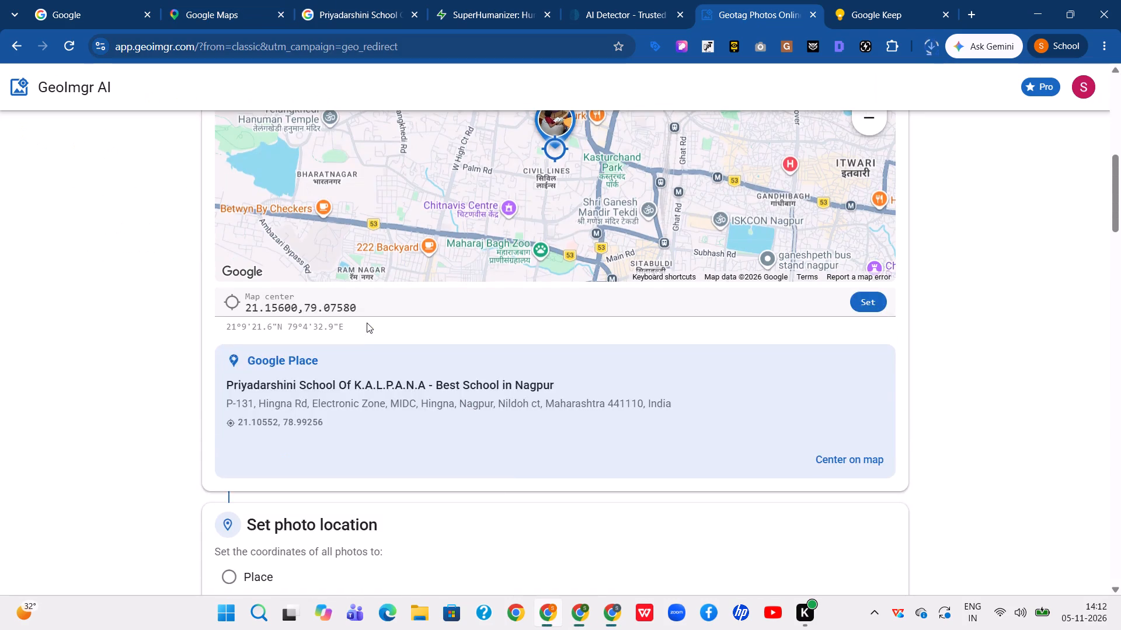
key("Page_Up")
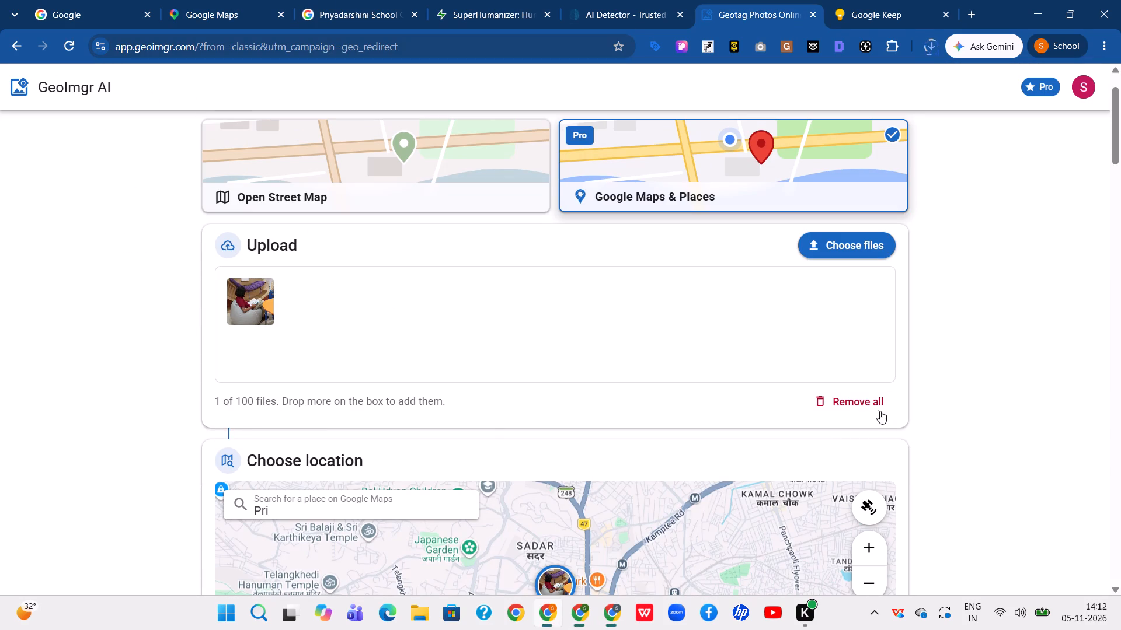
left_click(868, 405)
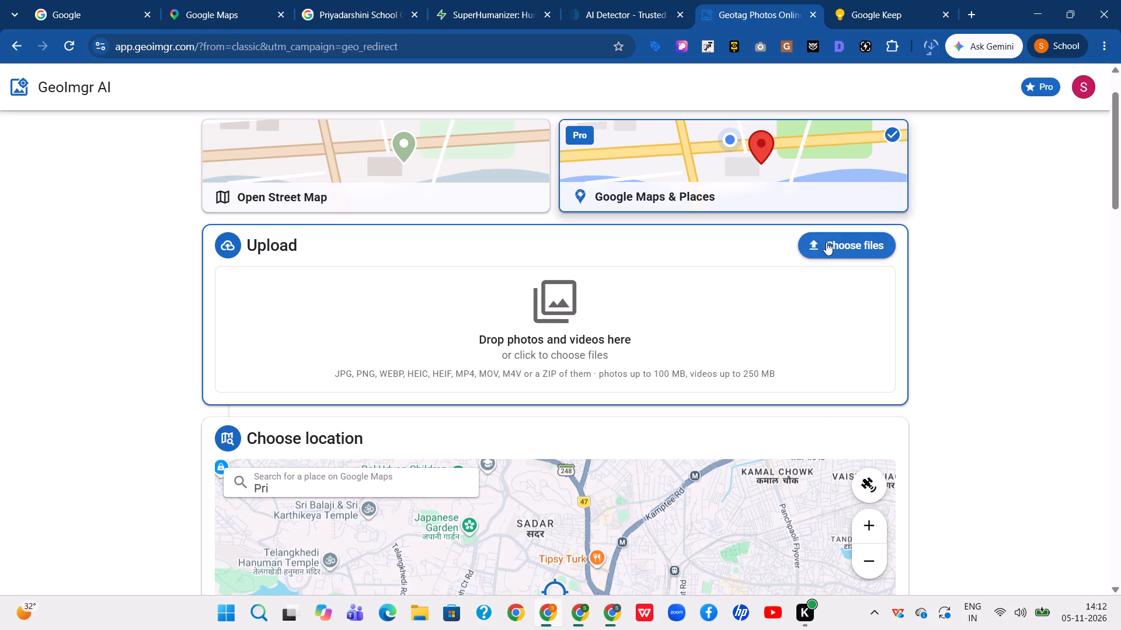
left_click(826, 242)
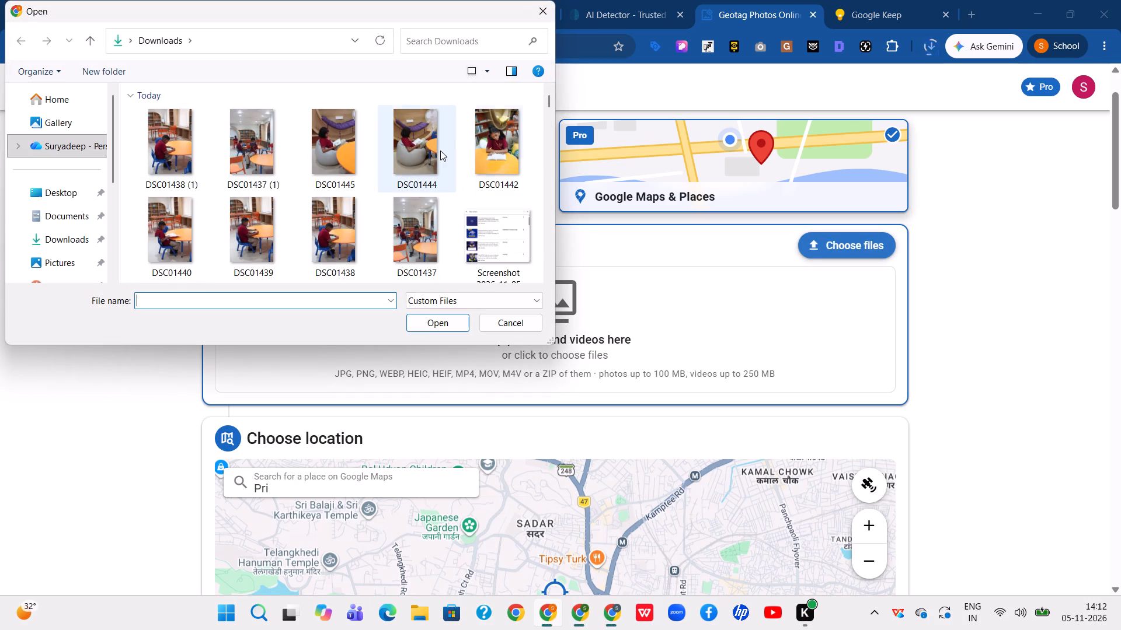
left_click(364, 143)
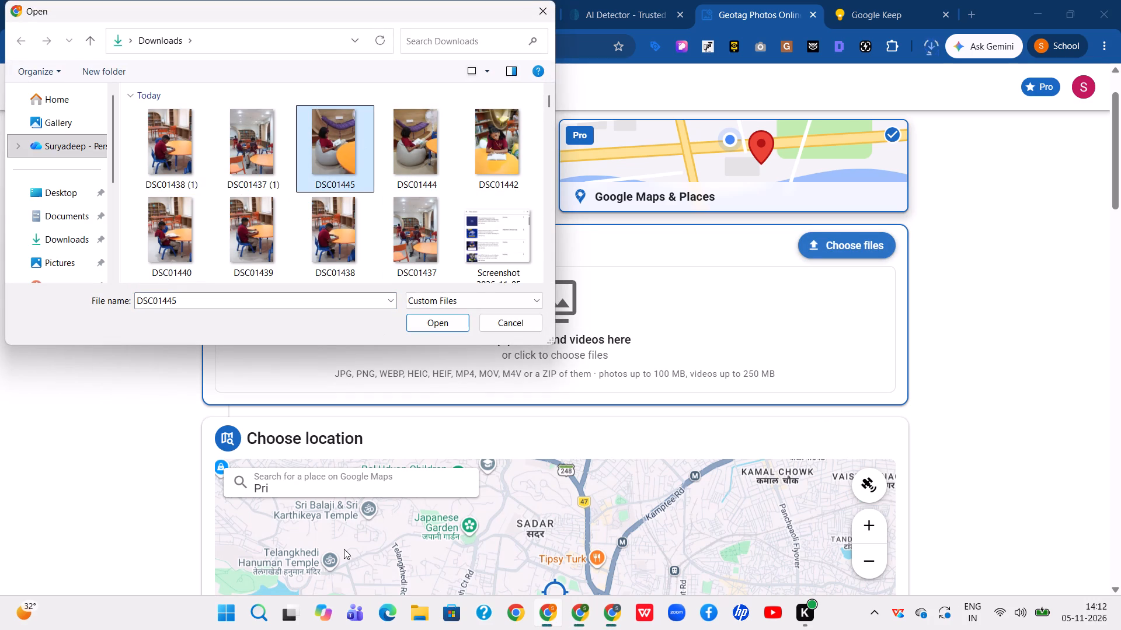
key("Return")
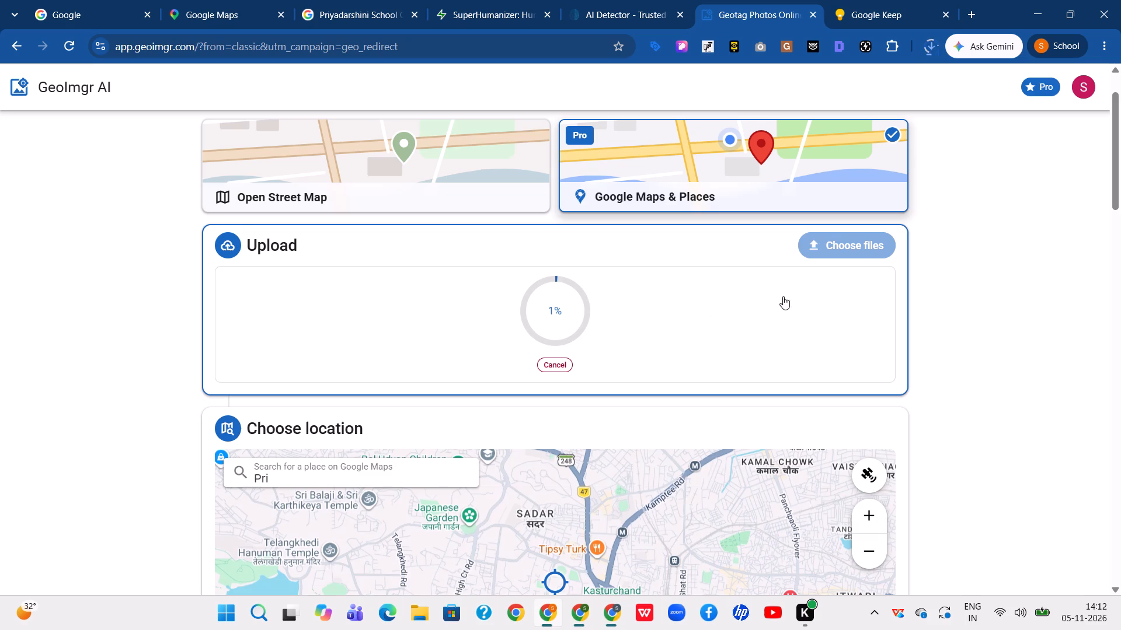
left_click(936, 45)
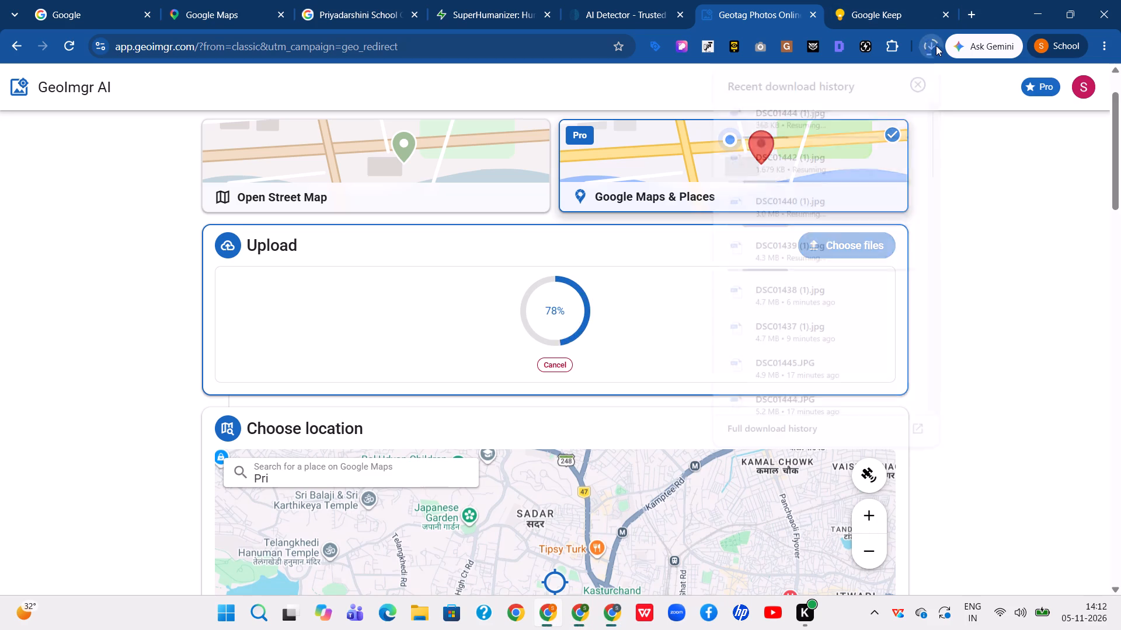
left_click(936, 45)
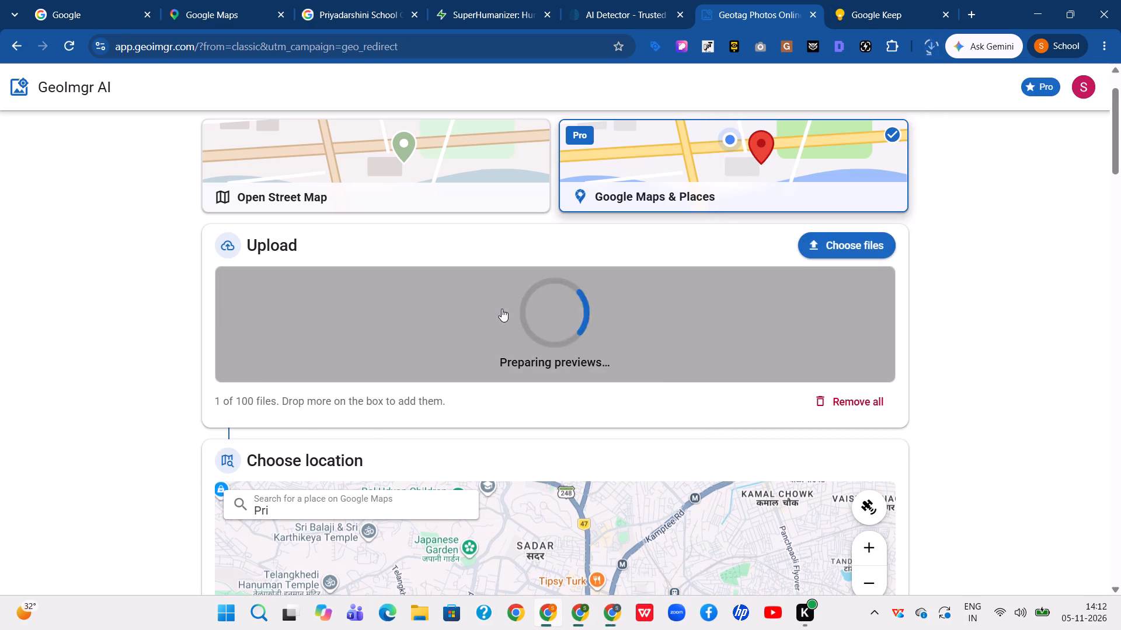
Choose Priyadarshini School Of K.A.L.P.A.N.A from the place suggestions for Pri as the location.
scroll(502, 309, "down", 2)
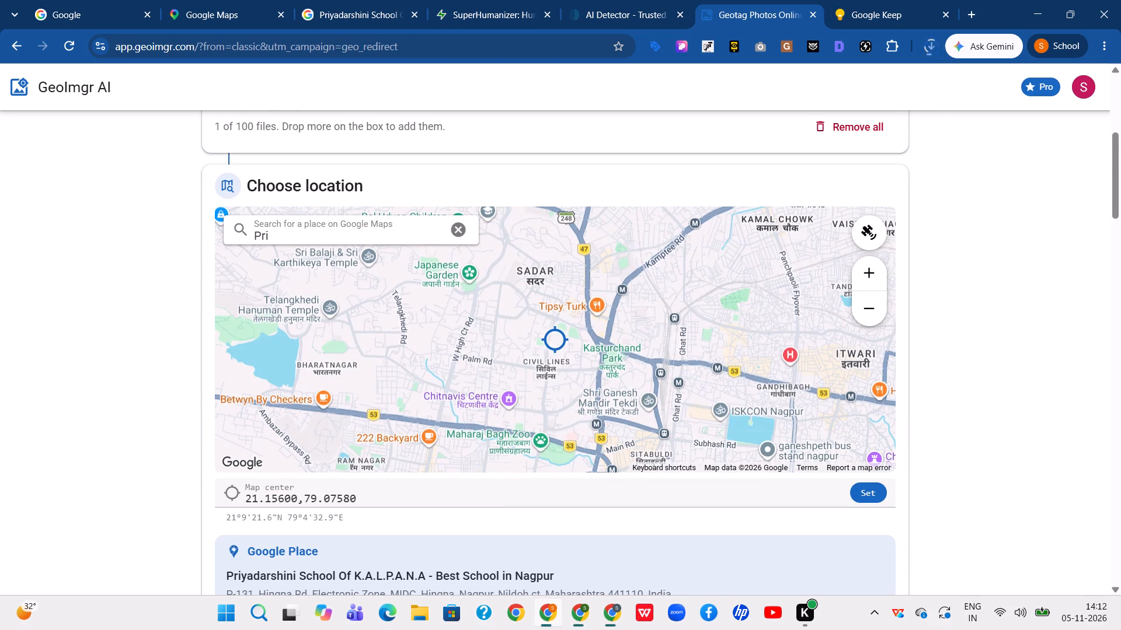
left_click(317, 235)
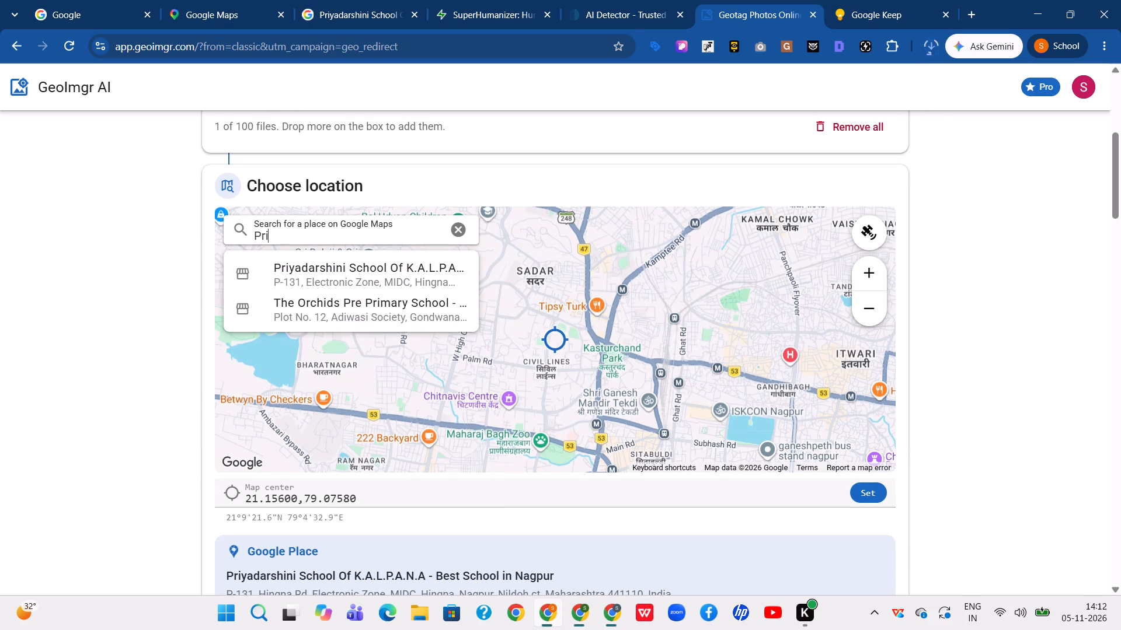
left_click(312, 280)
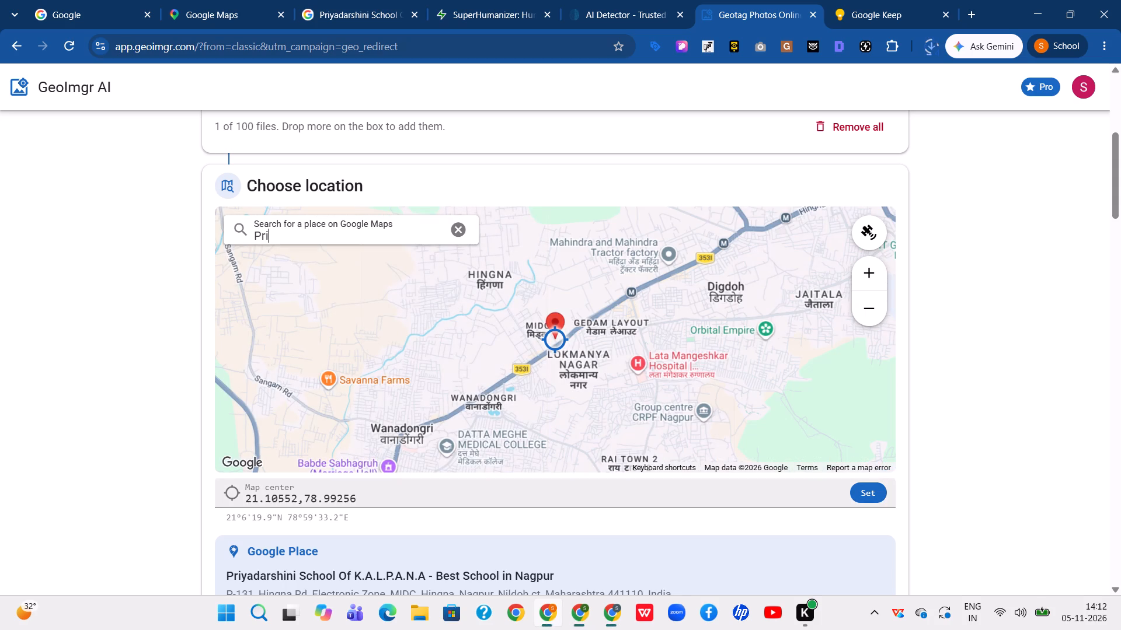
Set the map center to 21.1560012,79.075803 and apply the map center coordinates to DSC01445.
left_click(368, 485)
key("ctrl+a")
key("ctrl+v")
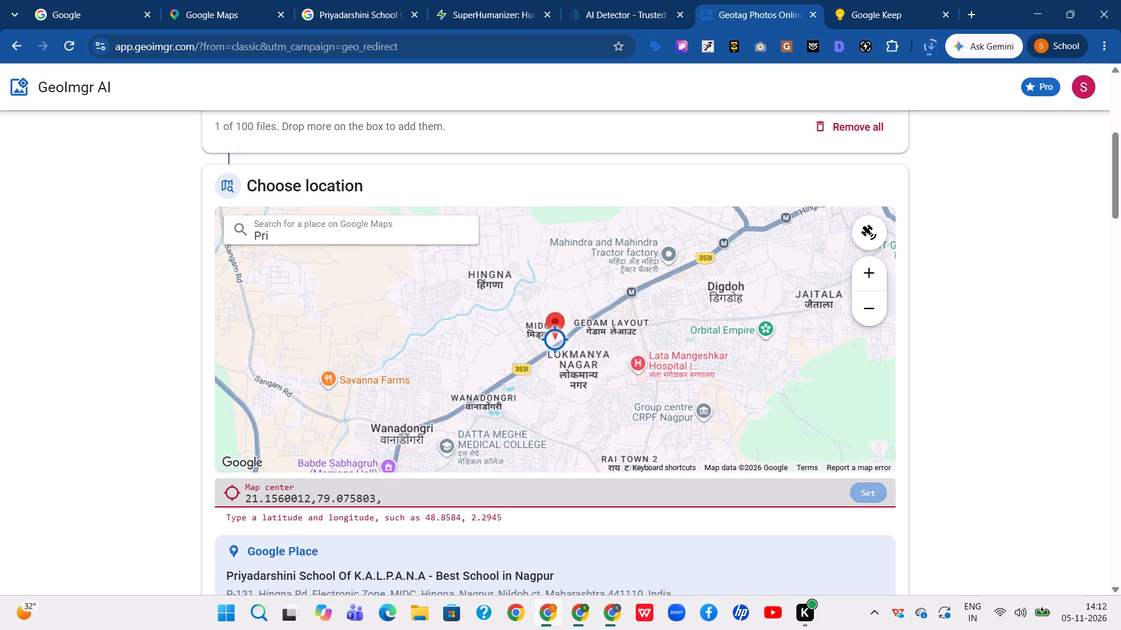
key("BackSpace")
scroll(368, 485, "up", 4)
key("Return")
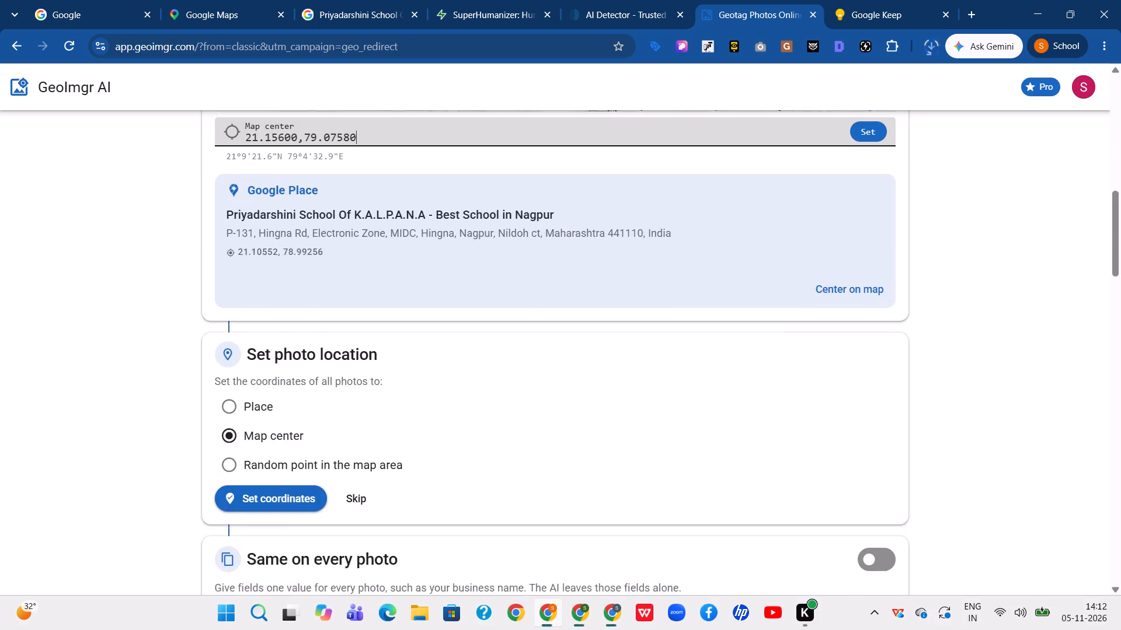
scroll(151, 267, "down", 1)
left_click(297, 408)
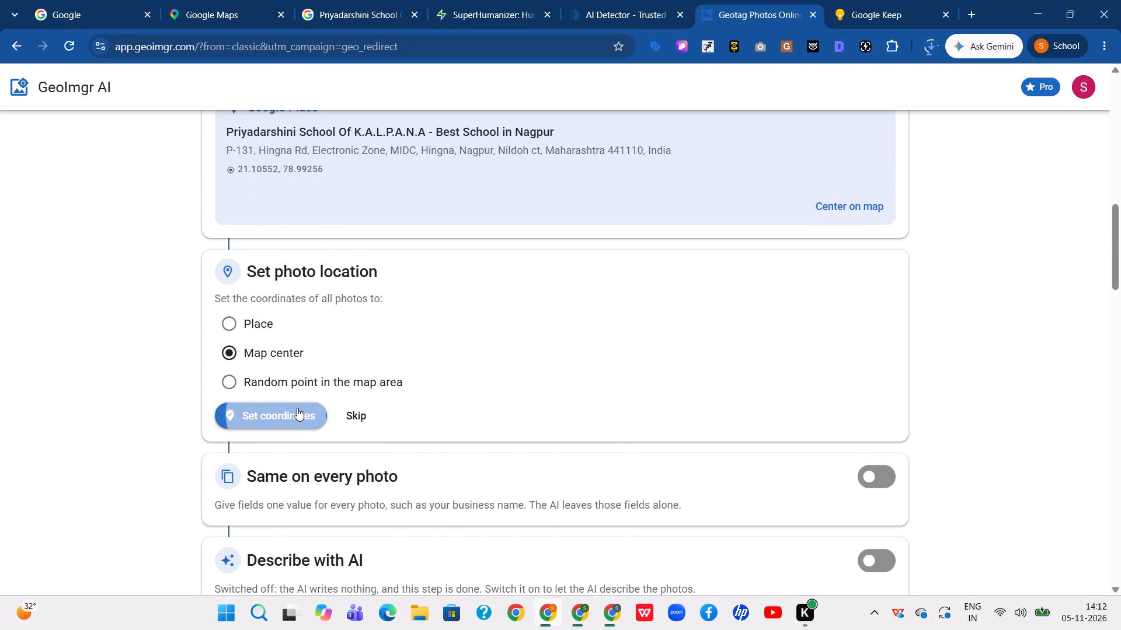
Continue past the details check and set the title of DSC01445 to the place name Priyadarshini School Of K.A.L.P.A.N.A - Best School in Nagpur.
key("Page_Down")
left_click(241, 335)
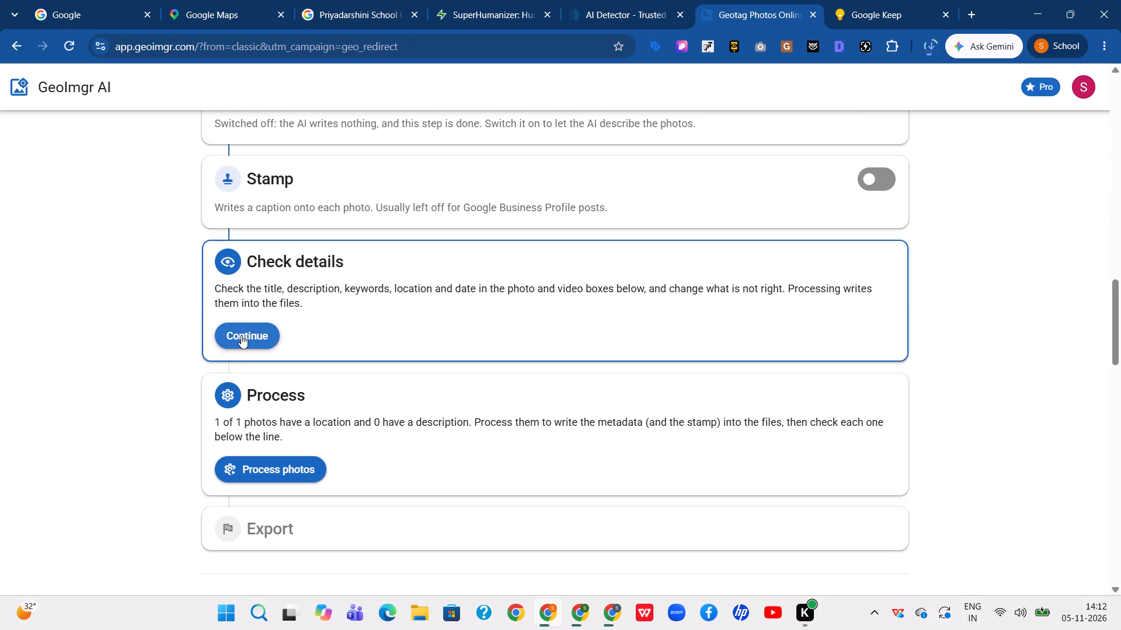
key("Page_Up")
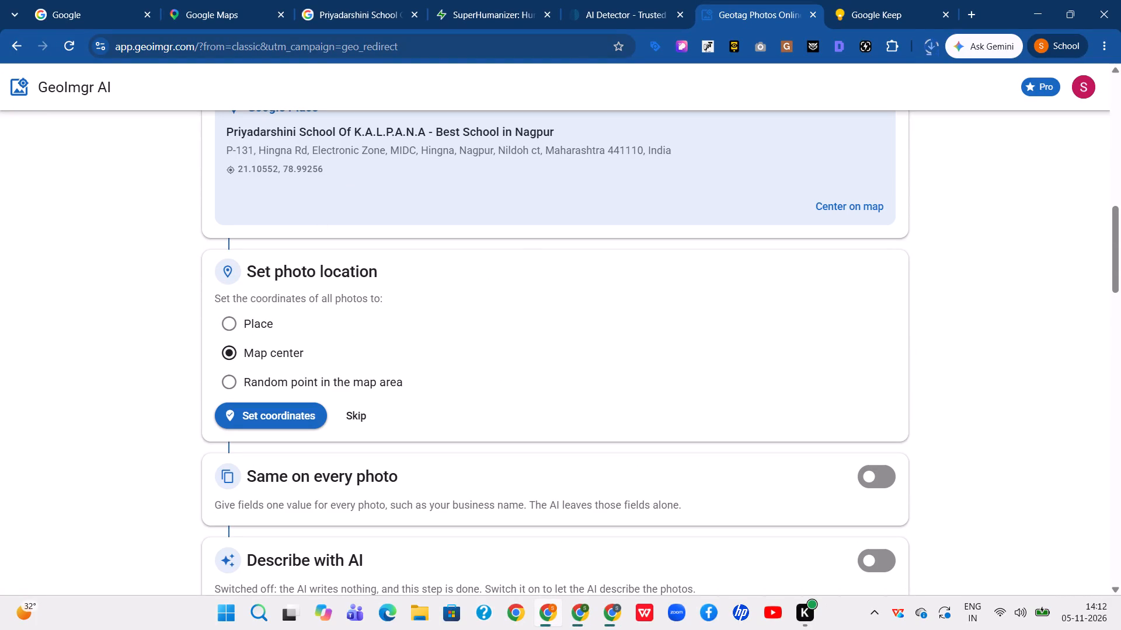
triple_click(450, 134)
key("ctrl+c")
left_click(450, 134)
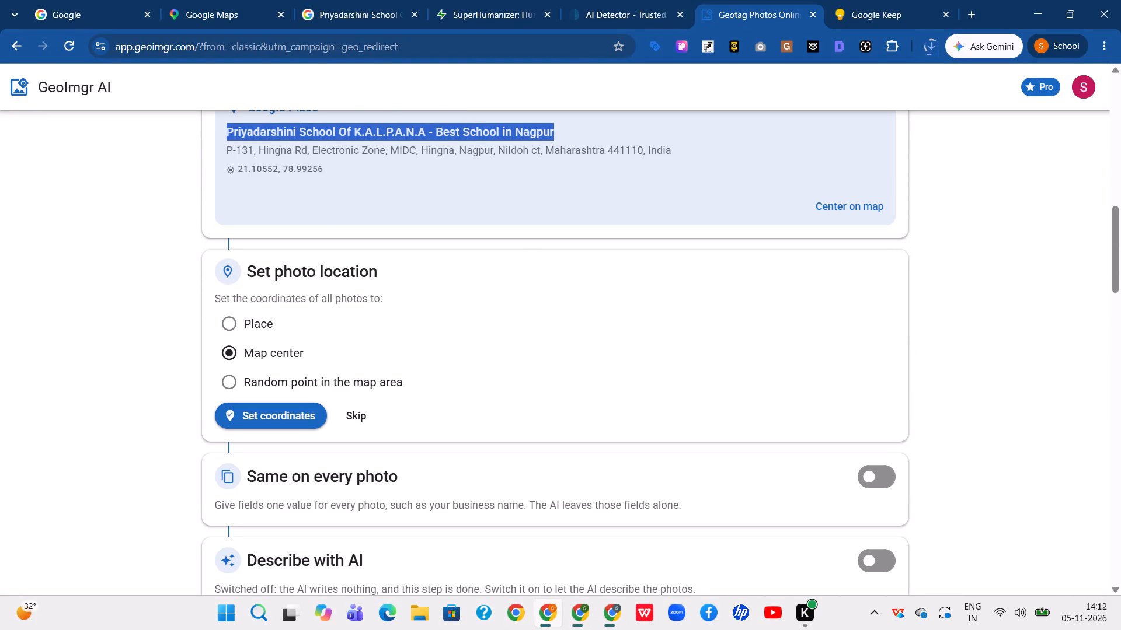
key("Page_Down")
key("Page_Down")
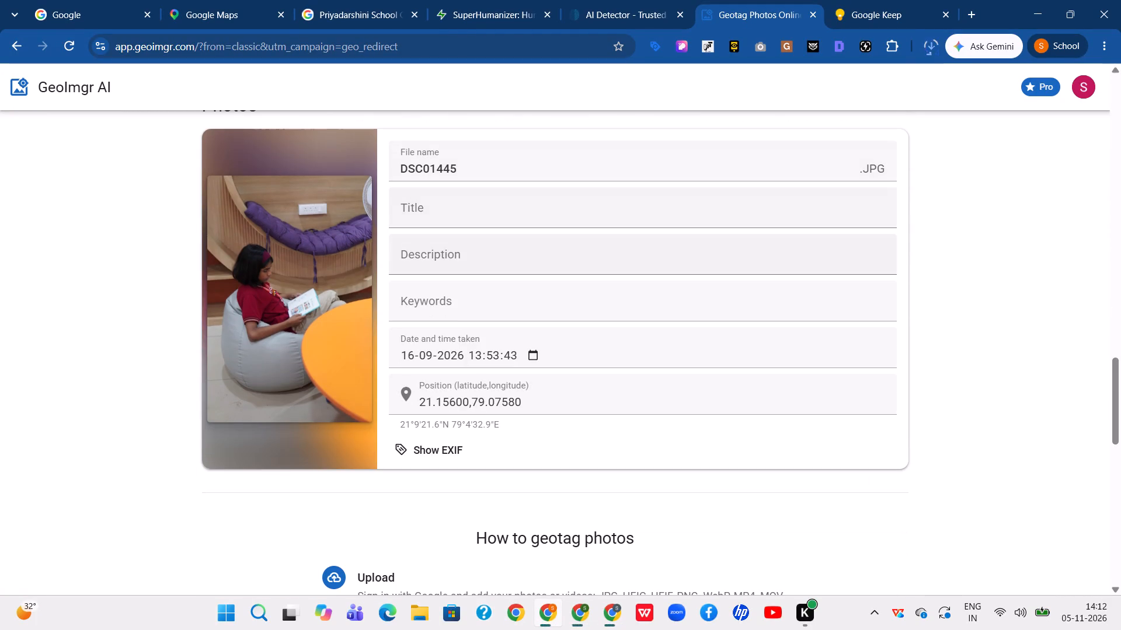
left_click(464, 212)
key("ctrl+v")
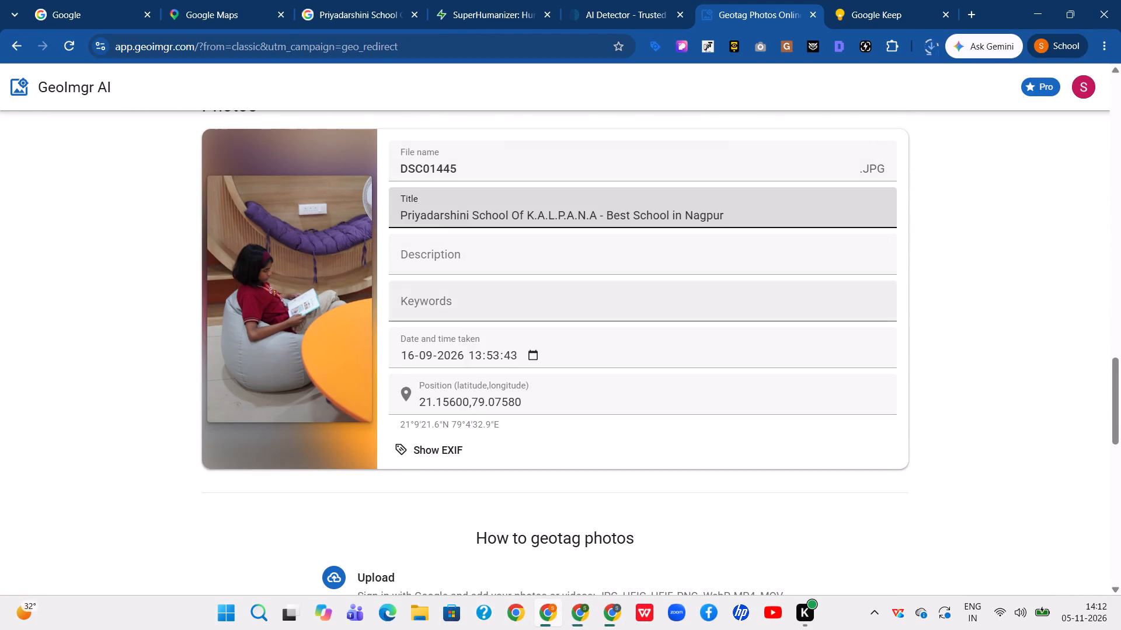
Copy the school description paragraph from the Keep note Keywords for School into the description of DSC01445.
left_click(506, 285)
left_click(873, 2)
key("ctrl+c")
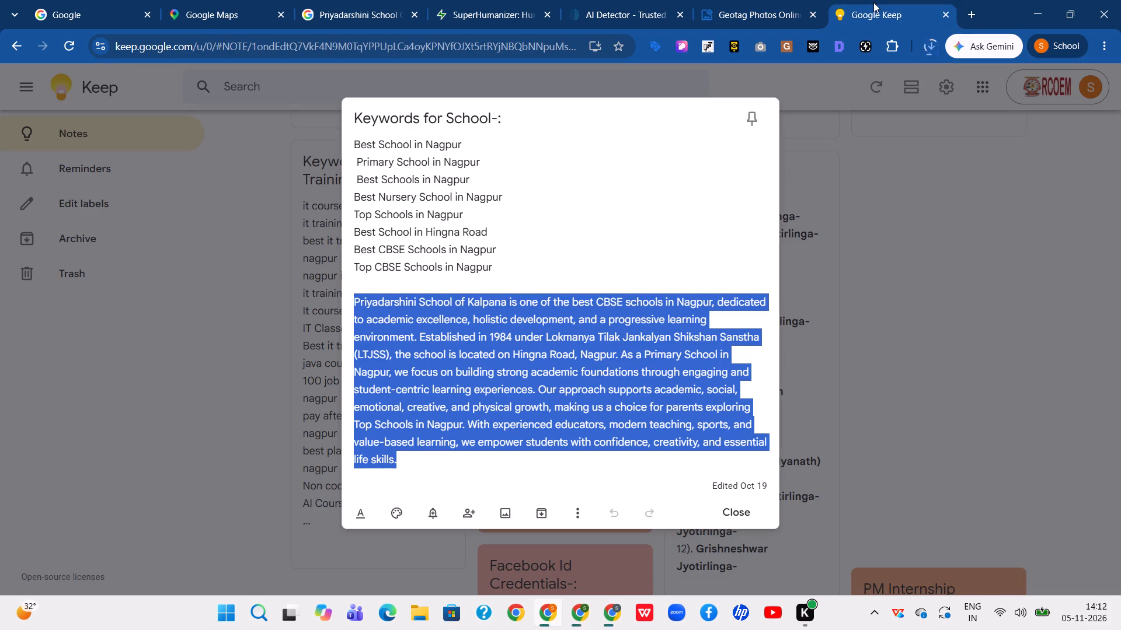
left_click(495, 261)
left_click_drag(495, 261, 207, 0)
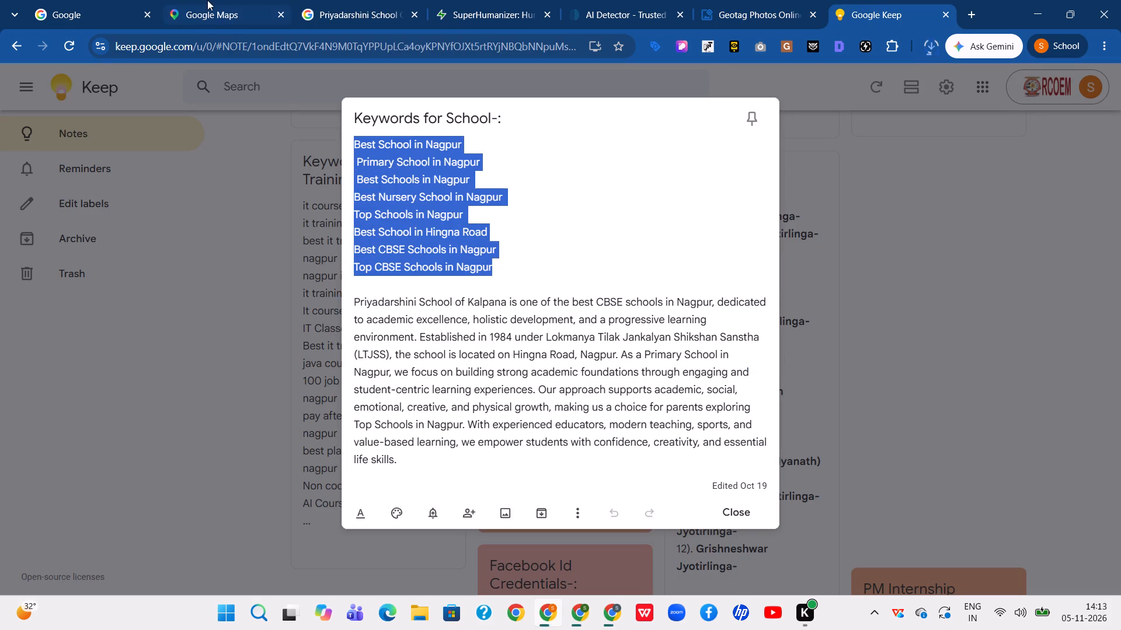
left_click(697, 2)
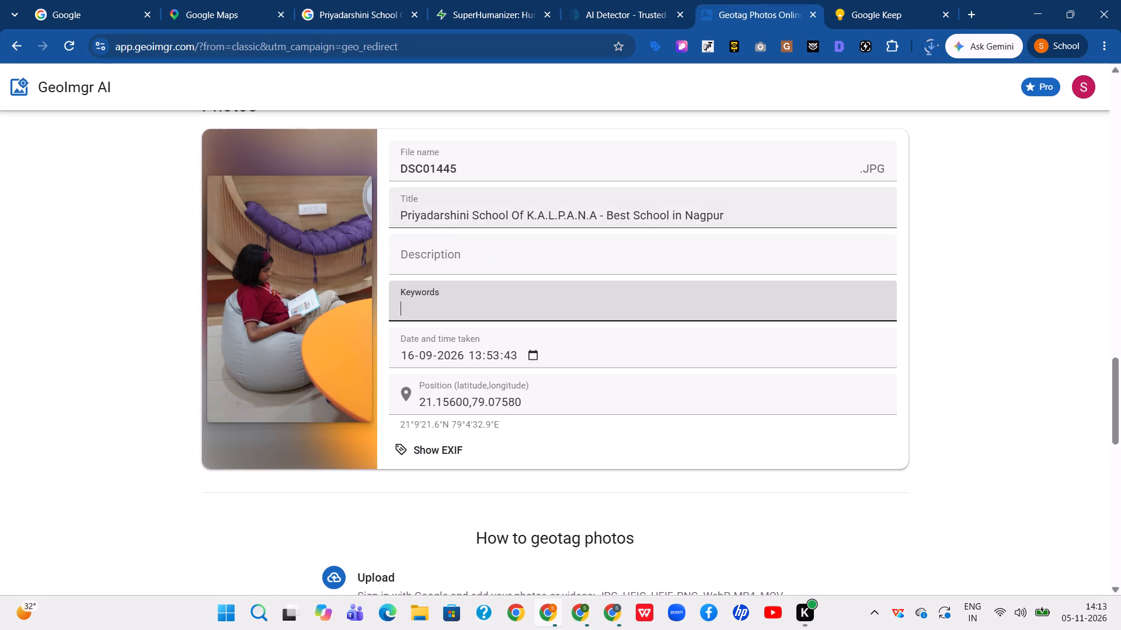
left_click(481, 247)
key("ctrl+v")
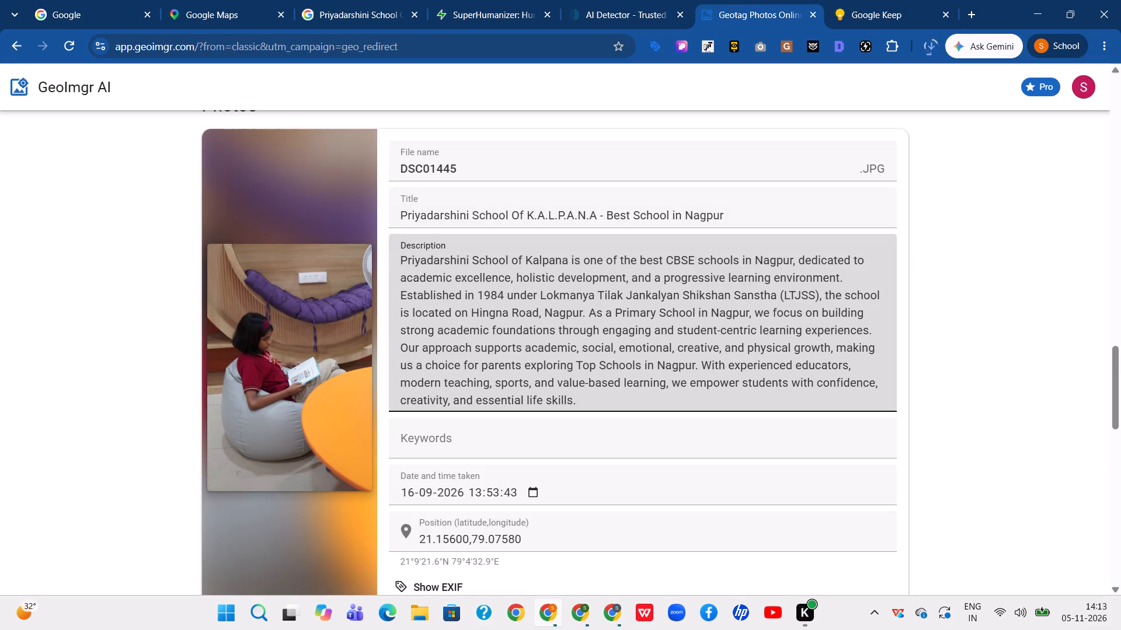
Copy the keyword list, Best School in Nagpur through Top CBSE Schools in Nagpur, from the Keep note into the keywords of DSC01445.
left_click(493, 439)
left_click(840, 1)
key("ctrl+c")
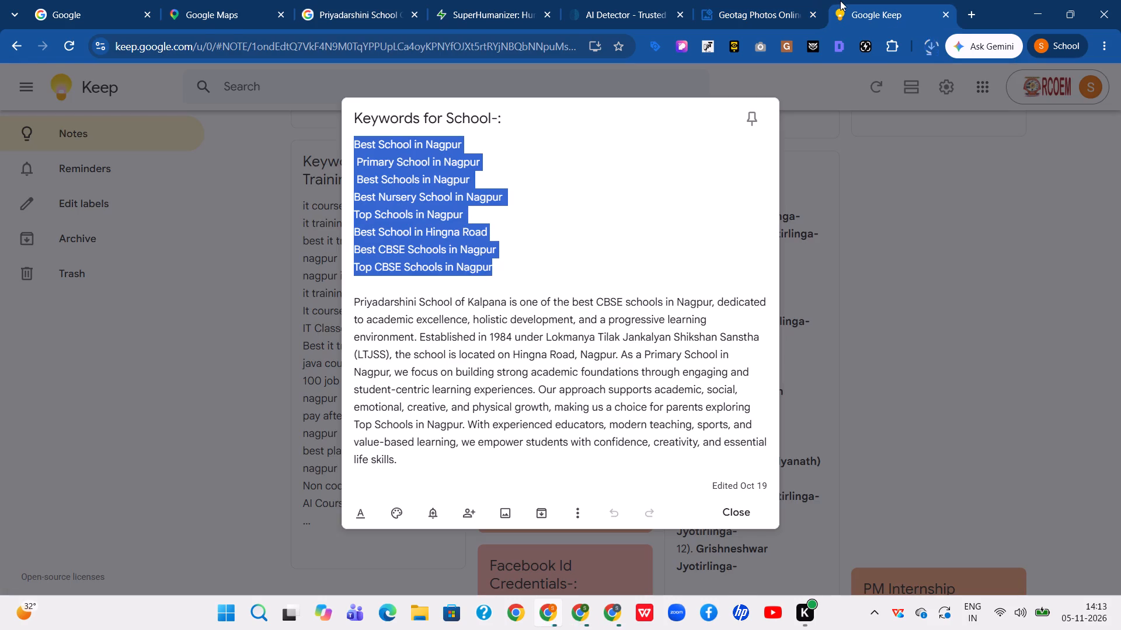
left_click(710, 0)
key("ctrl+v")
Process DSC01445 to write its metadata and download the geotagged file.
key("Page_Down")
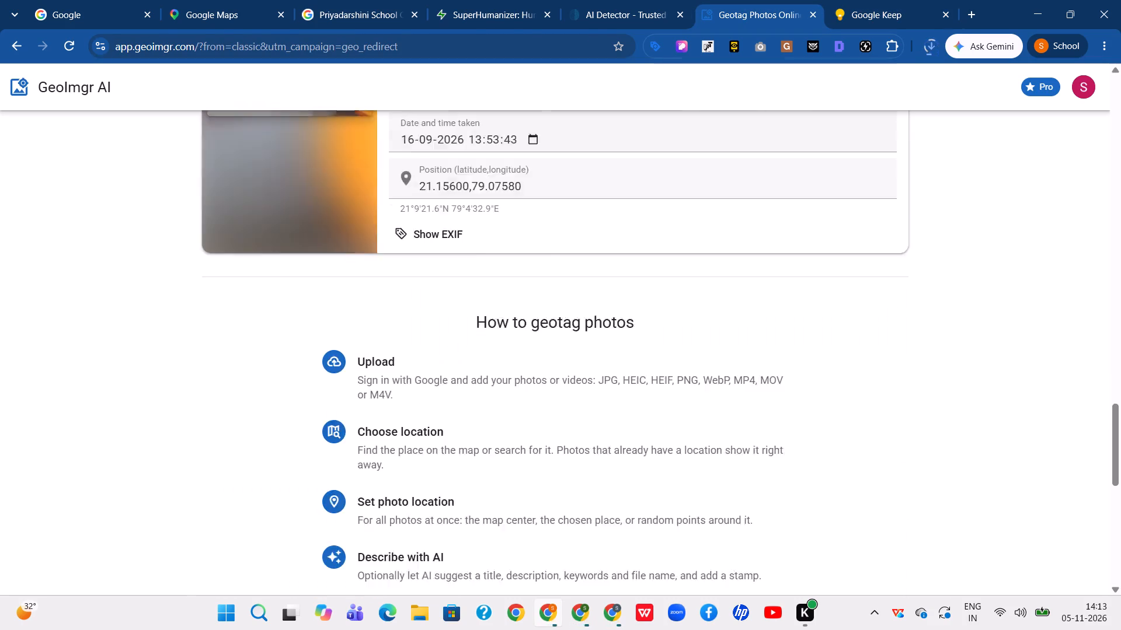
key("Page_Up")
key("Page_Up")
left_click(267, 429)
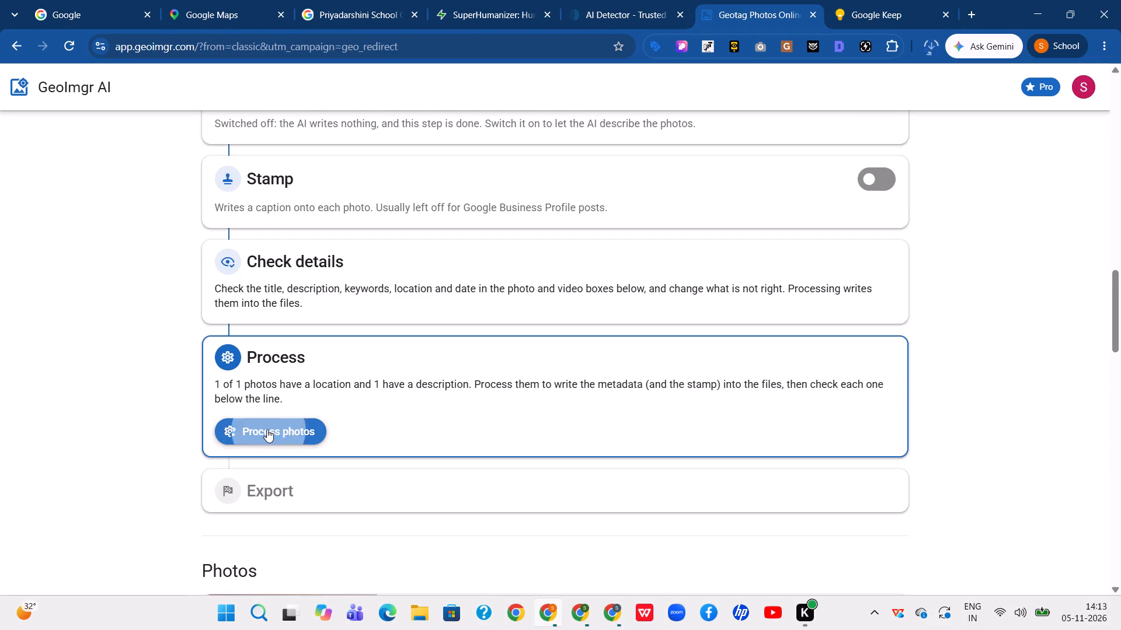
scroll(267, 429, "down", 1)
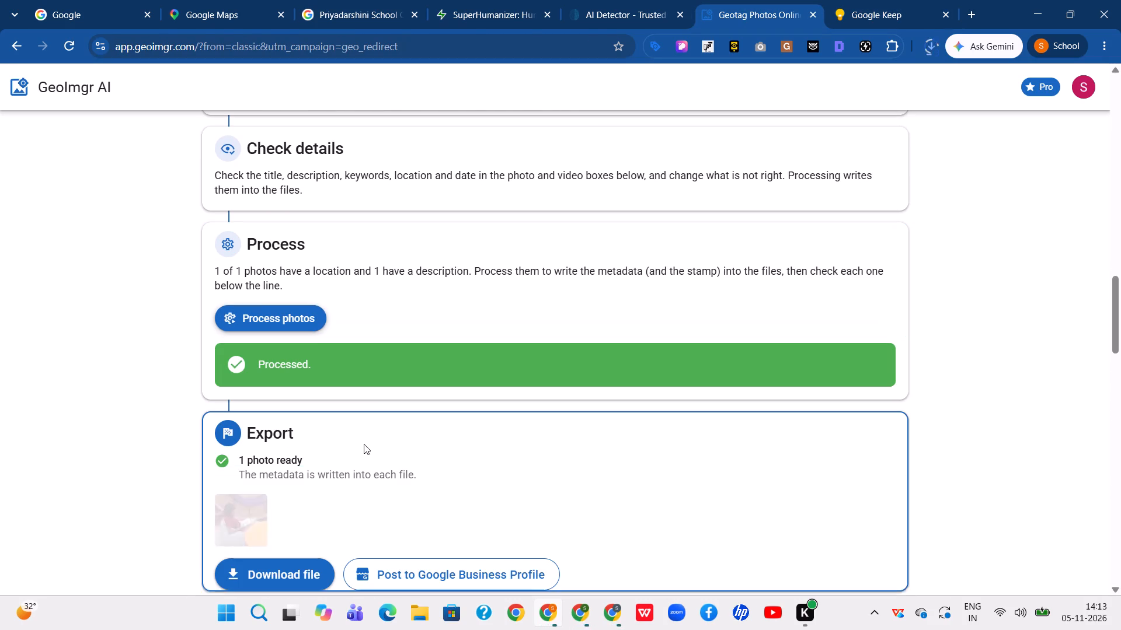
left_click(934, 46)
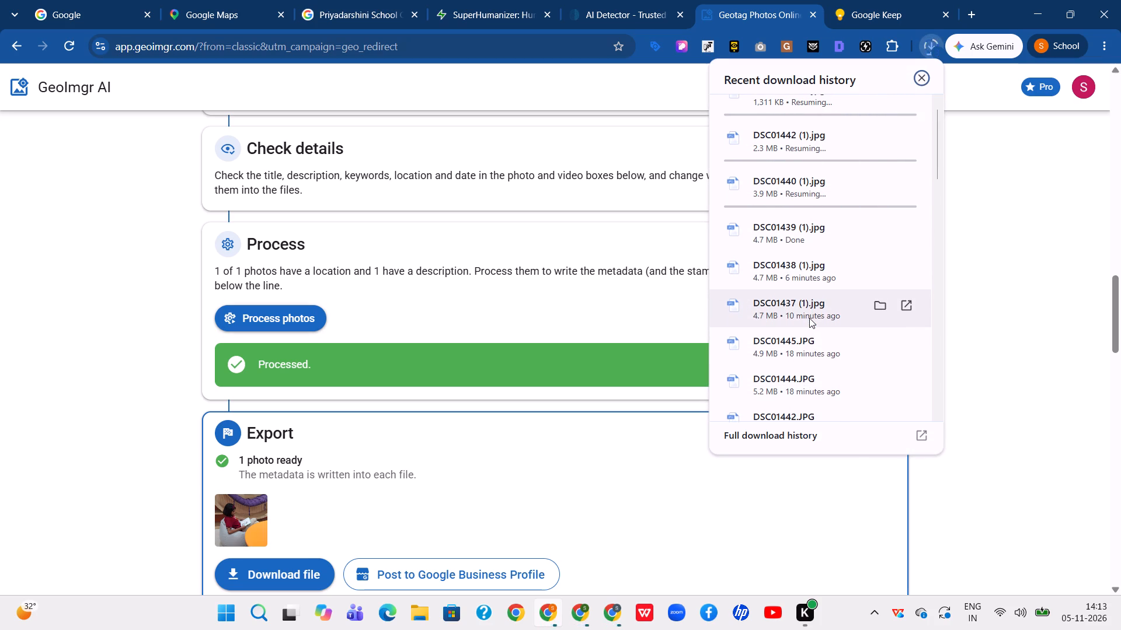
scroll(809, 318, "up", 2)
left_click(408, 468)
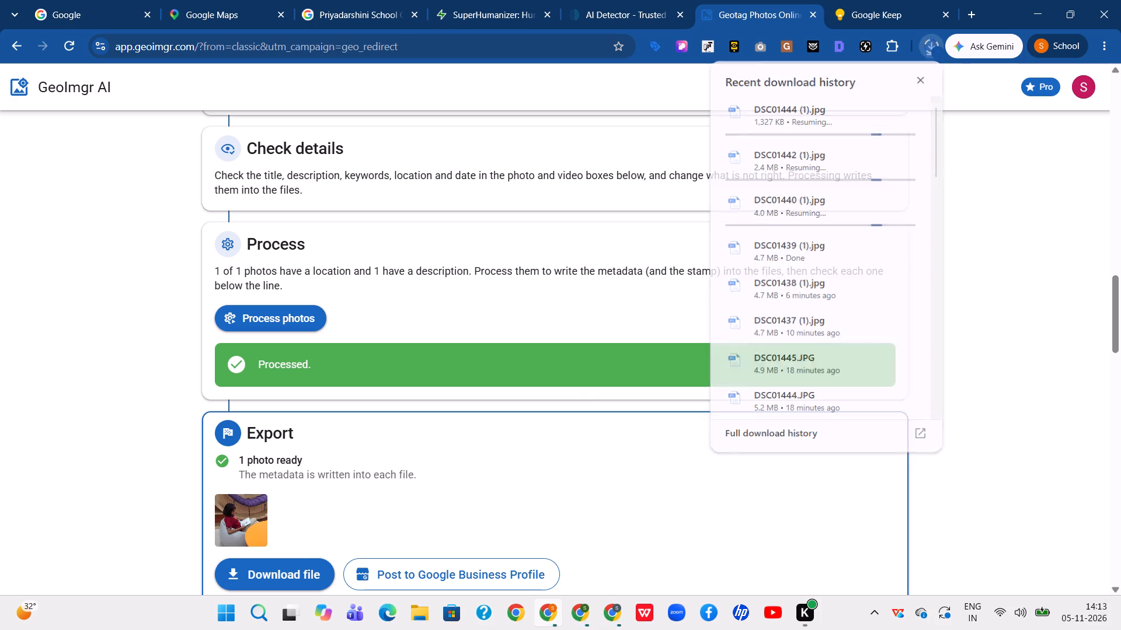
left_click(236, 565)
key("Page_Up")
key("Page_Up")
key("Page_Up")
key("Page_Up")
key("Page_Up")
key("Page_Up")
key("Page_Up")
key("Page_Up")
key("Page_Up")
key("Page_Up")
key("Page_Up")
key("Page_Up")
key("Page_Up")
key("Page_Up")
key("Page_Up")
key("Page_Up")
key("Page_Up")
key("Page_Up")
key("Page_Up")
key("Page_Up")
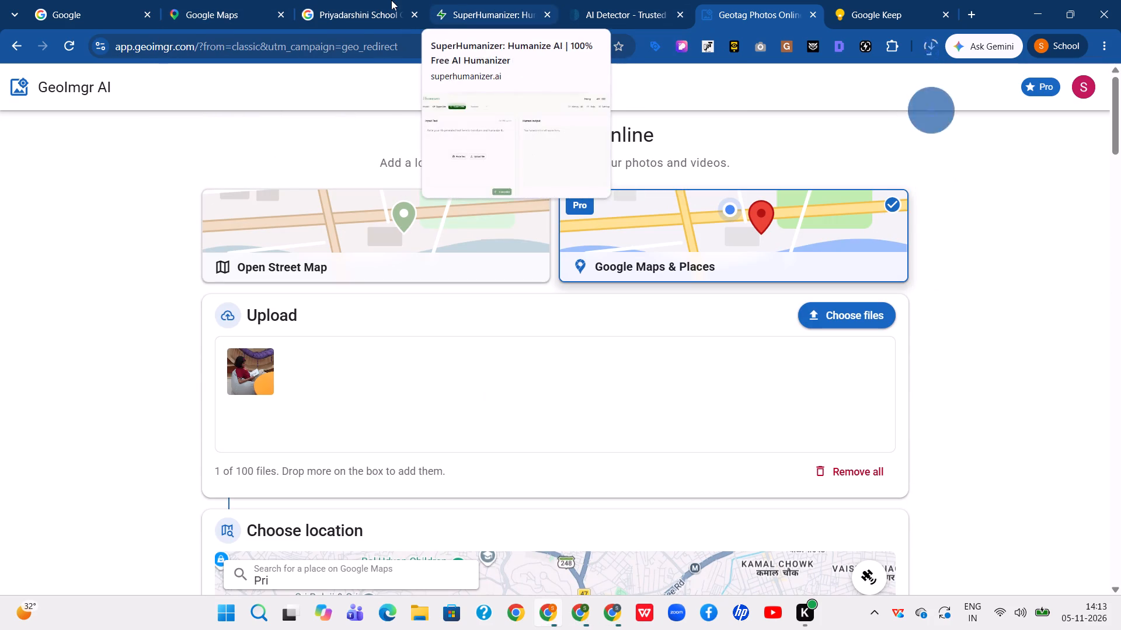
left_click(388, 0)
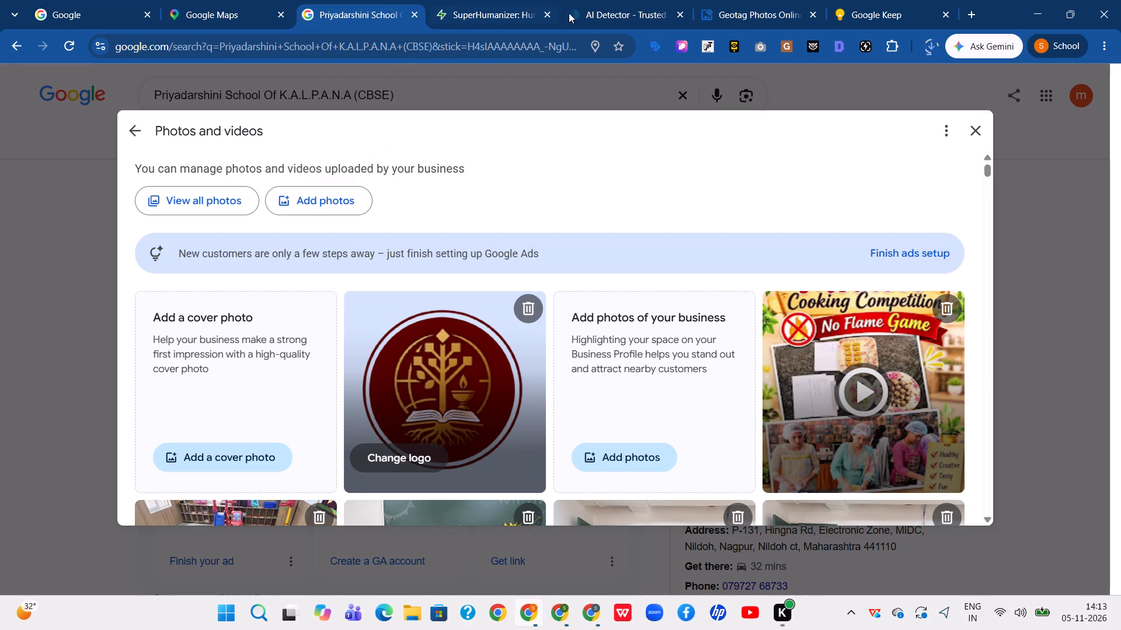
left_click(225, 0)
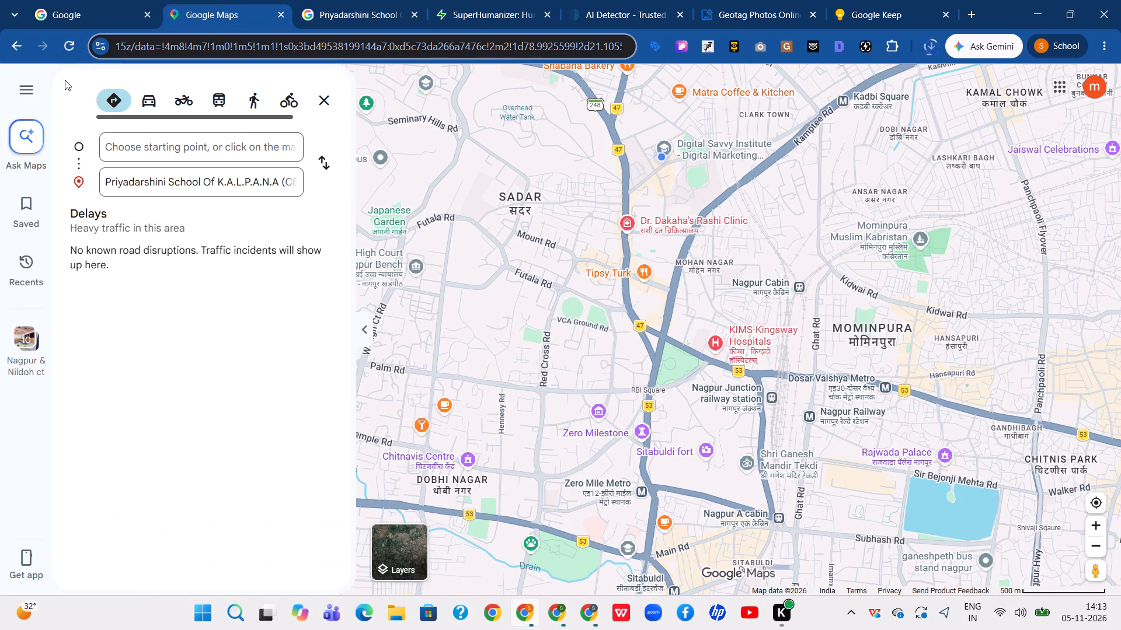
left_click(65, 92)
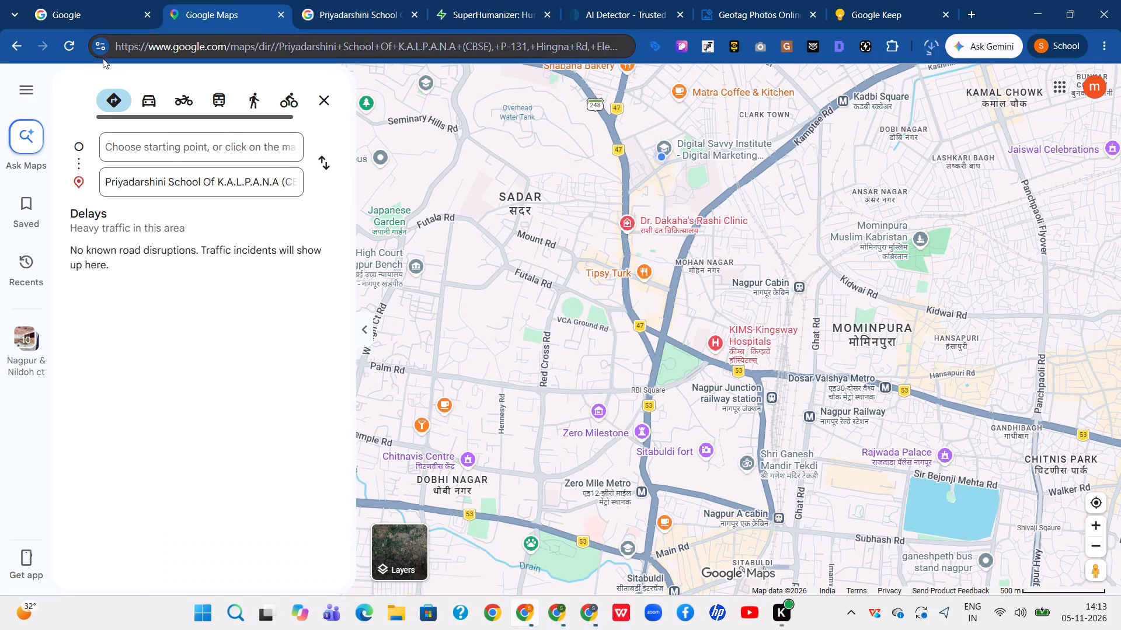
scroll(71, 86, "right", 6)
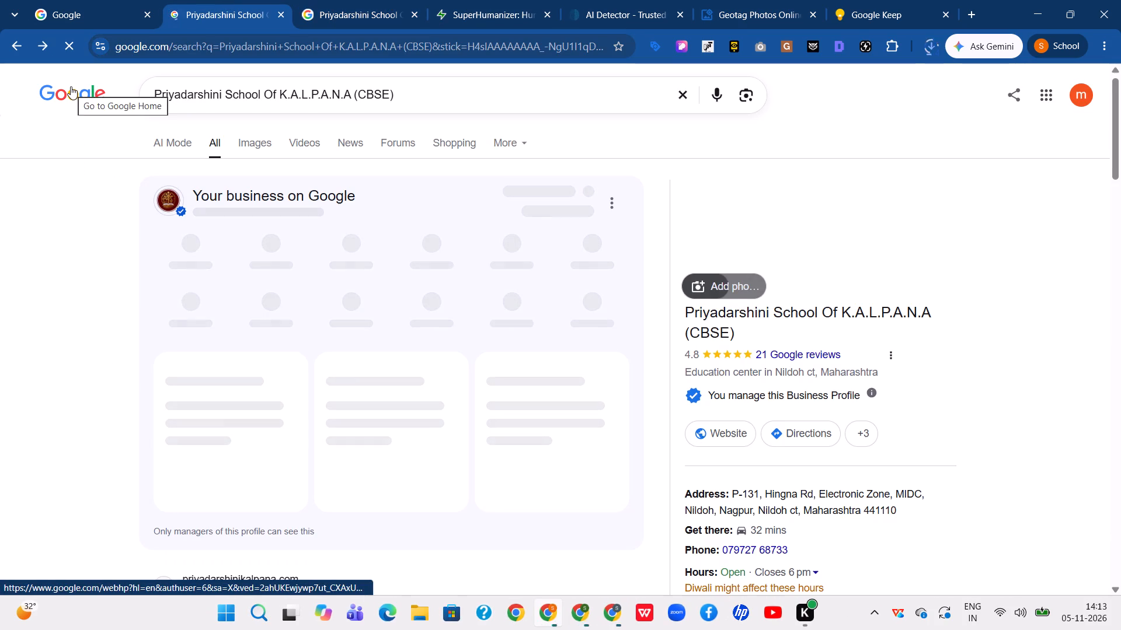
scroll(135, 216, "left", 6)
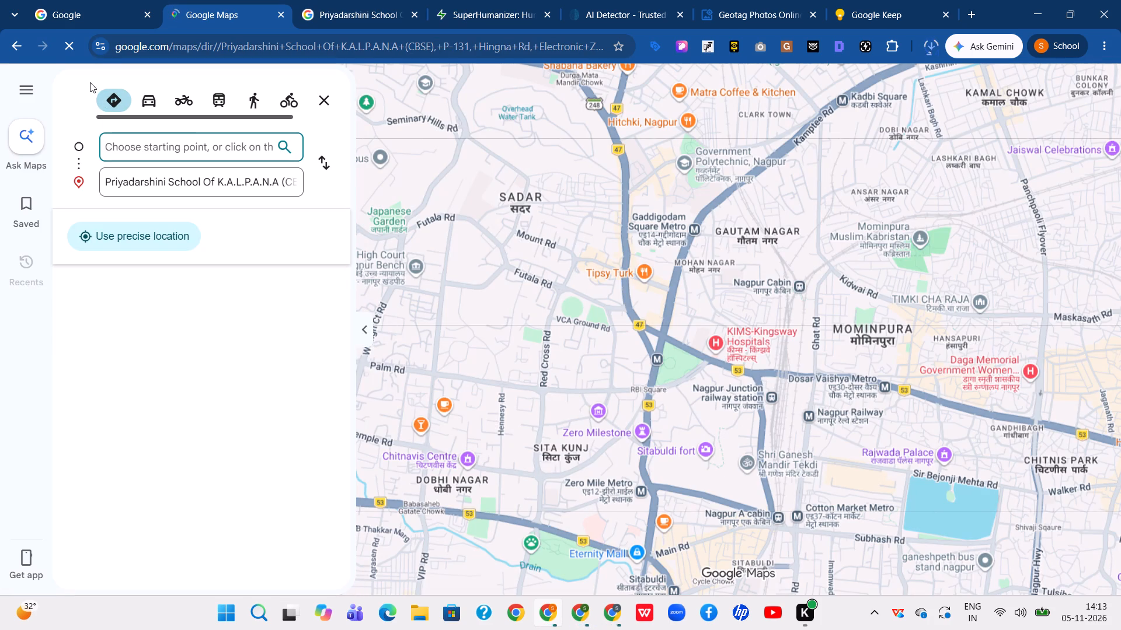
On the school's Business Profile photos page, check the recent download history for the progress of the geotagged DSC photos.
left_click(371, 0)
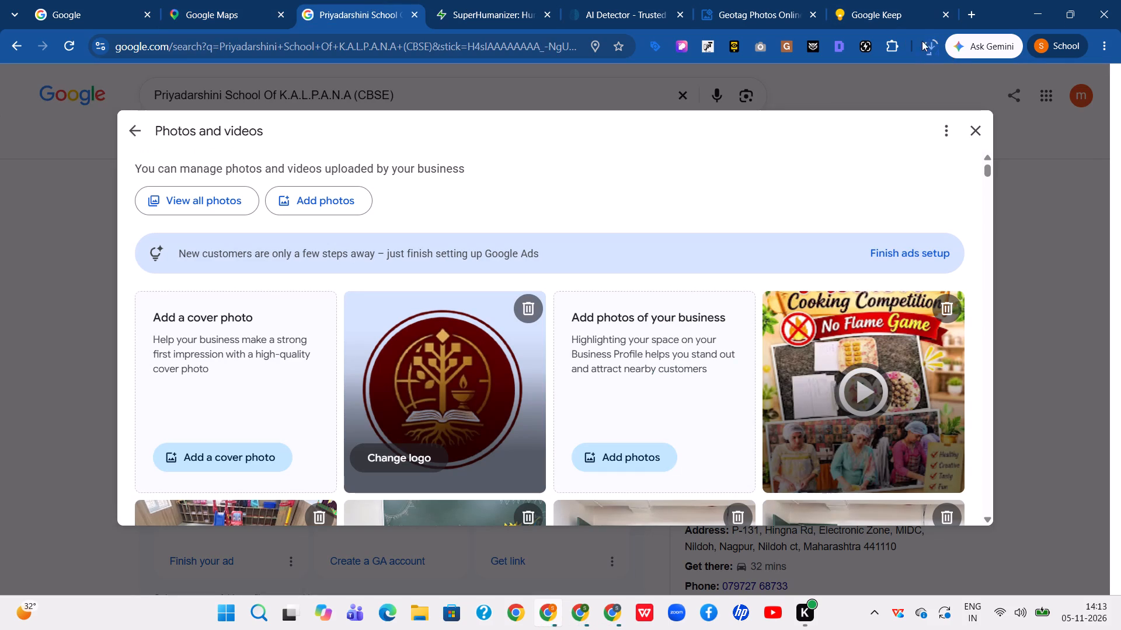
left_click(928, 48)
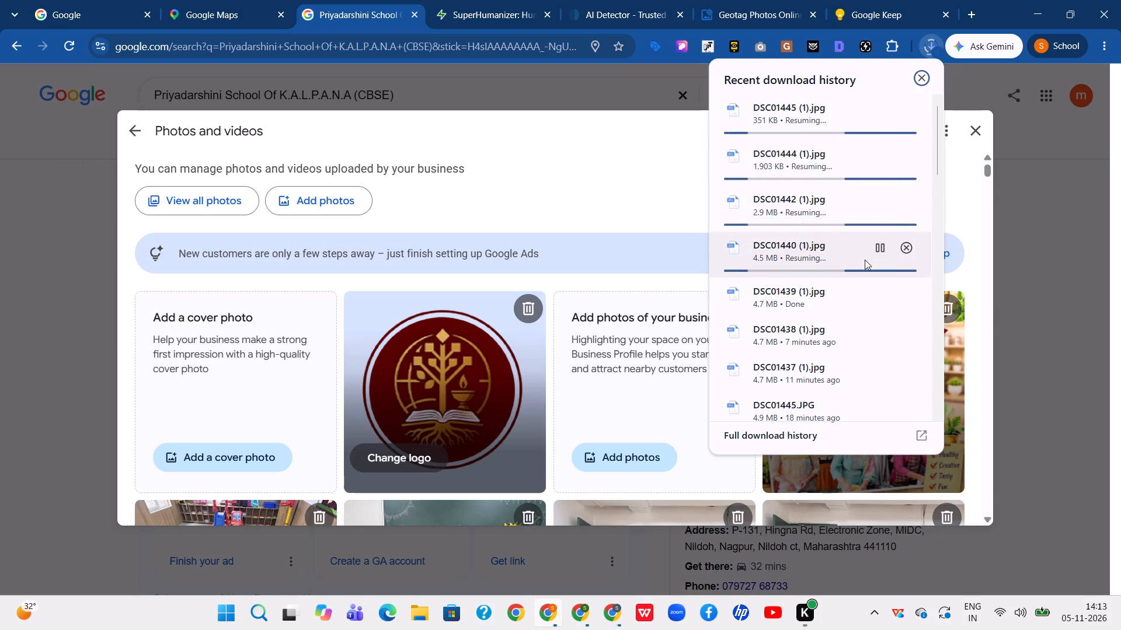
scroll(865, 260, "down", 3)
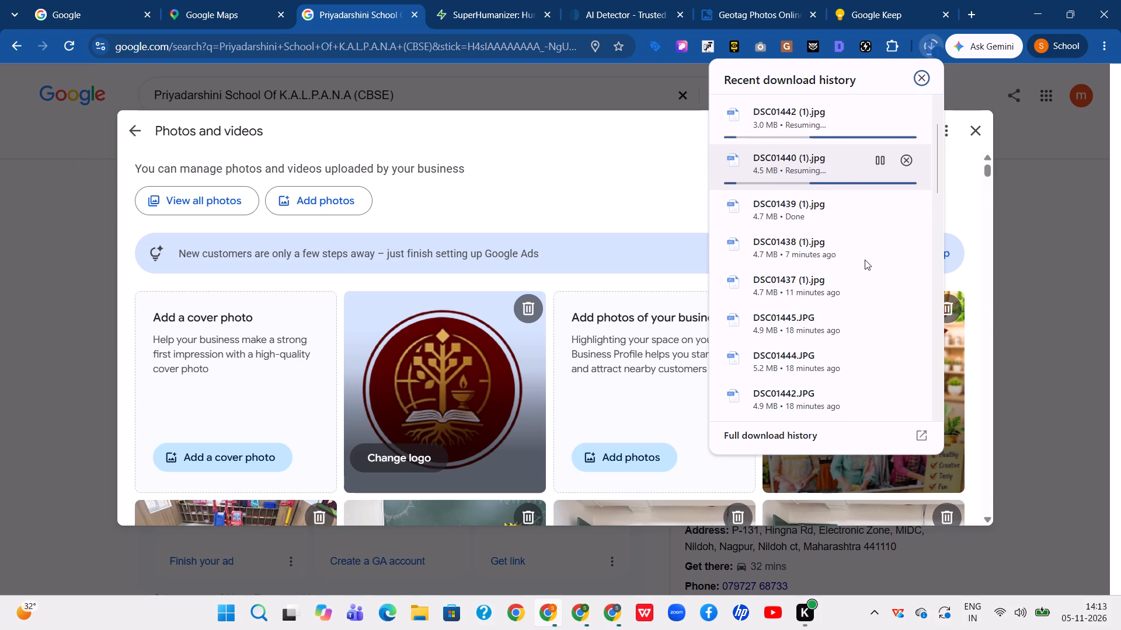
scroll(865, 260, "down", 2)
scroll(865, 260, "up", 4)
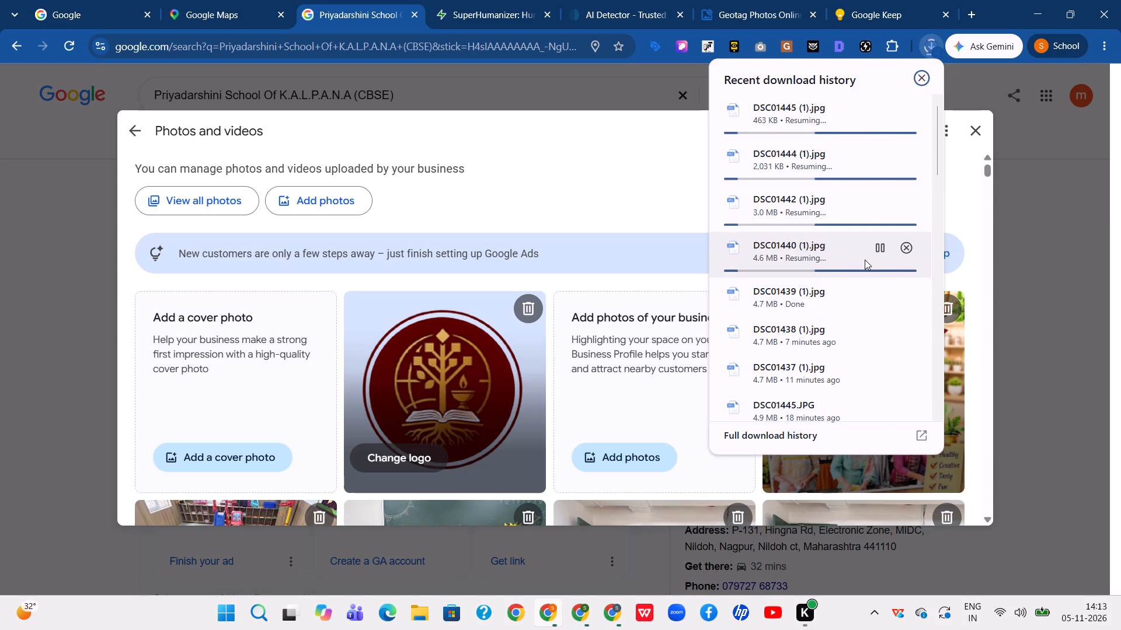
scroll(865, 260, "down", 2)
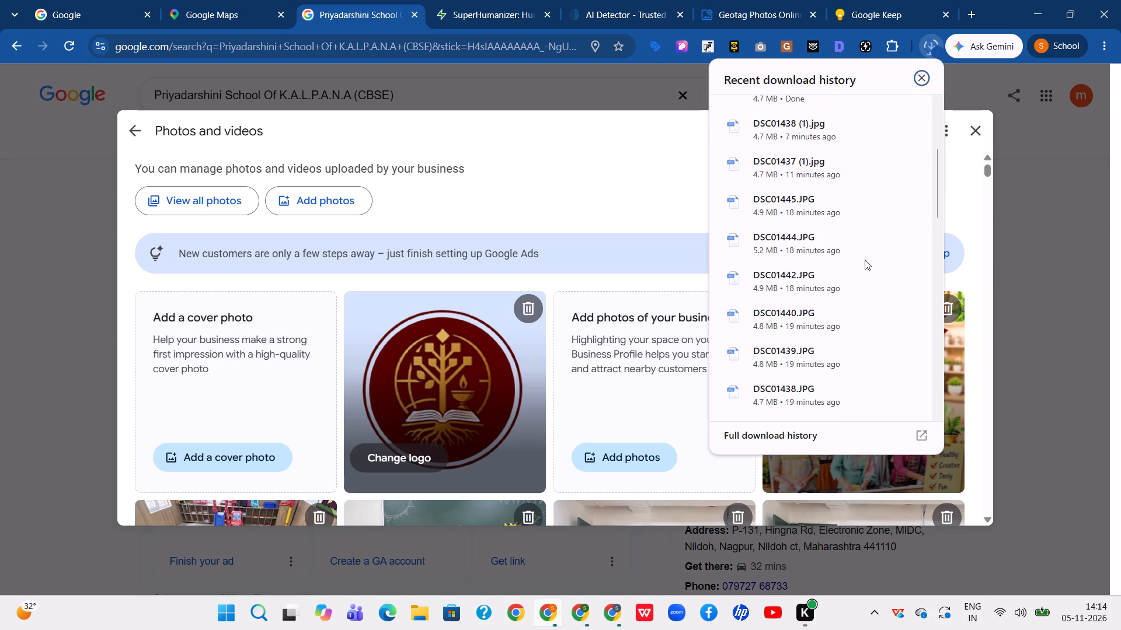
scroll(865, 260, "up", 3)
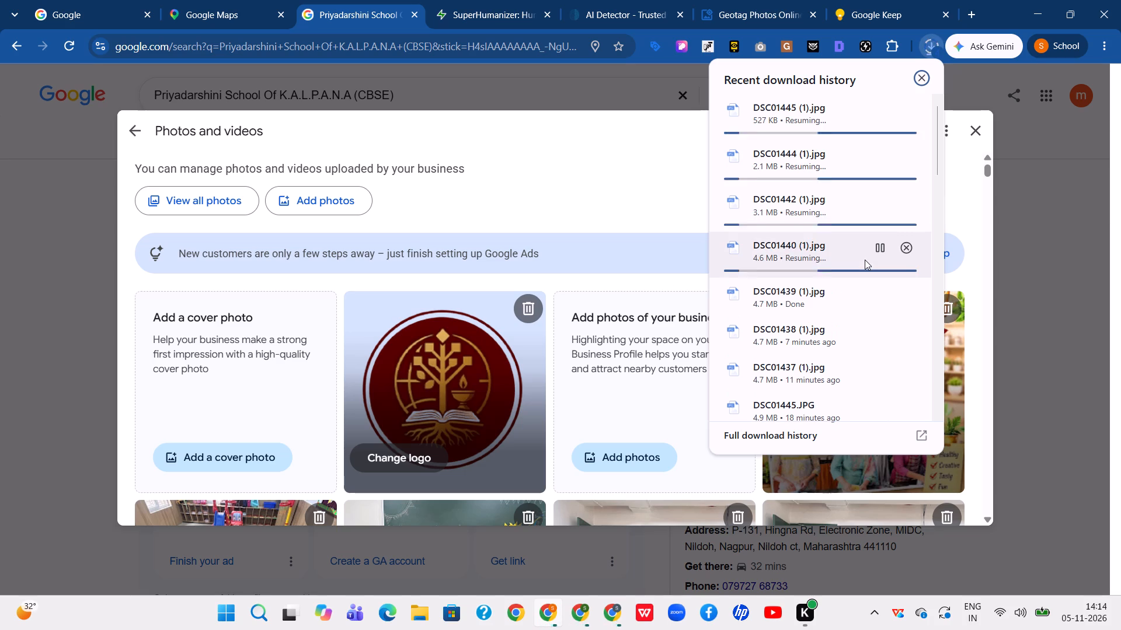
scroll(865, 260, "up", 1)
scroll(865, 260, "down", 1)
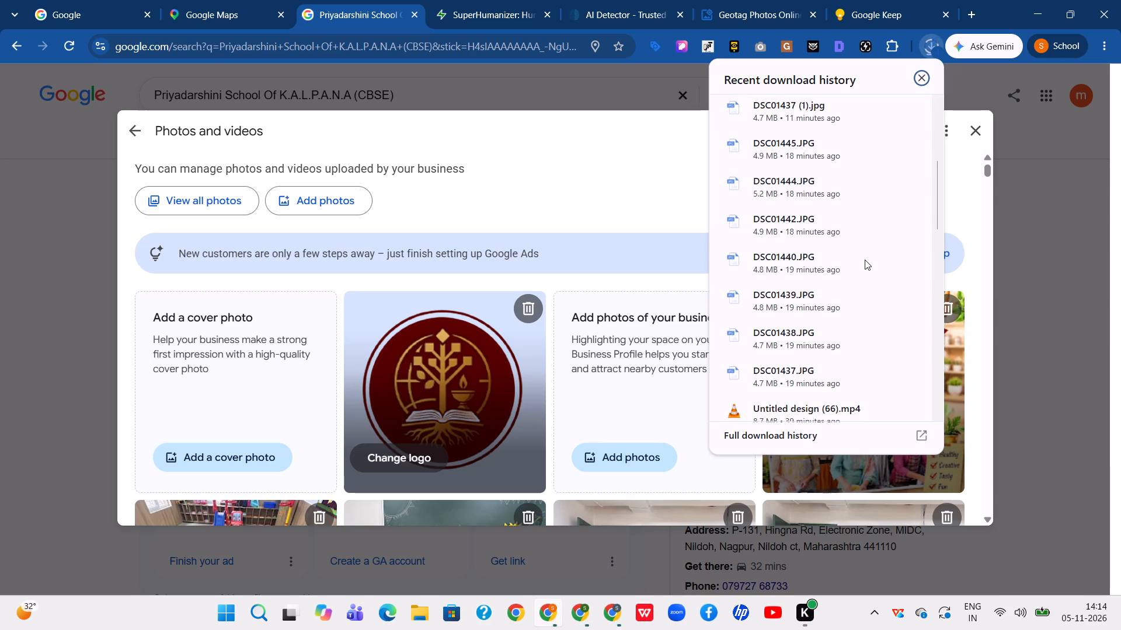
scroll(865, 260, "up", 3)
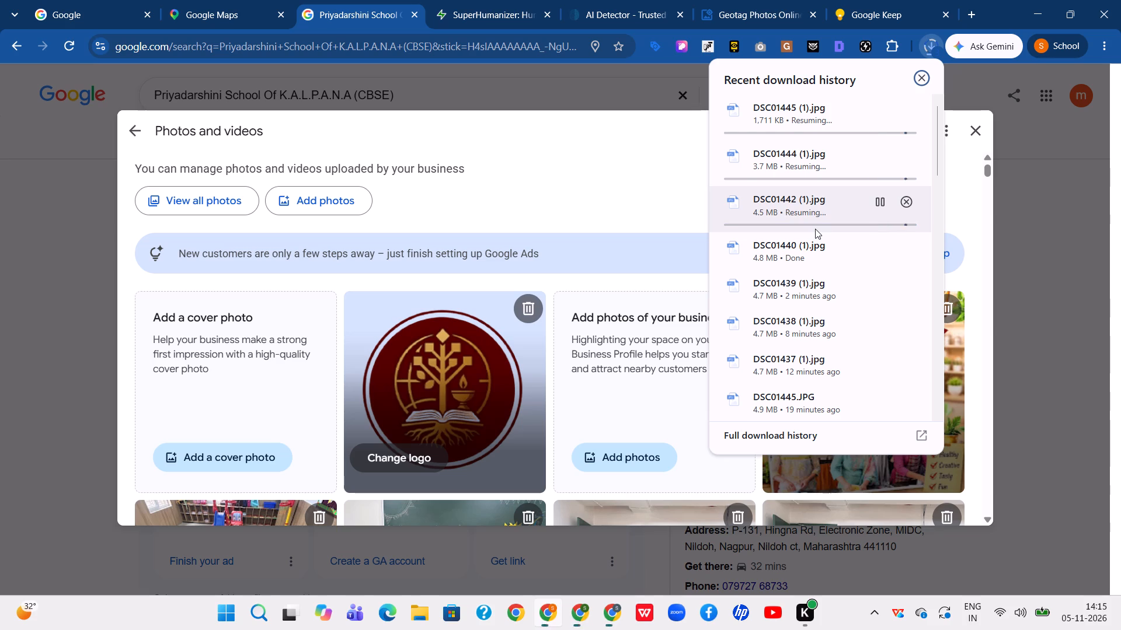
scroll(815, 229, "down", 1)
scroll(815, 229, "up", 2)
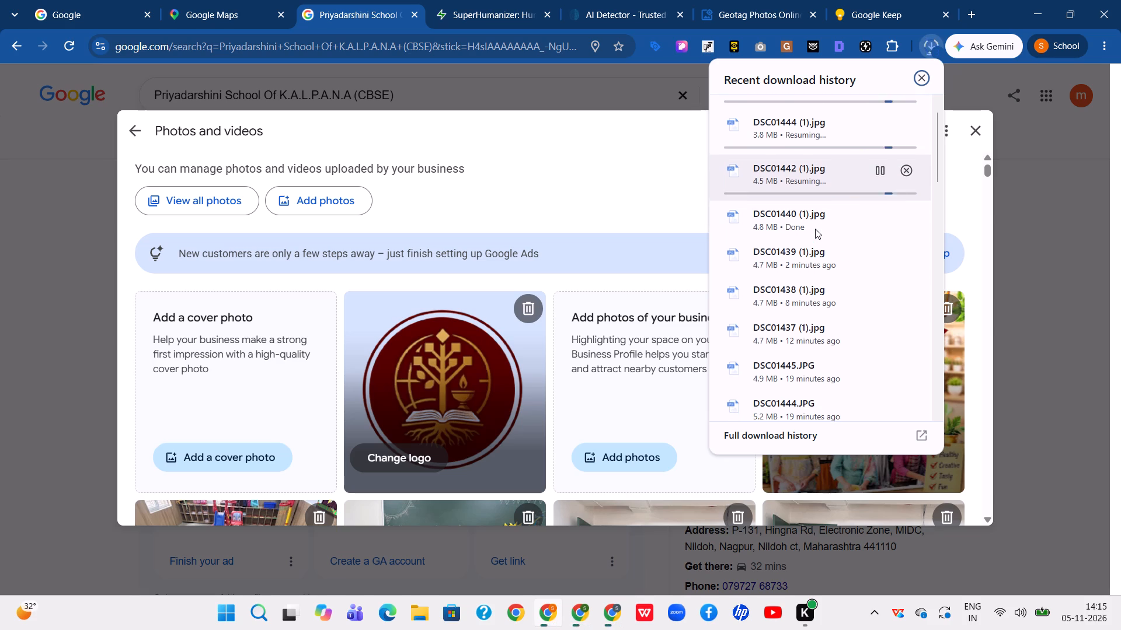
scroll(815, 229, "up", 1)
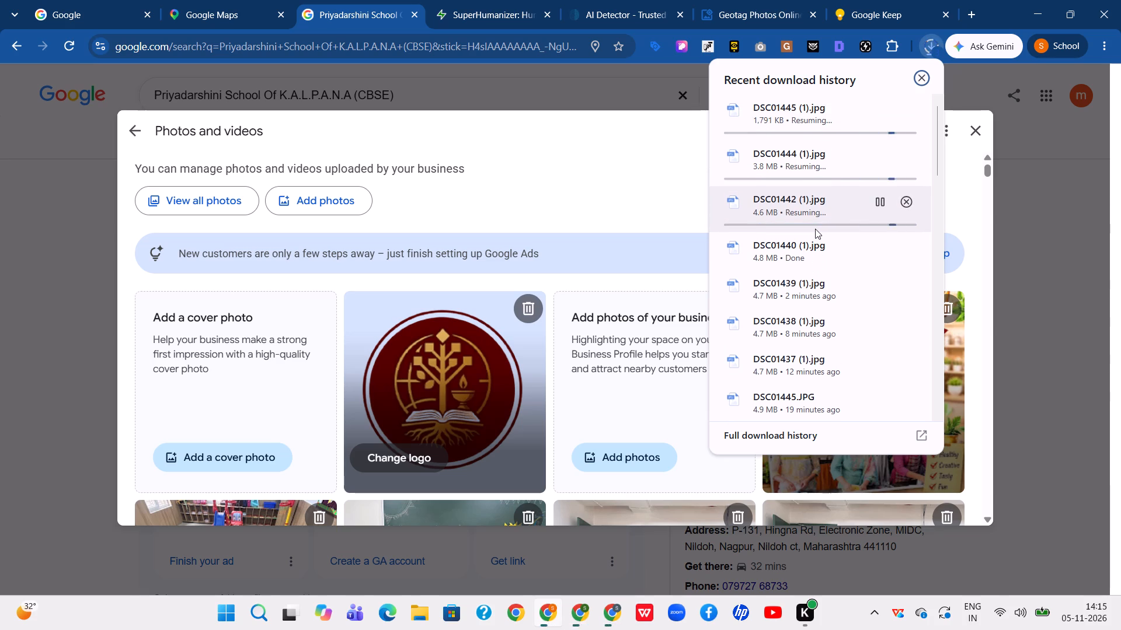
scroll(815, 229, "down", 1)
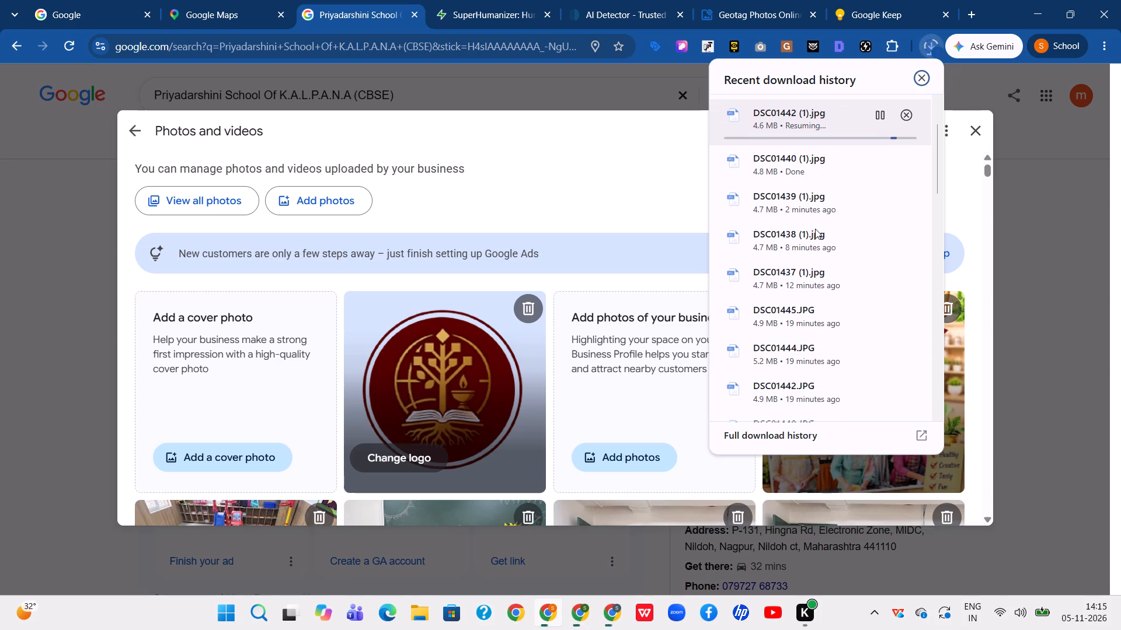
scroll(815, 229, "down", 1)
scroll(815, 229, "up", 4)
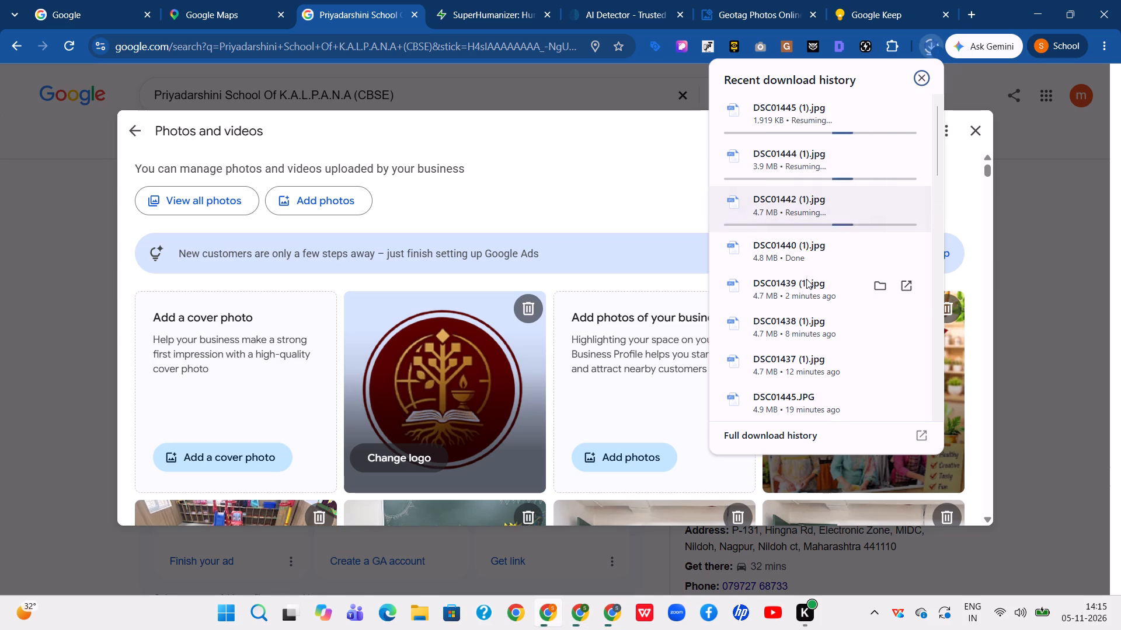
scroll(806, 279, "down", 1)
scroll(806, 279, "up", 1)
Monitor the recent download history for the progress of the geotagged DSC01442, DSC01444 and DSC01445 photos.
scroll(806, 279, "up", 1)
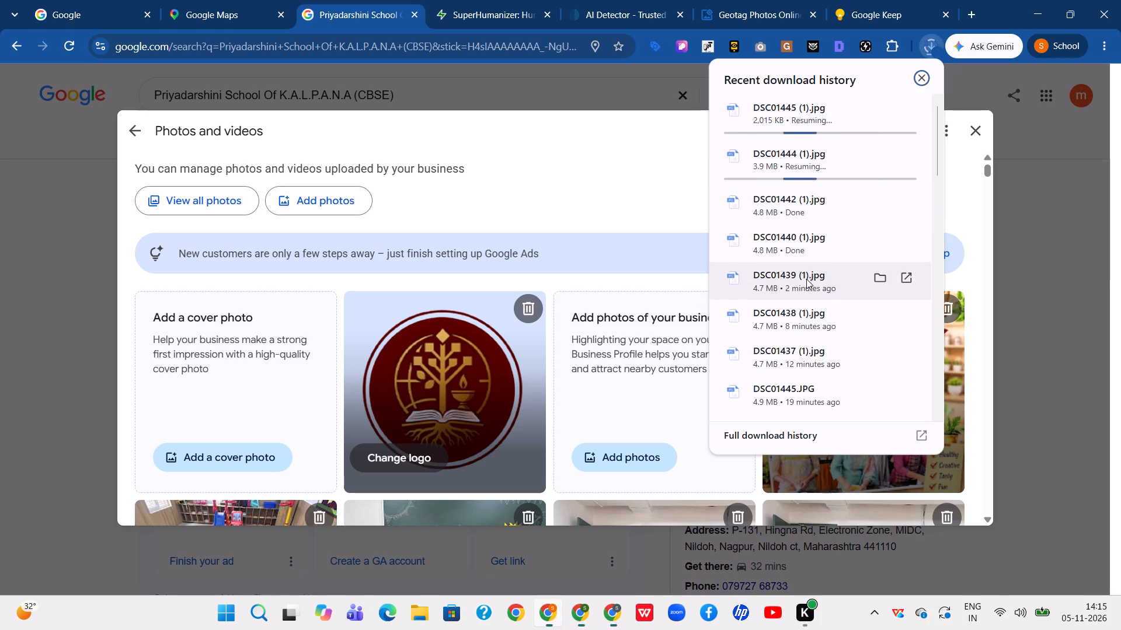
scroll(806, 279, "up", 1)
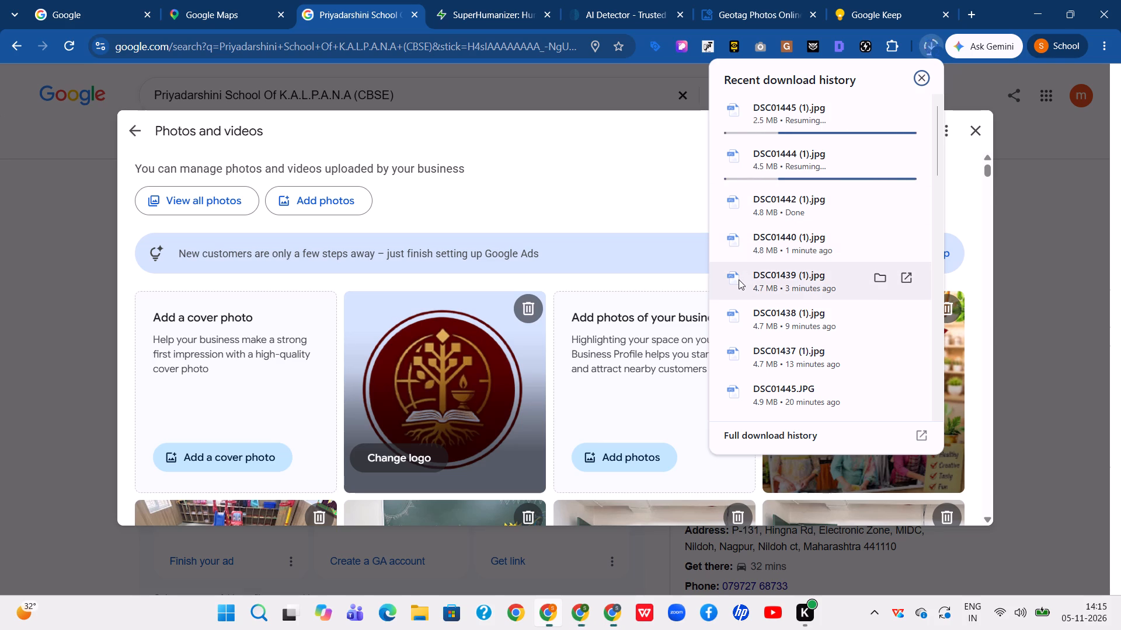
scroll(739, 279, "down", 1)
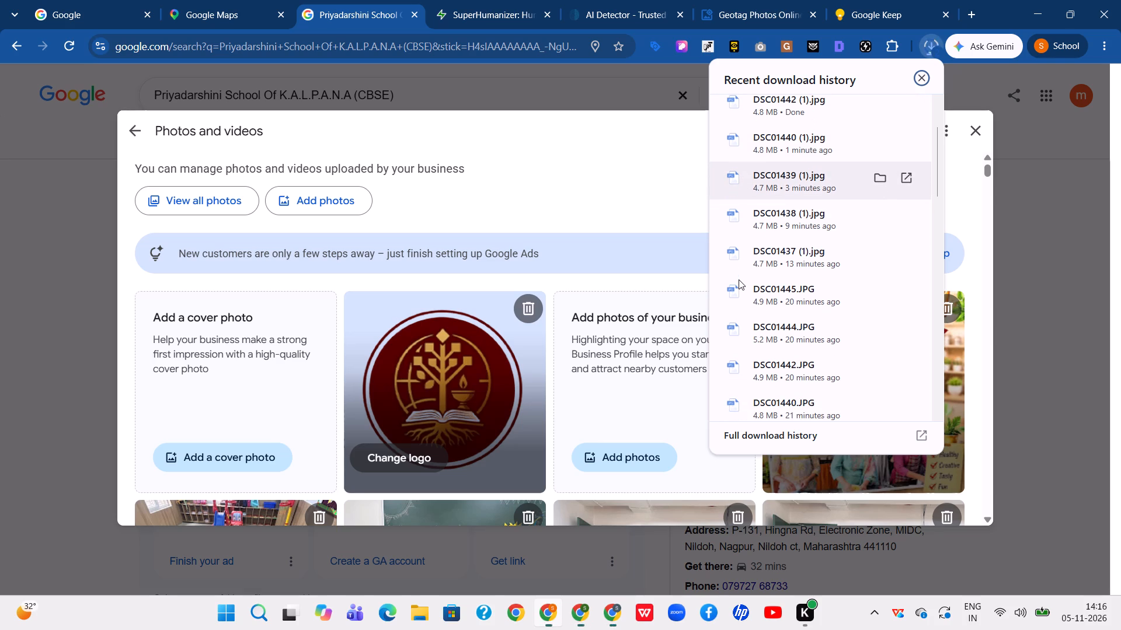
scroll(739, 279, "up", 4)
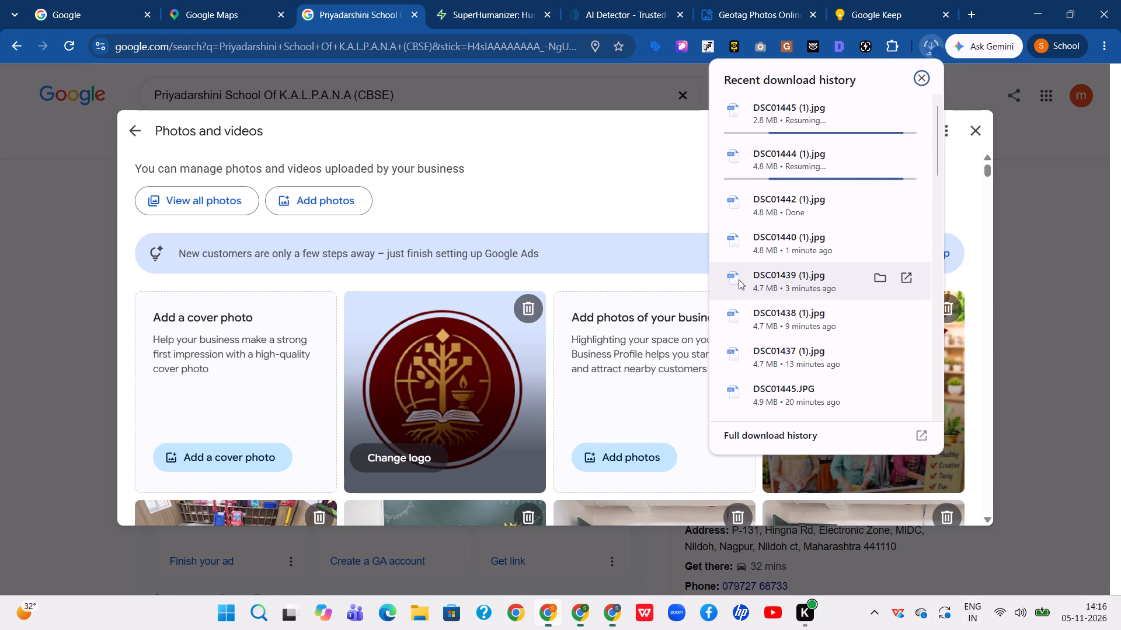
scroll(740, 275, "up", 1)
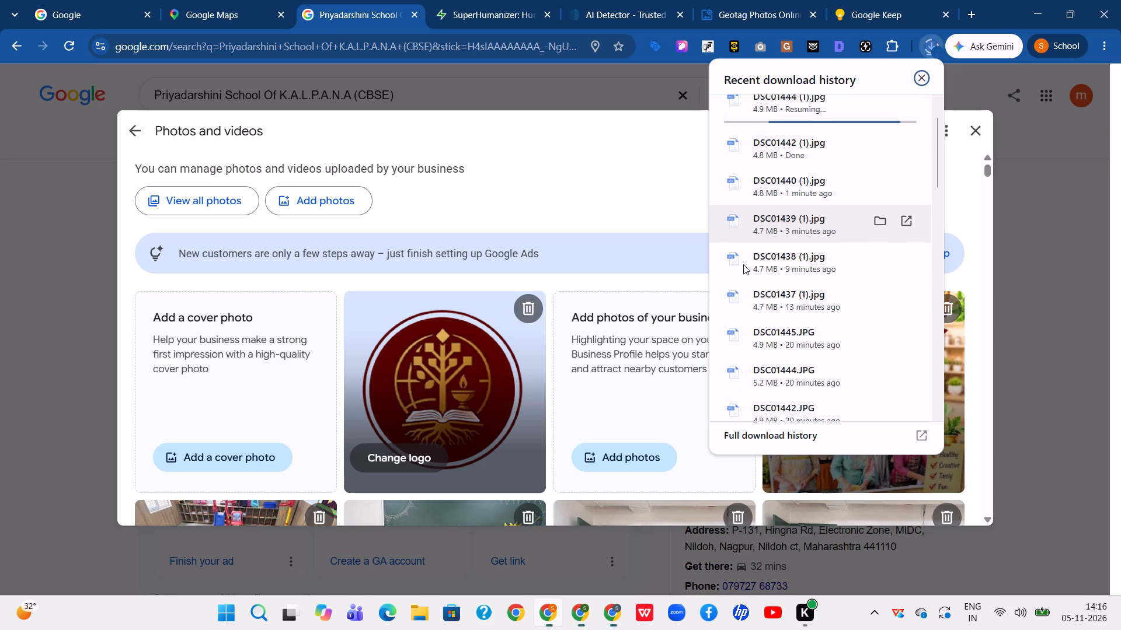
scroll(743, 264, "up", 2)
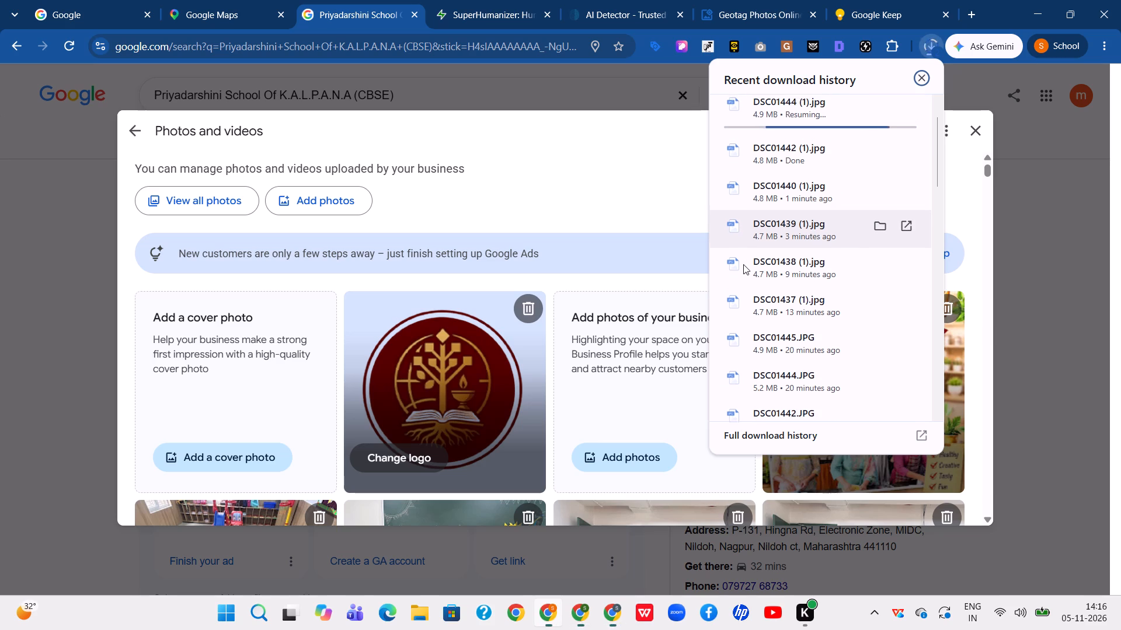
scroll(743, 264, "up", 1)
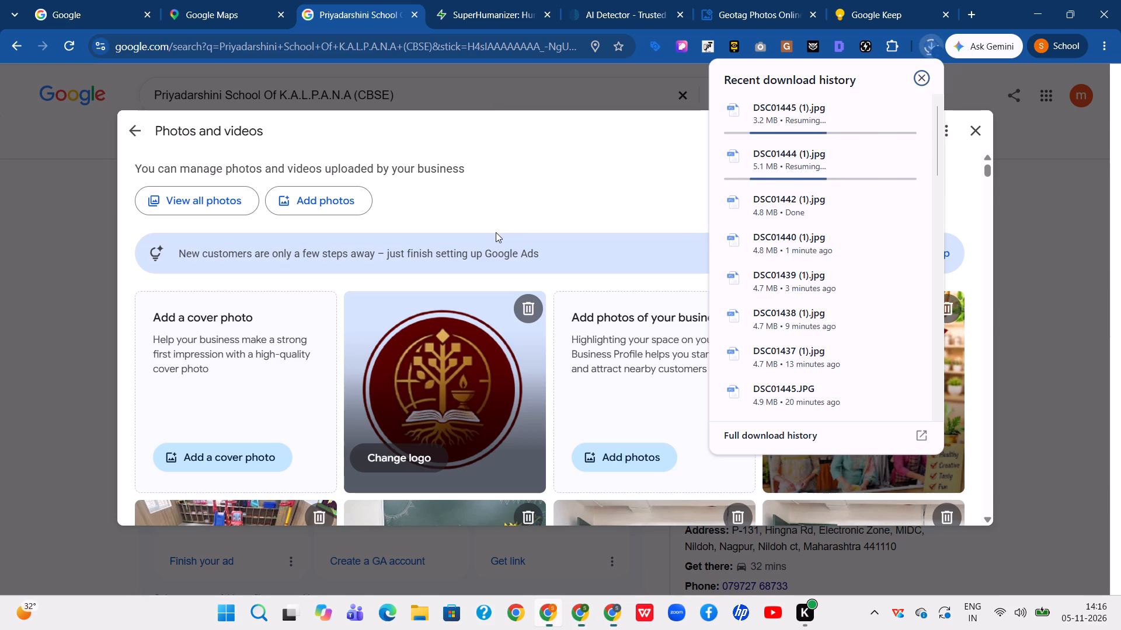
scroll(859, 296, "down", 1)
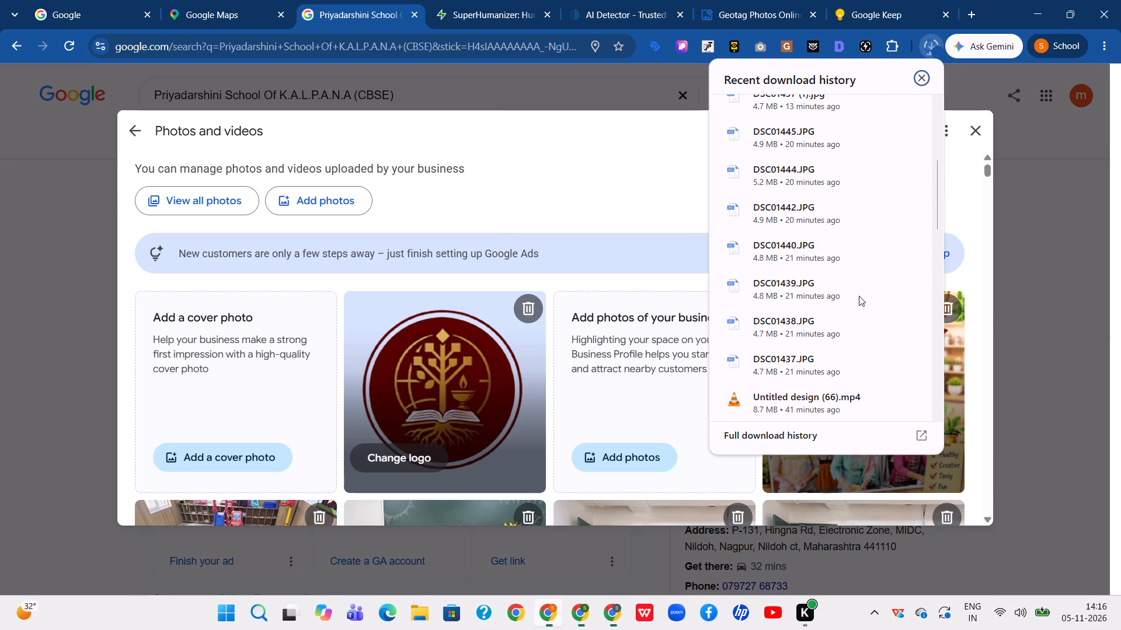
scroll(859, 296, "down", 2)
scroll(859, 296, "up", 6)
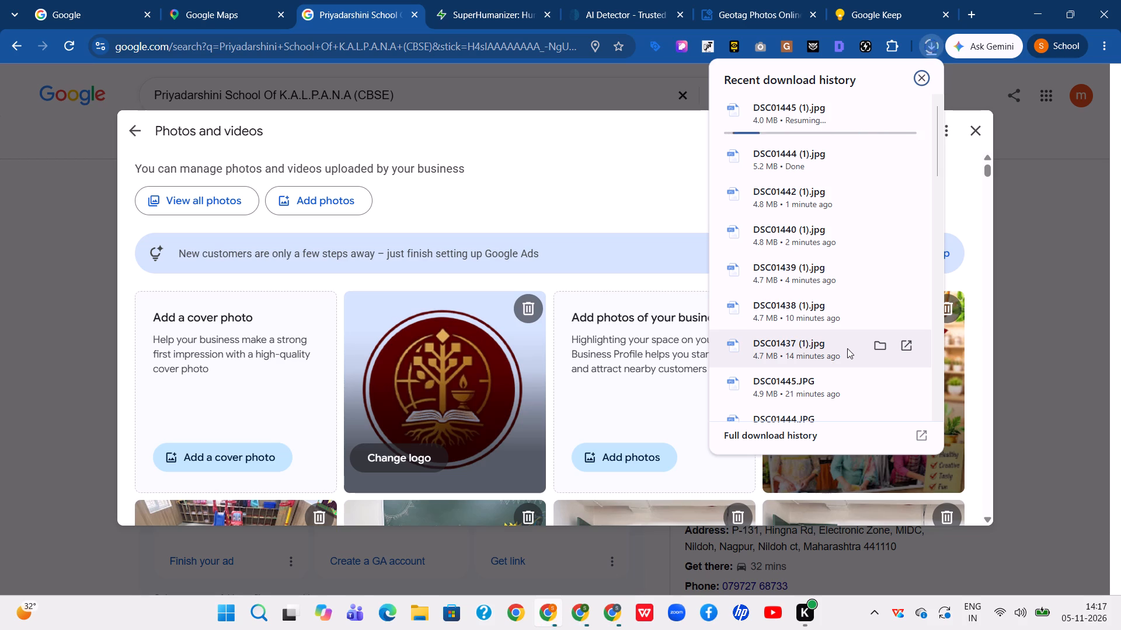
left_click(430, 186)
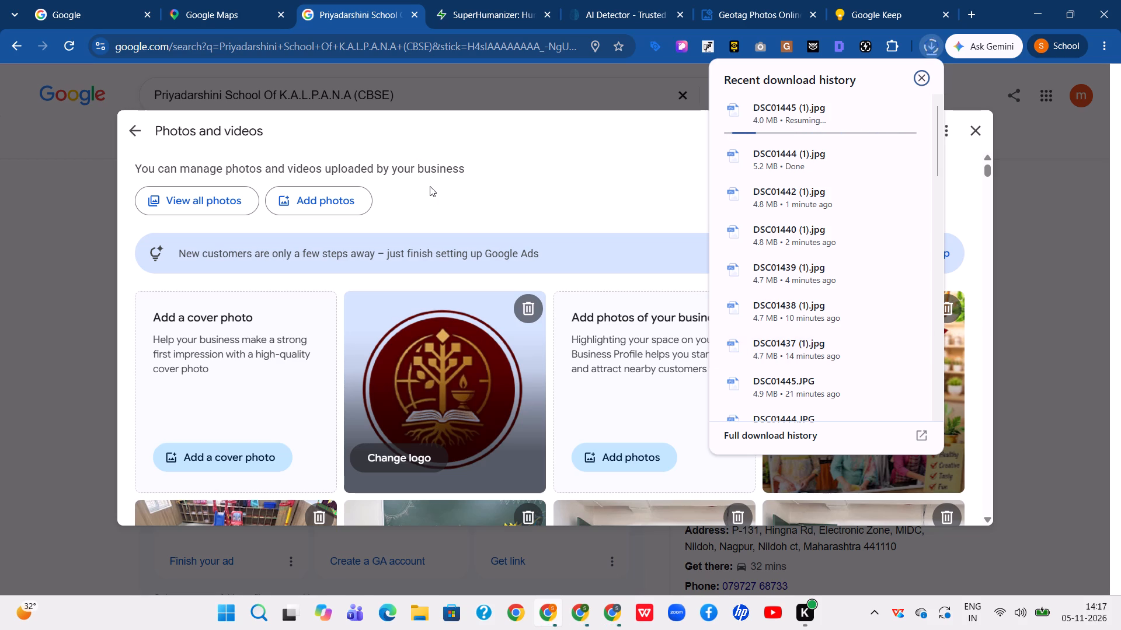
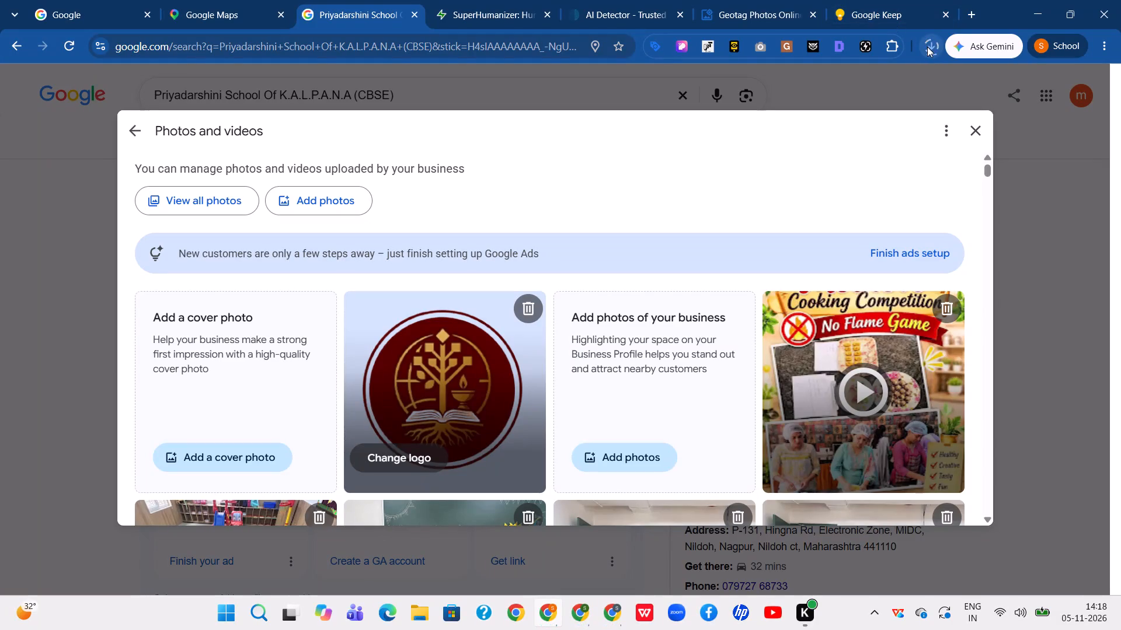
Upload the geotagged photos DSC01437 (1) through DSC01445 (1) from Downloads to the school's Business Profile photos.
left_click(927, 47)
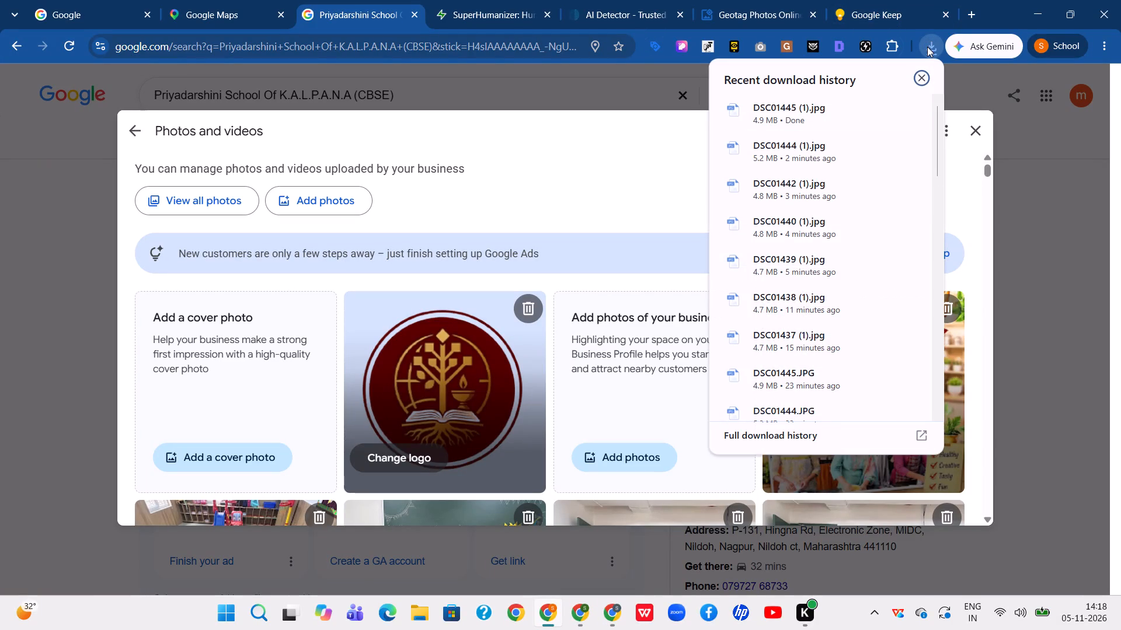
left_click(297, 198)
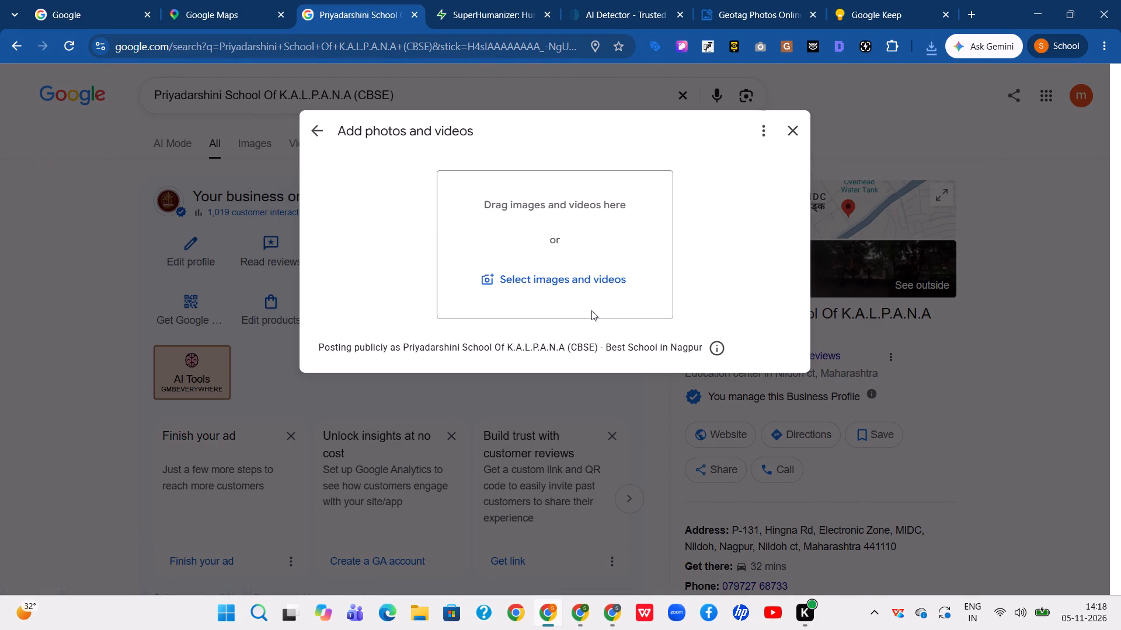
left_click(576, 279)
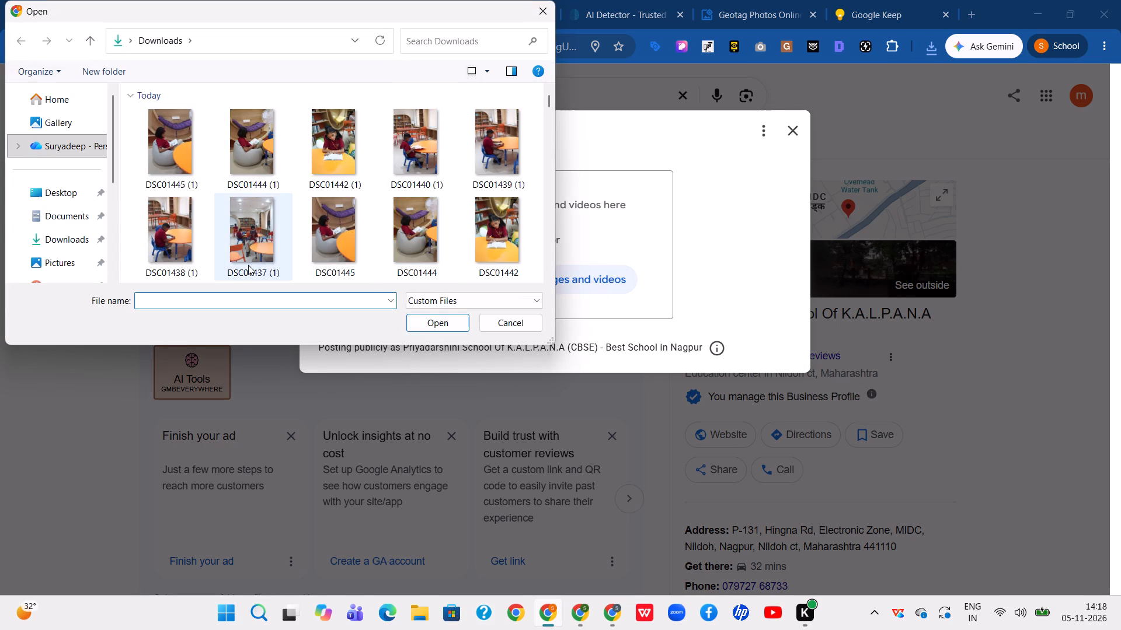
left_click(248, 265)
left_click(191, 138, "shift")
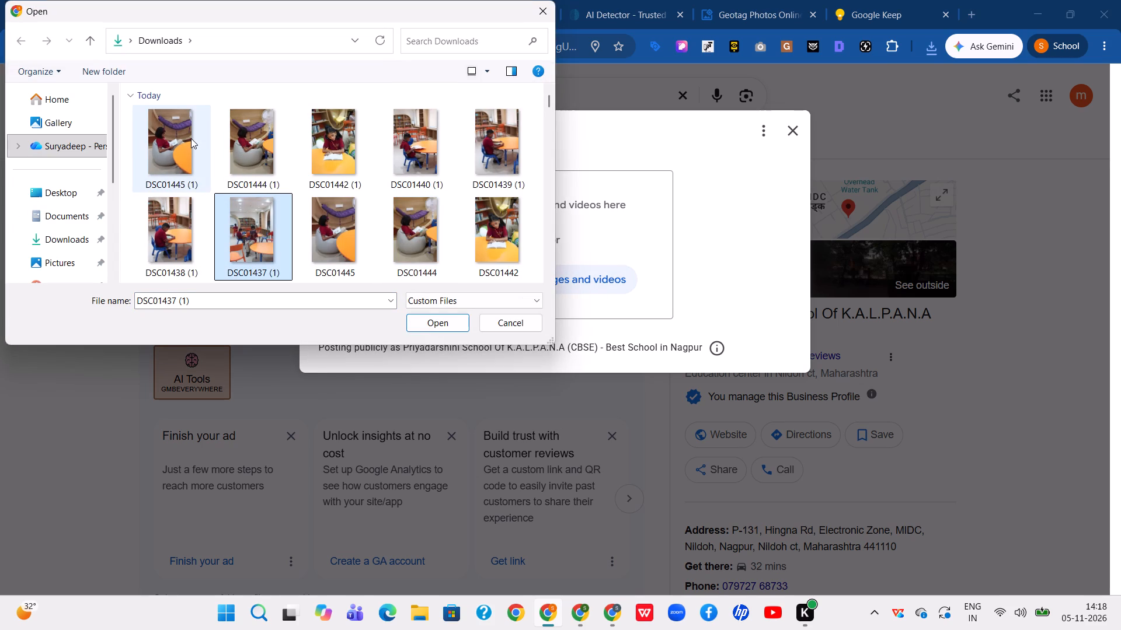
key("Return")
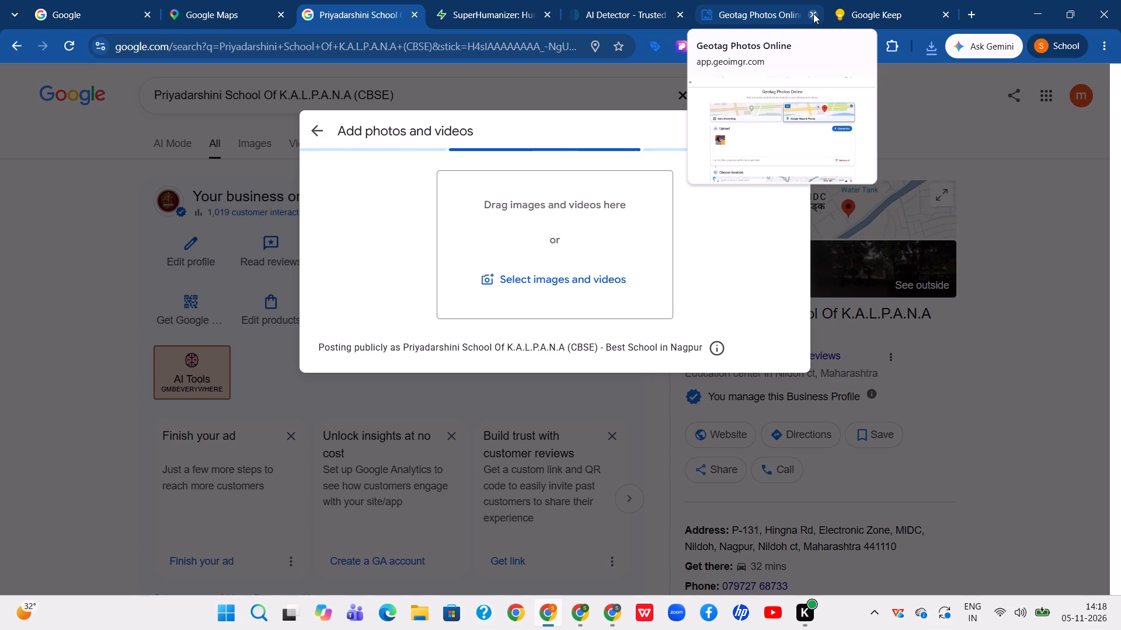
Close the Google Maps, GeoImgr and Google Keep pages, and dismiss the Business Profile's photos window.
left_click(292, 1)
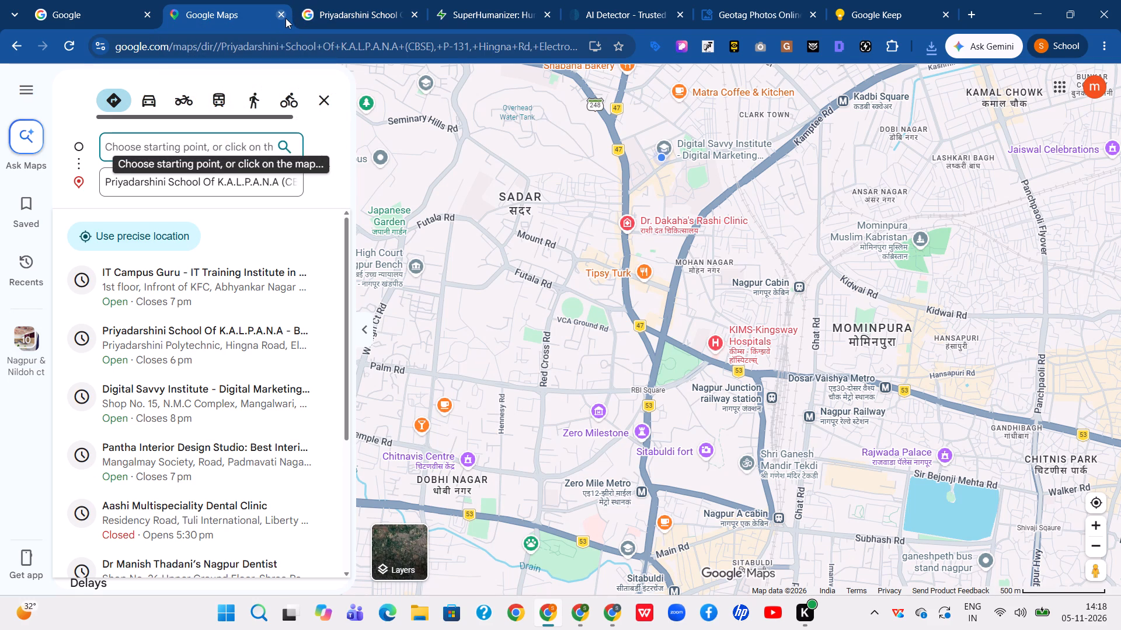
left_click(282, 14)
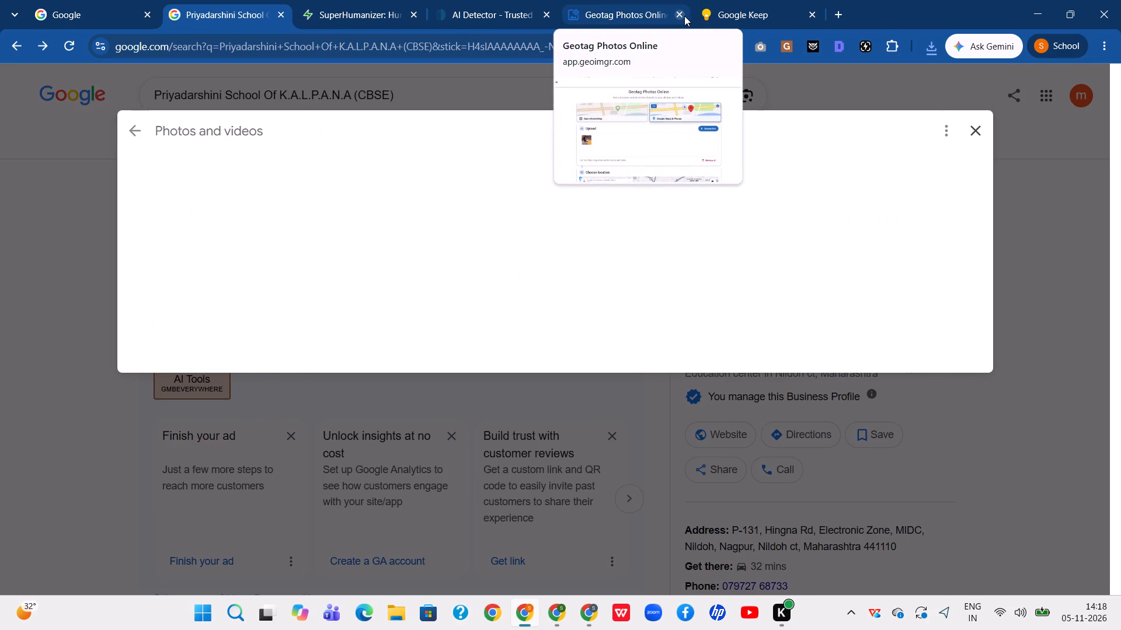
left_click(684, 16)
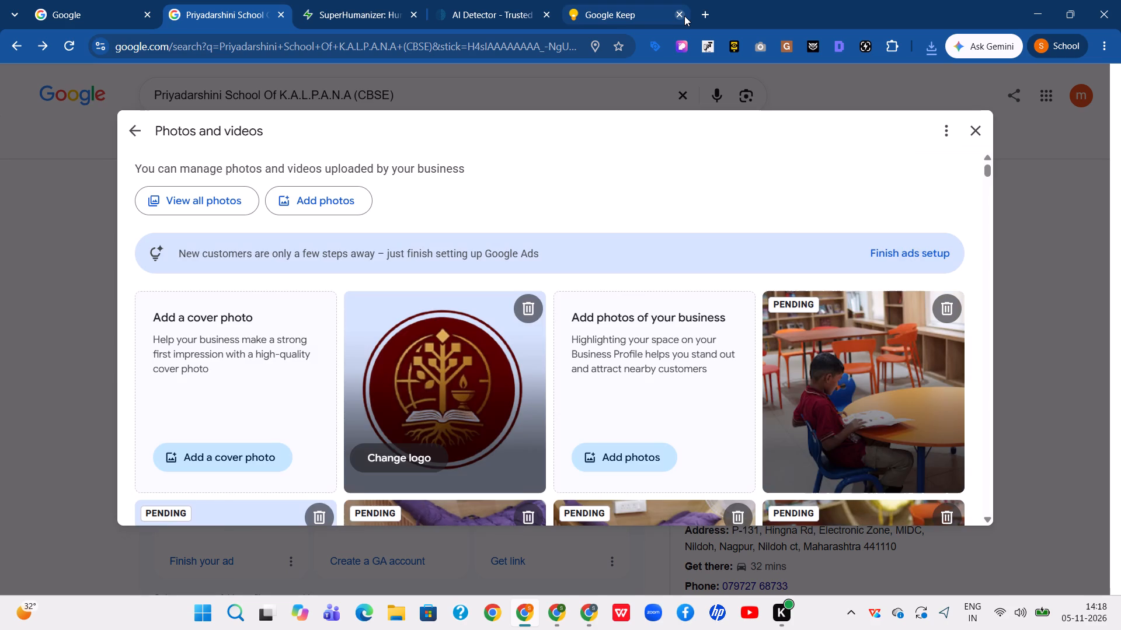
left_click(684, 16)
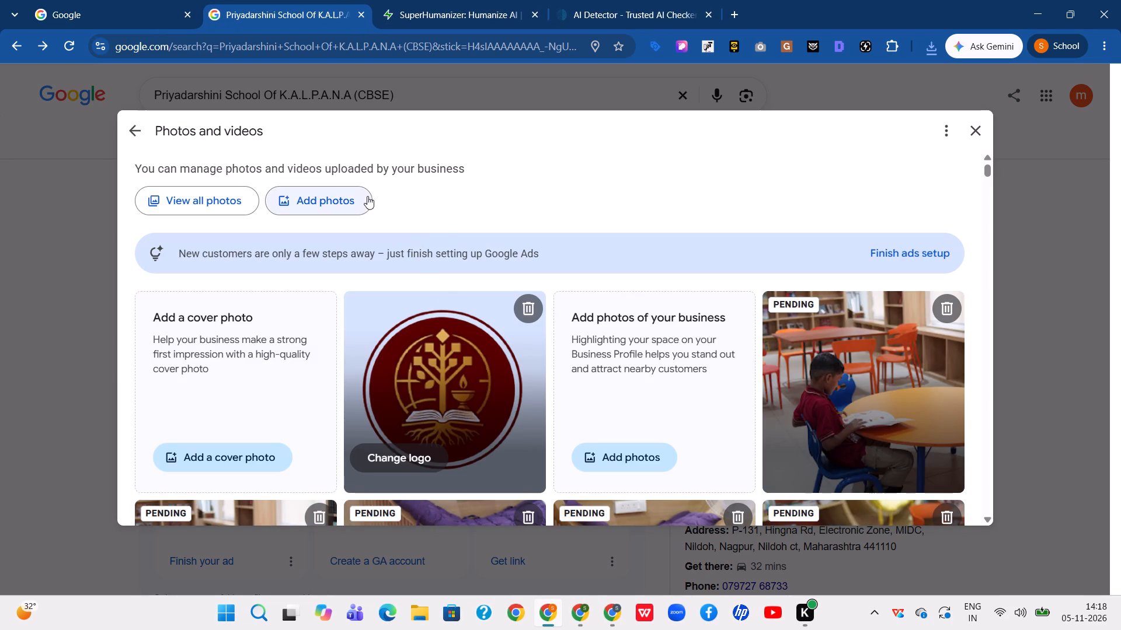
left_click(1, 311)
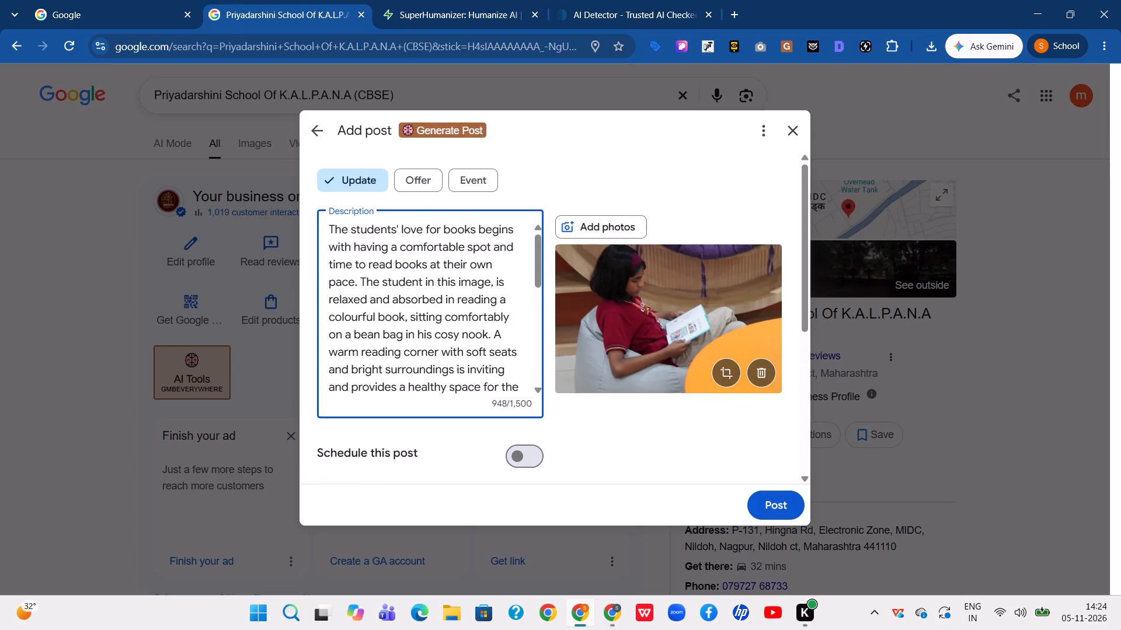
scroll(662, 432, "down", 4)
left_click(775, 497)
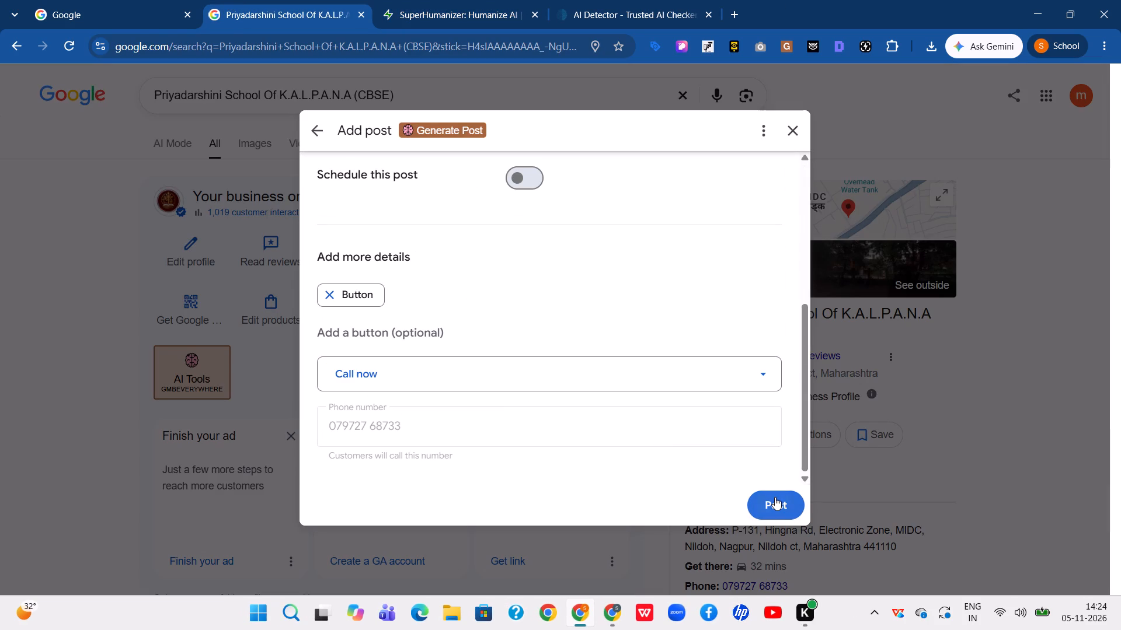
Close the SuperHumanizer and AI Detector pages.
left_click(537, 16)
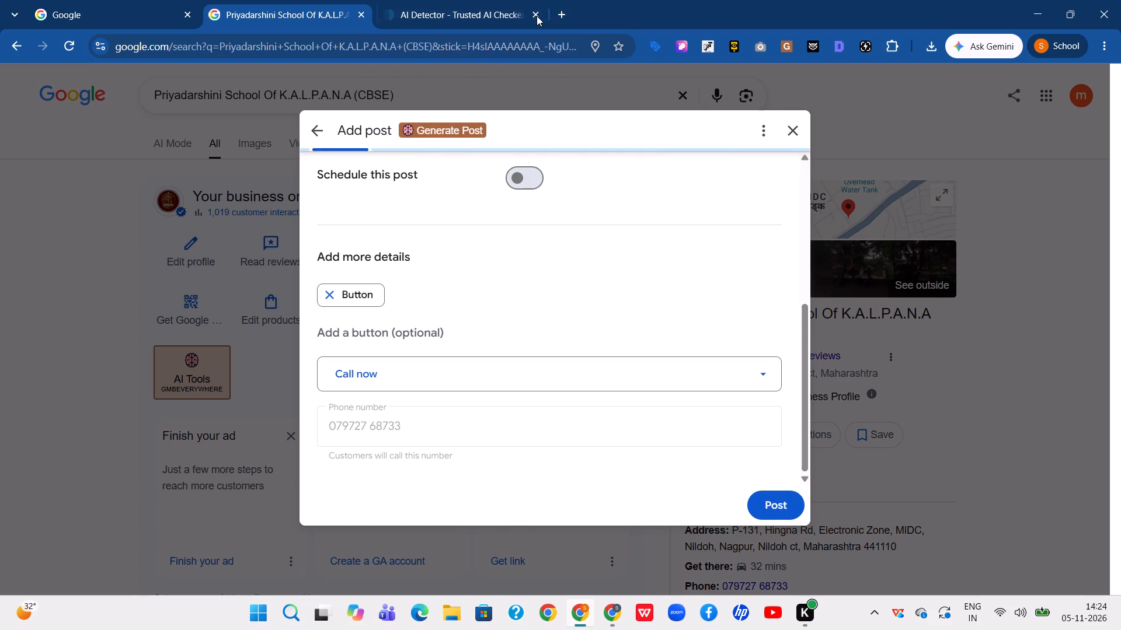
left_click(537, 16)
Open Task Tracker in the browser, log in, and open a task-assignment notification dated 05-11-2026.
left_click(393, 3)
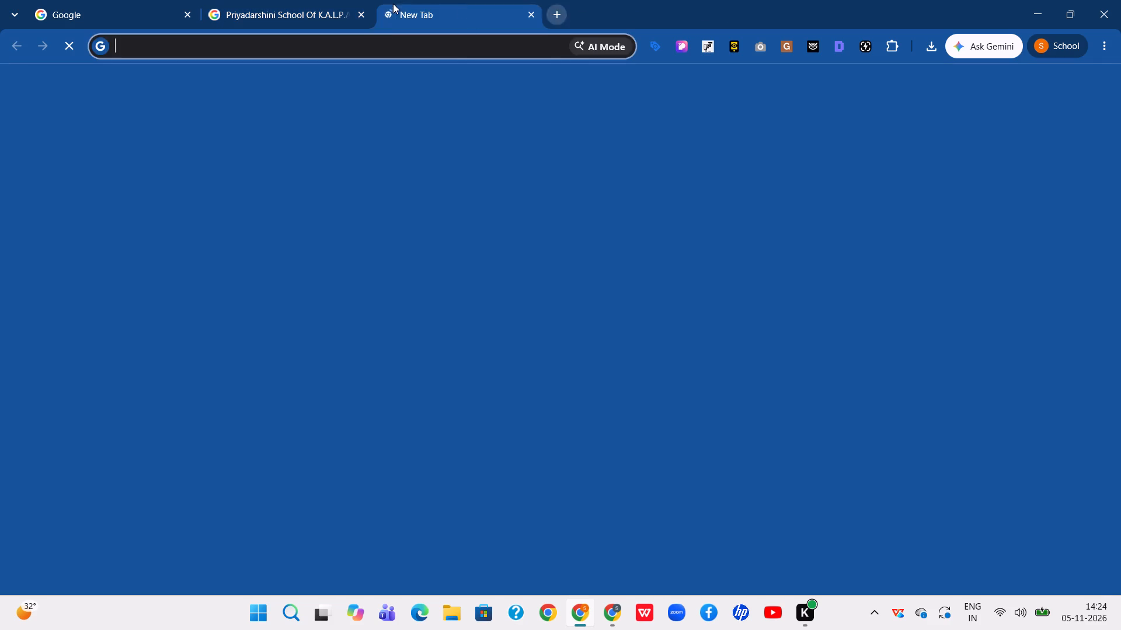
type("tas")
key("Return")
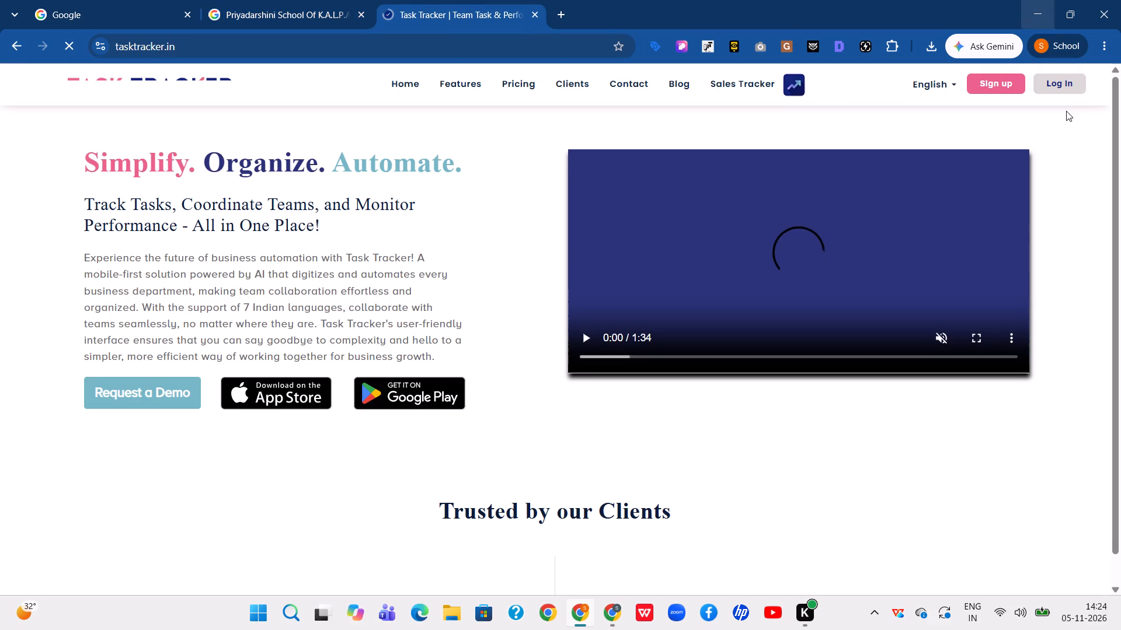
left_click(1063, 90)
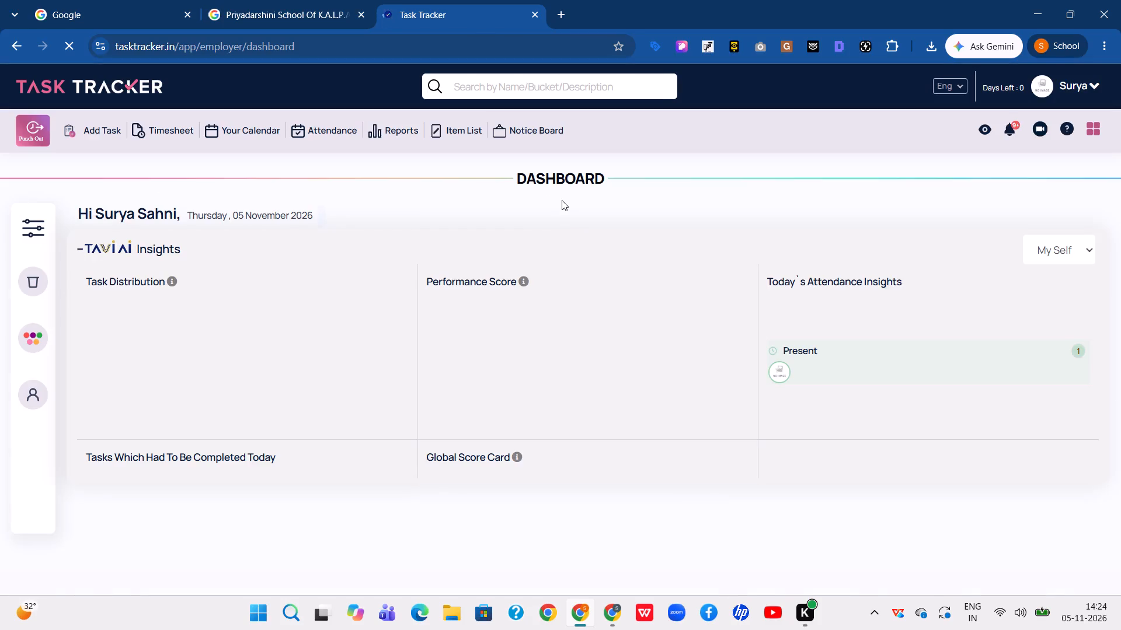
left_click(1005, 131)
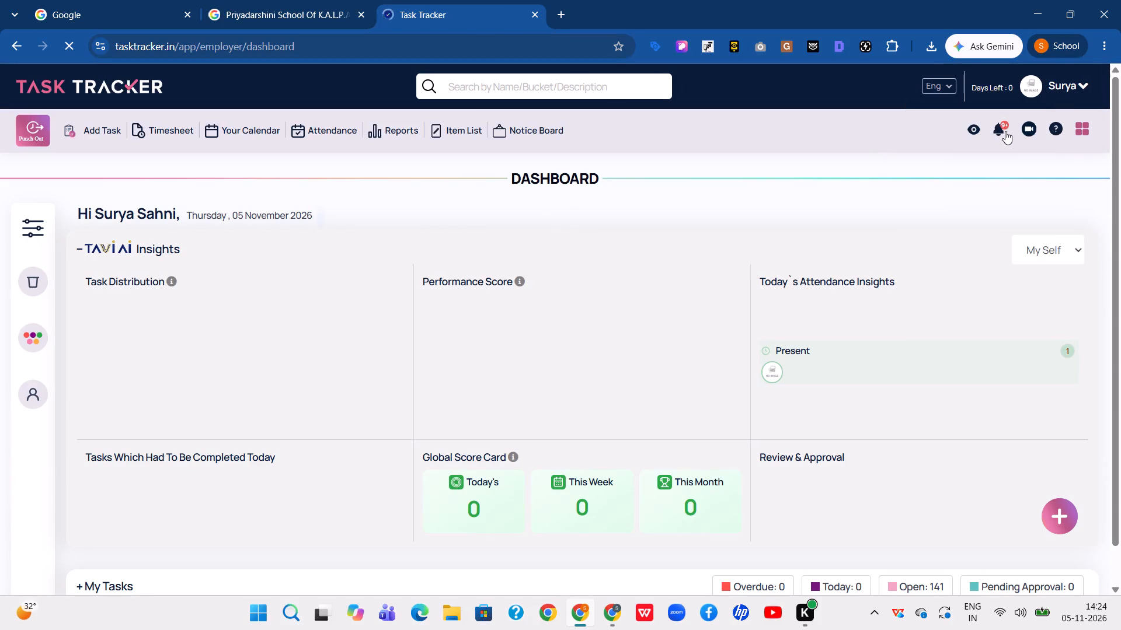
left_click(955, 303)
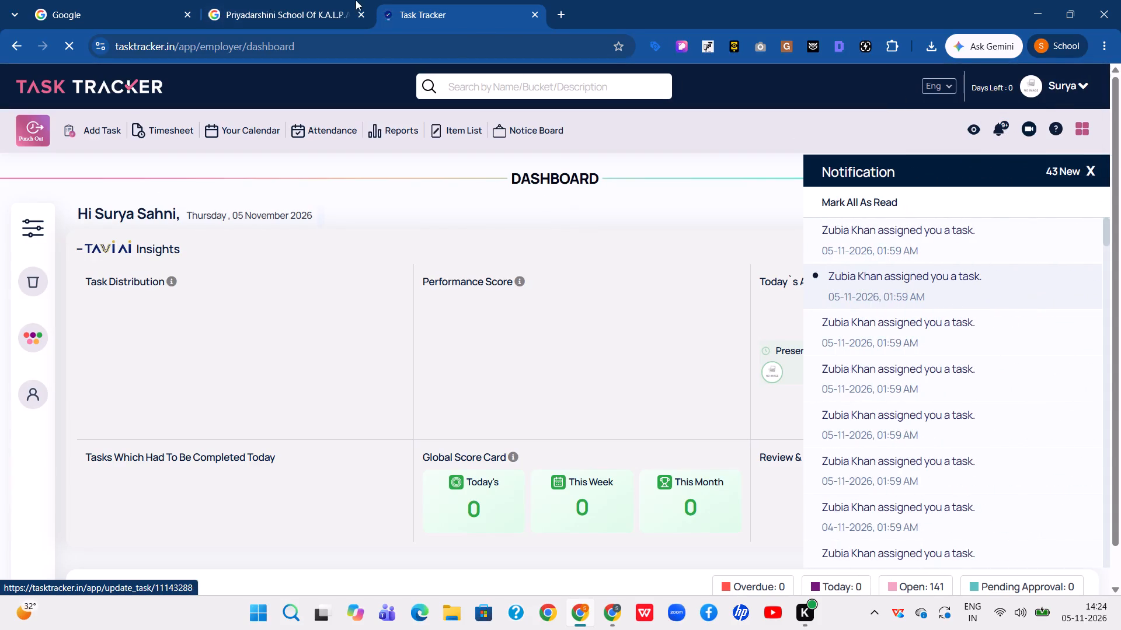
Return to the school's Google profile and finish publishing the reading-photo post without selecting any other profiles.
left_click(250, 0)
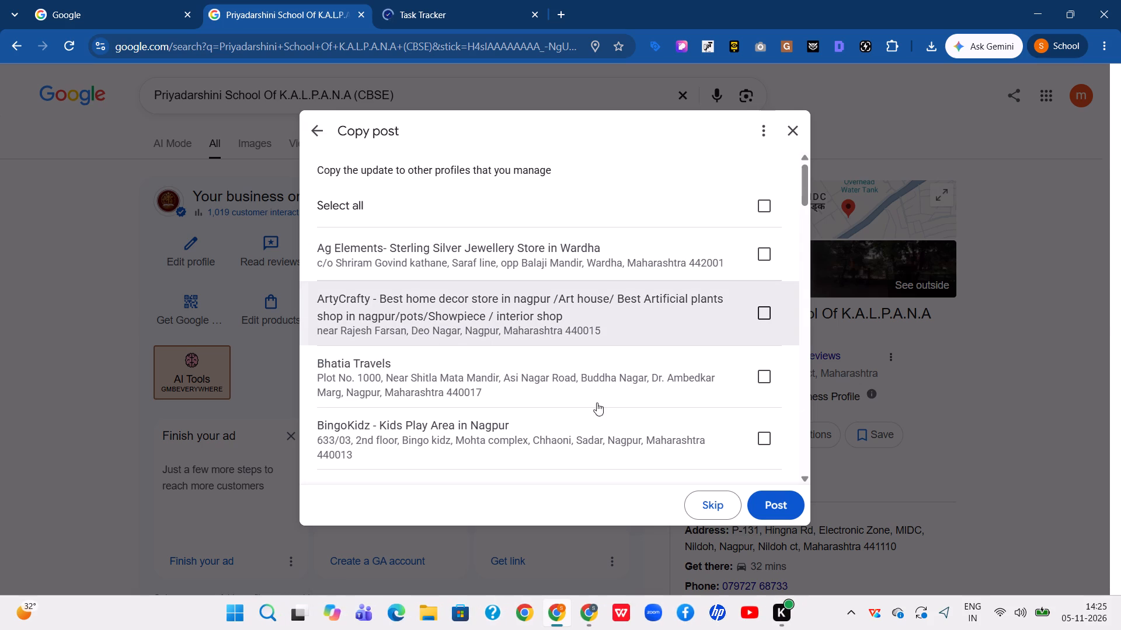
left_click(774, 509)
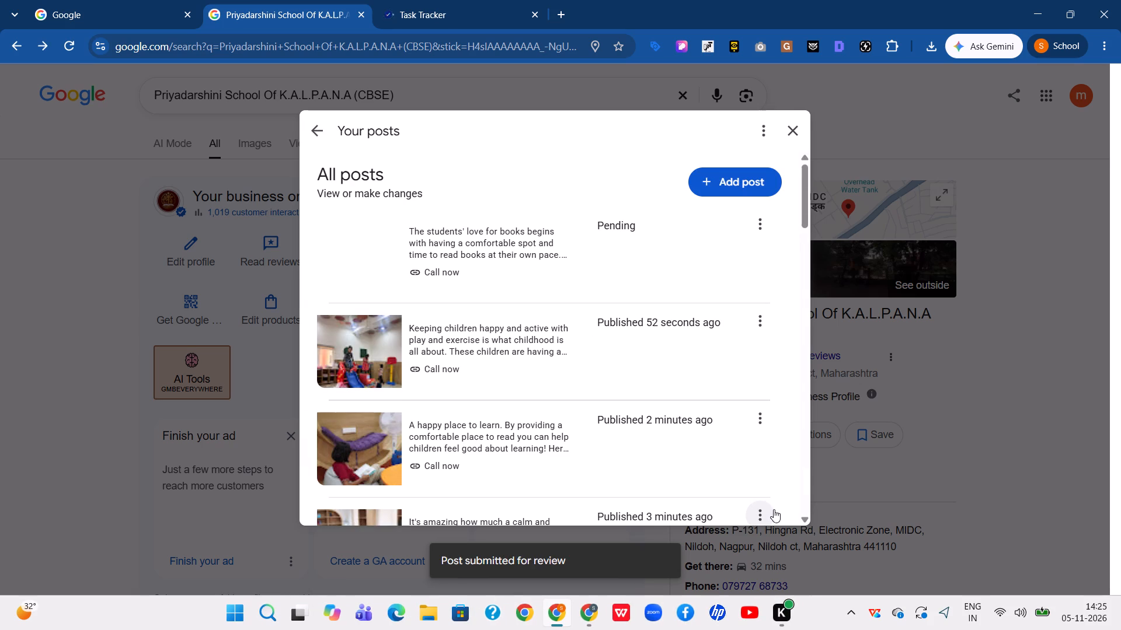
Take a snip of the school's Your posts list showing the most recently published posts.
scroll(473, 303, "down", 1)
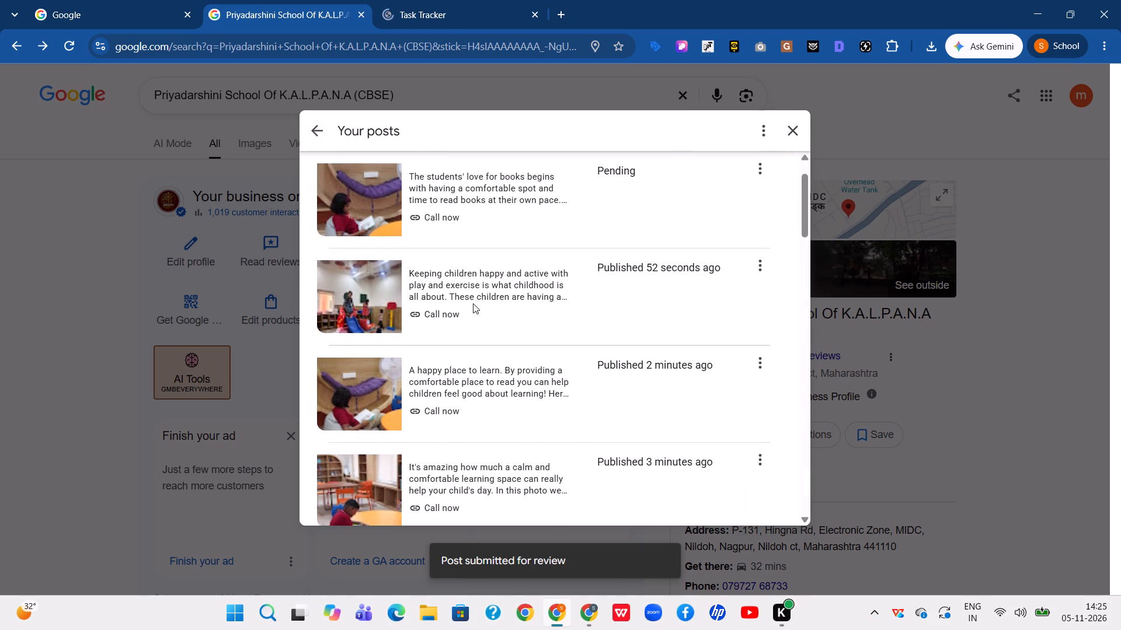
scroll(473, 303, "down", 1)
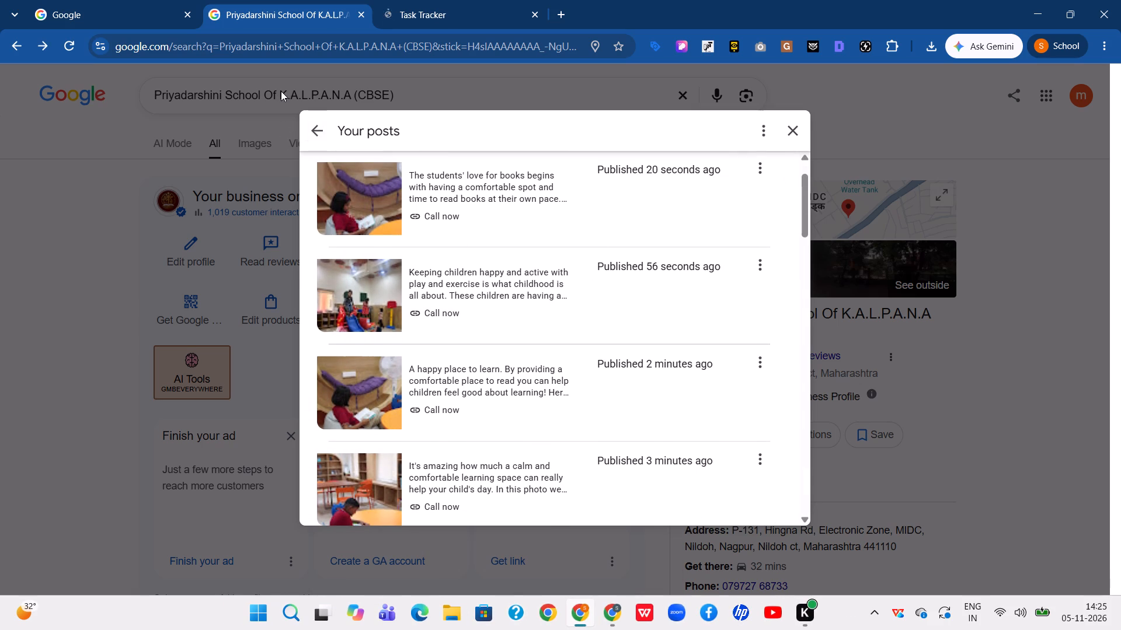
key("Print")
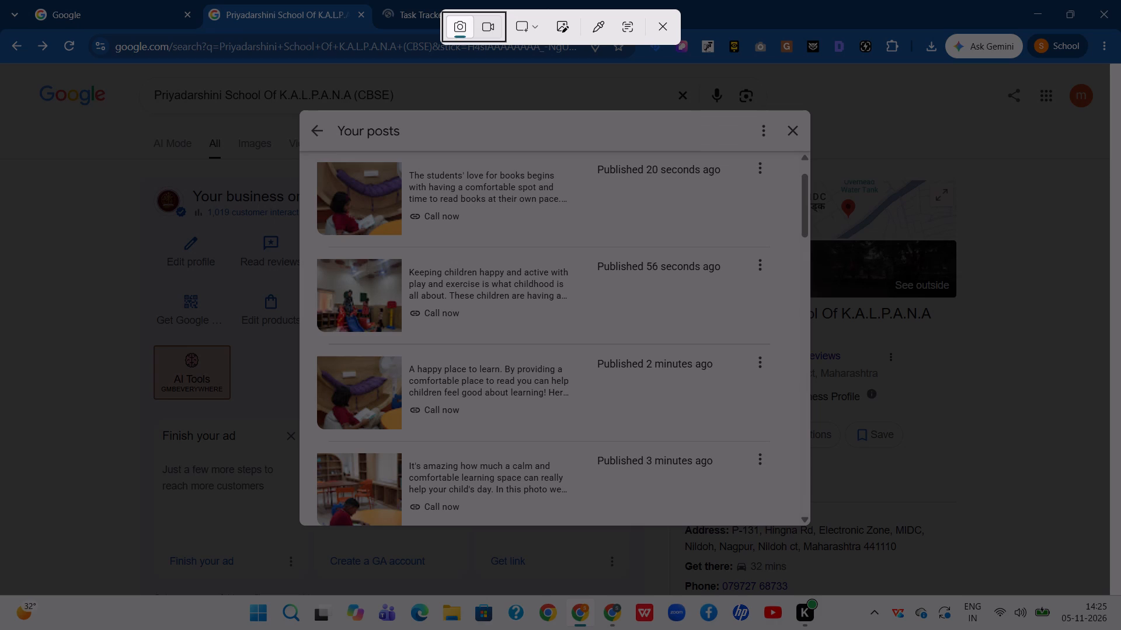
left_click_drag(302, 108, 364, 425)
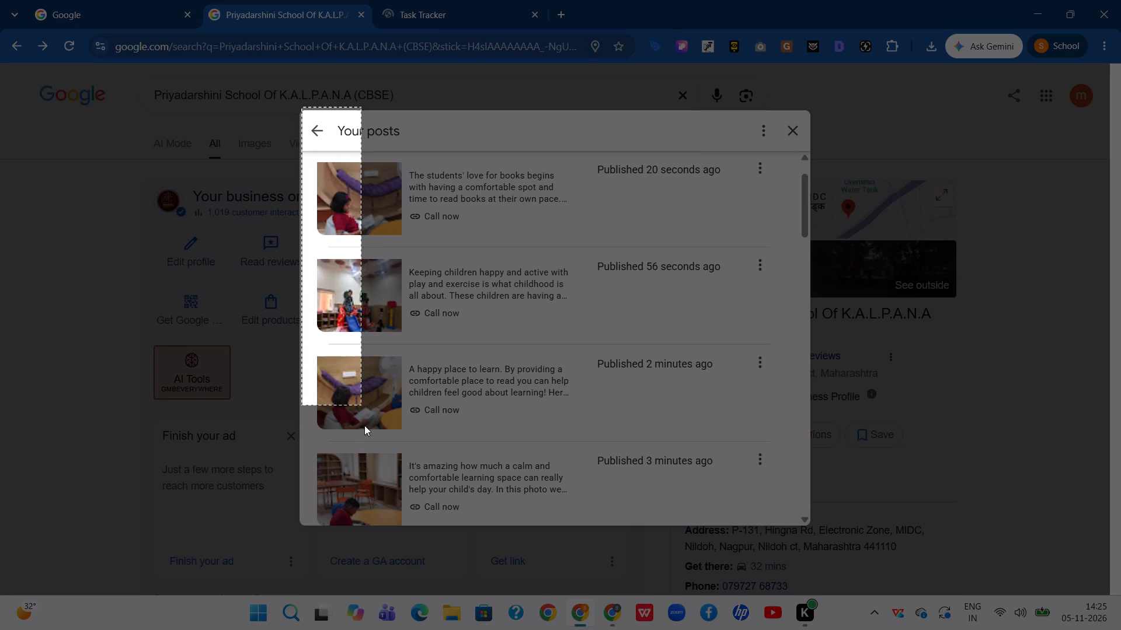
left_click_drag(364, 425, 807, 520)
scroll(410, 456, "right", 3)
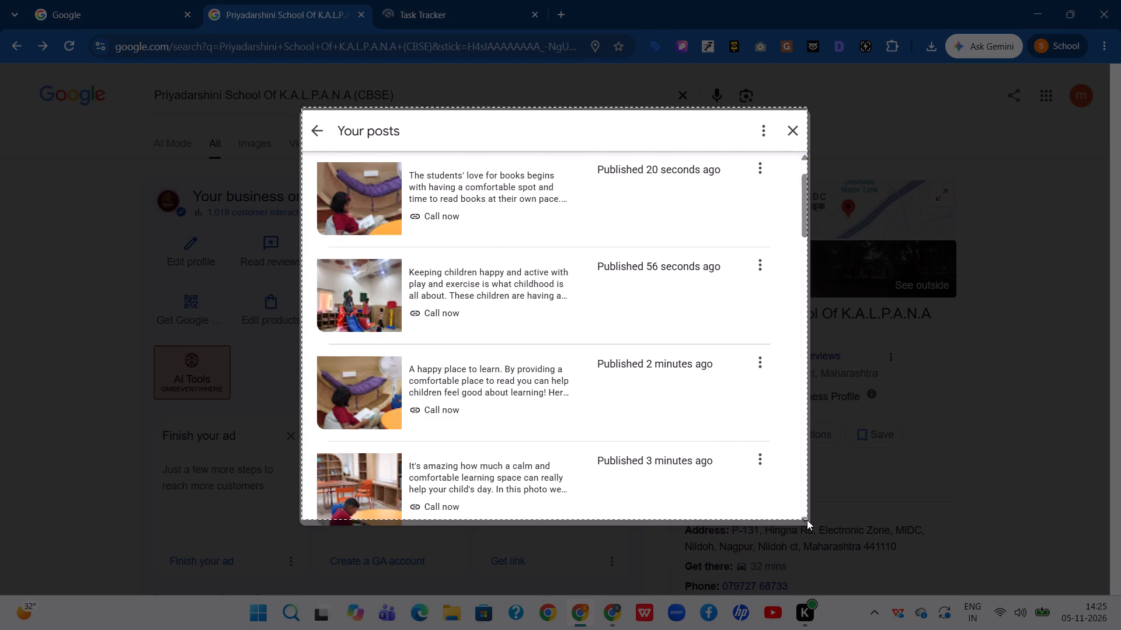
left_click_drag(807, 520, 810, 528)
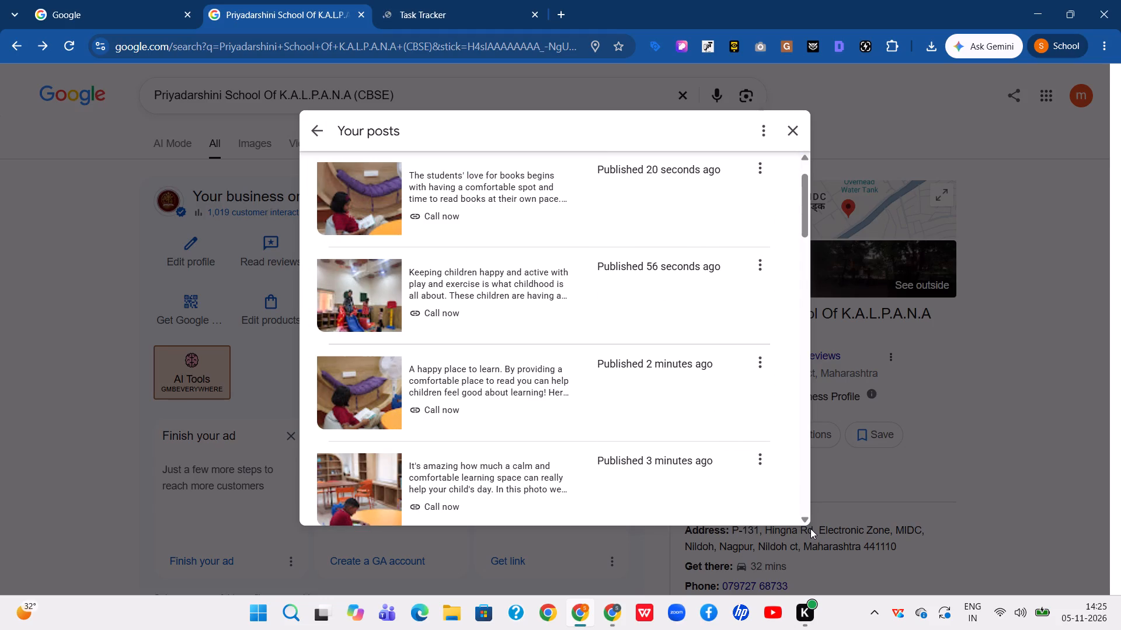
Save the posts snip as a PNG in the Downloads folder and close Snipping Tool.
left_click(977, 435)
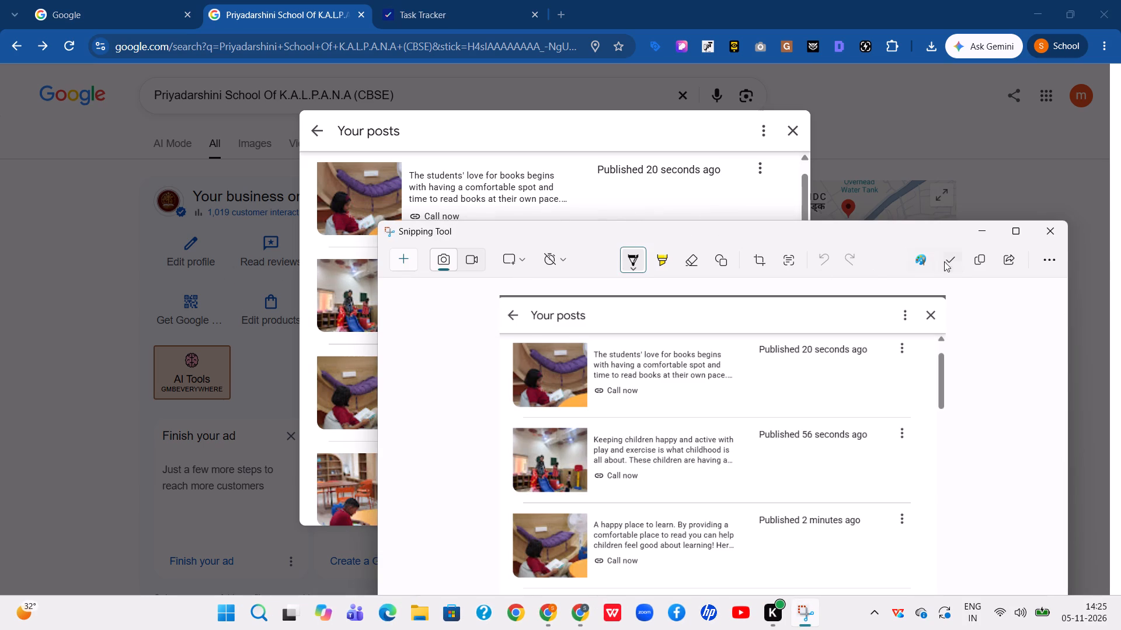
left_click(949, 264)
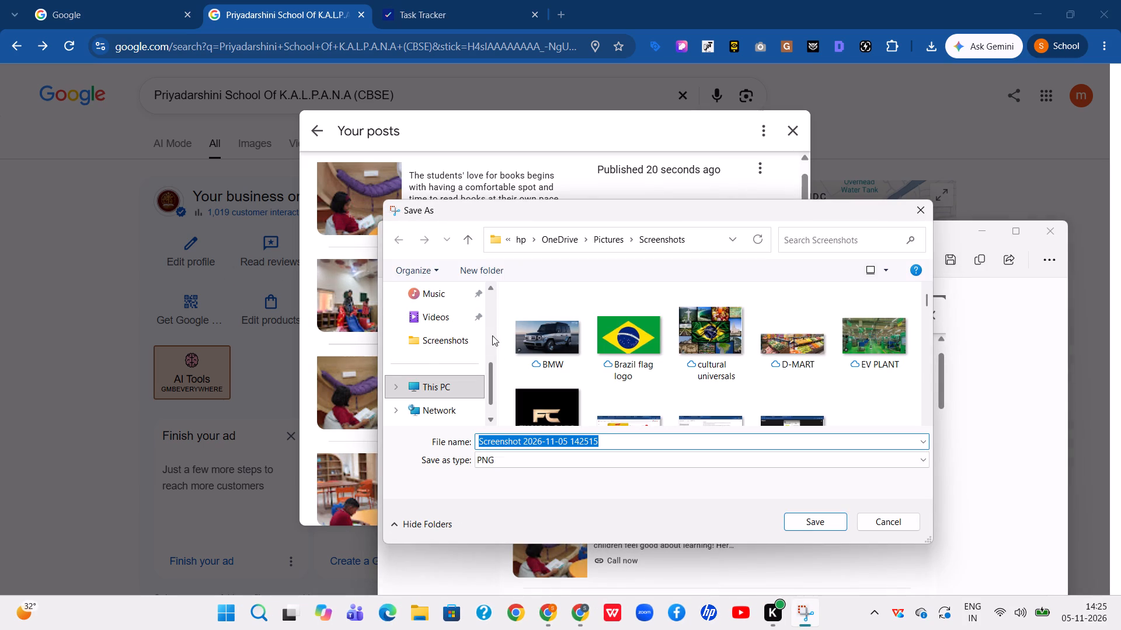
left_click(492, 335)
left_click(448, 314)
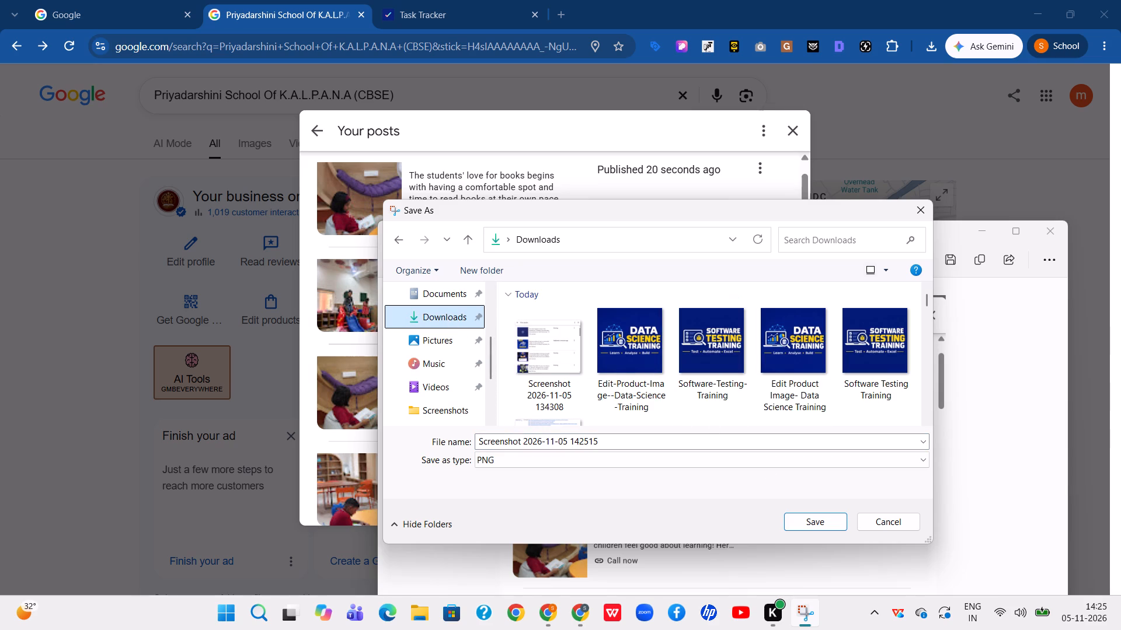
left_click(812, 521)
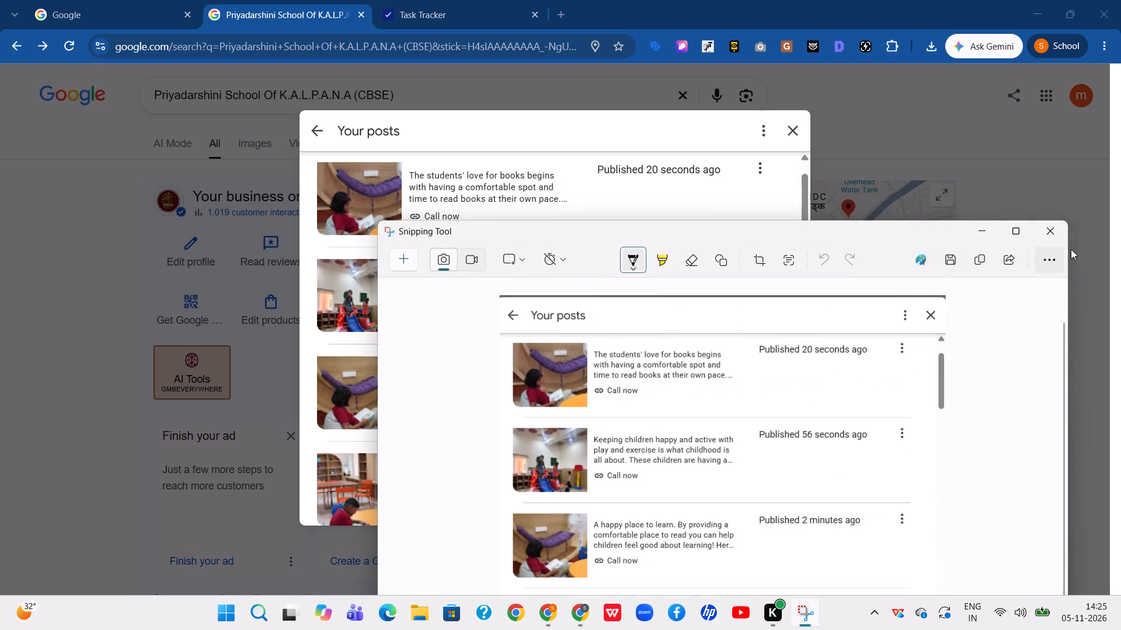
left_click(1056, 240)
Close the school's posts list and go back to the Businesses list.
left_click(161, 299)
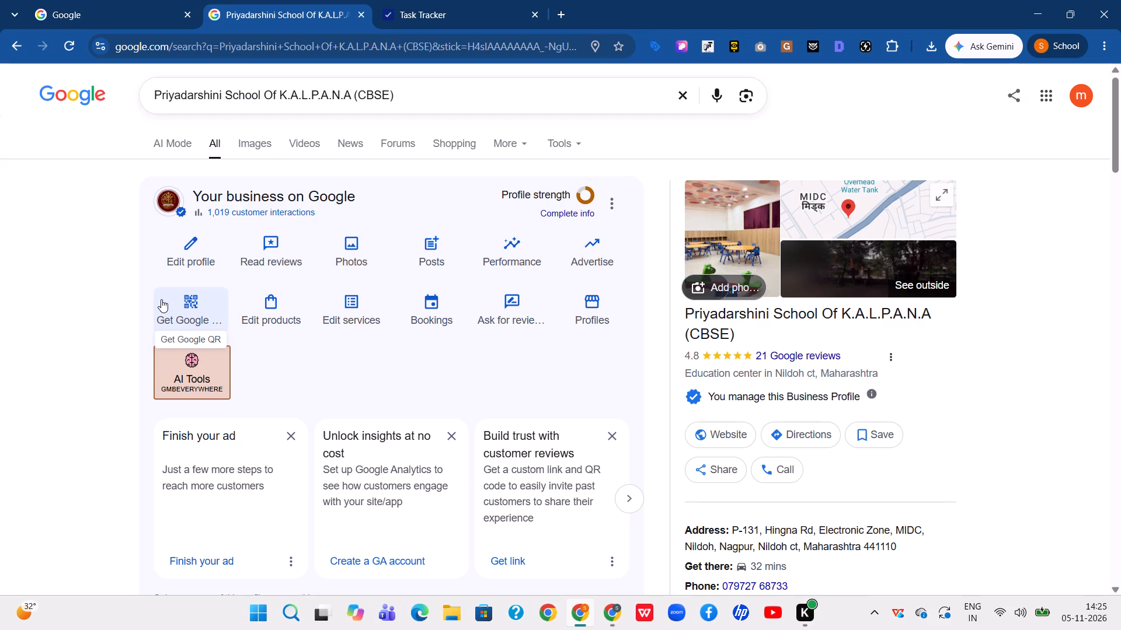
scroll(330, 256, "right", 7)
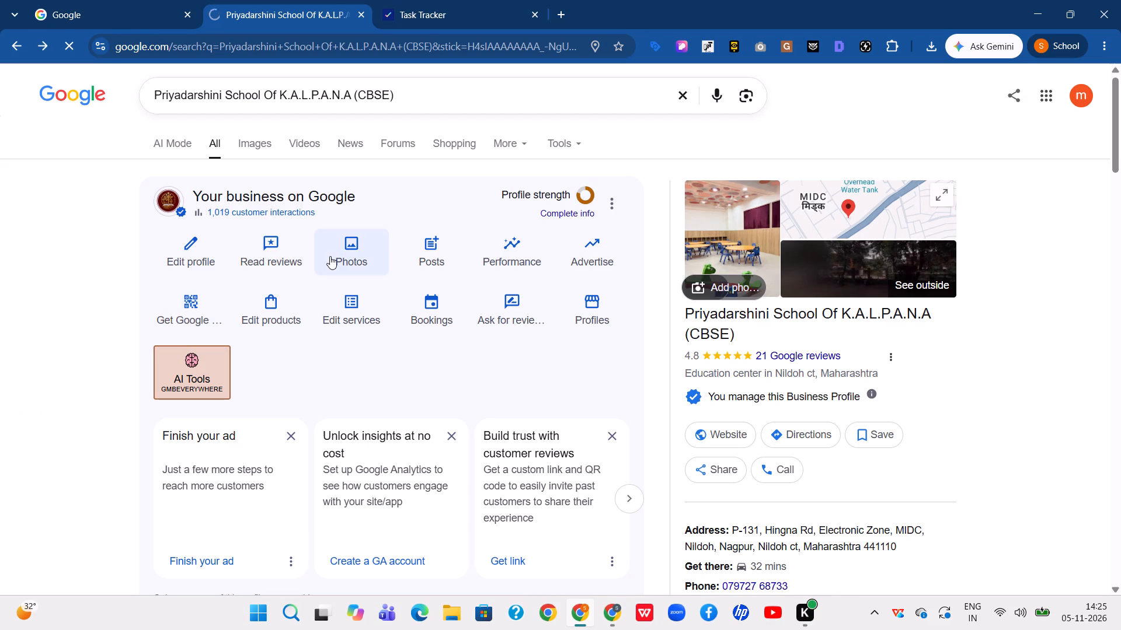
In Task Tracker, start closing the Kalpana Local SEO task with 00:25 hours spent and the remark "Local SEO".
left_click(429, 8)
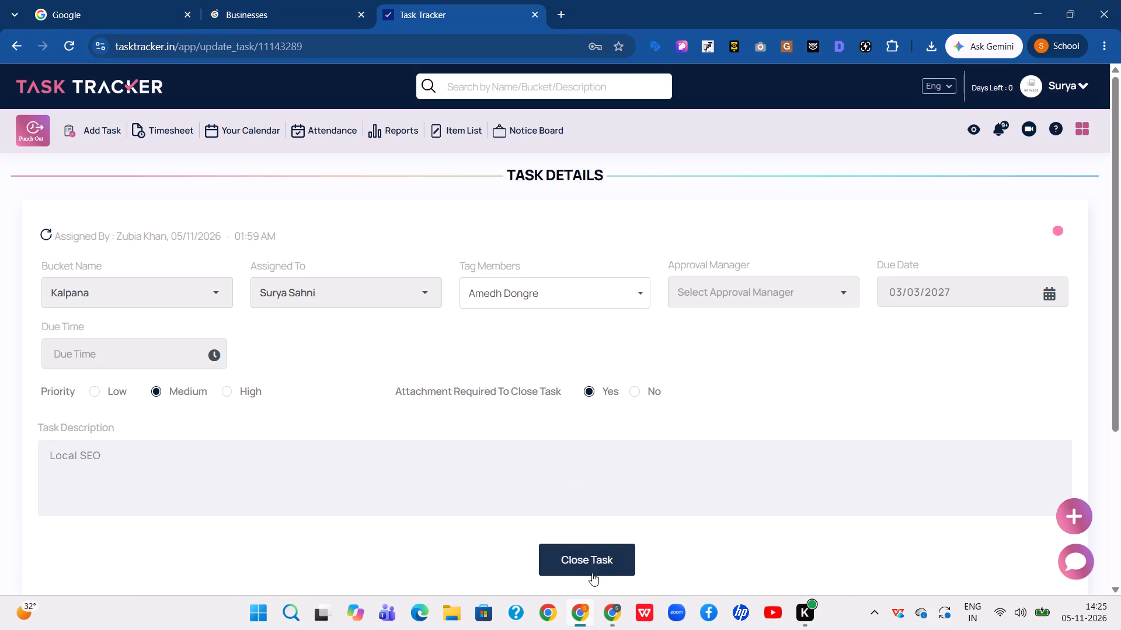
left_click(592, 573)
left_click(537, 281)
key("0")
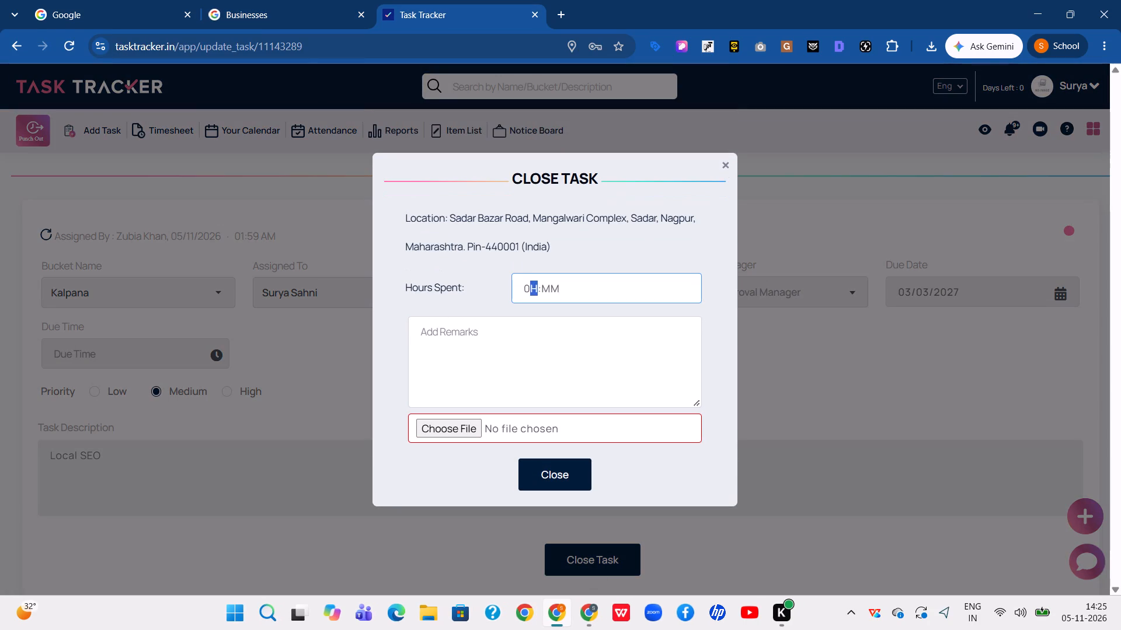
type("02")
key("5")
left_click(489, 400)
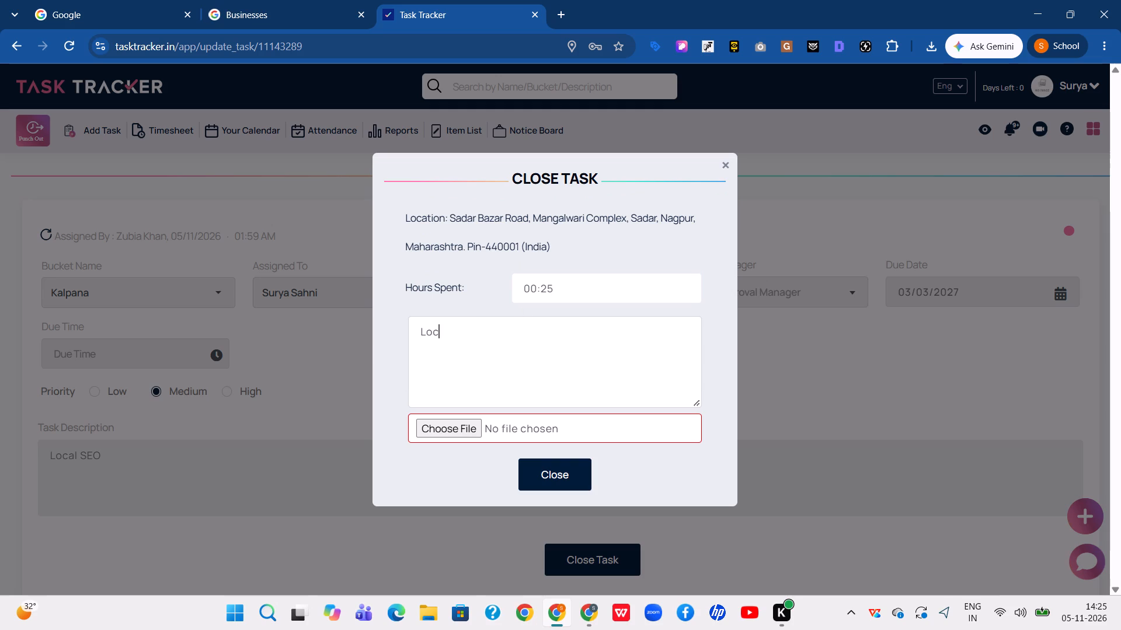
type("SEO")
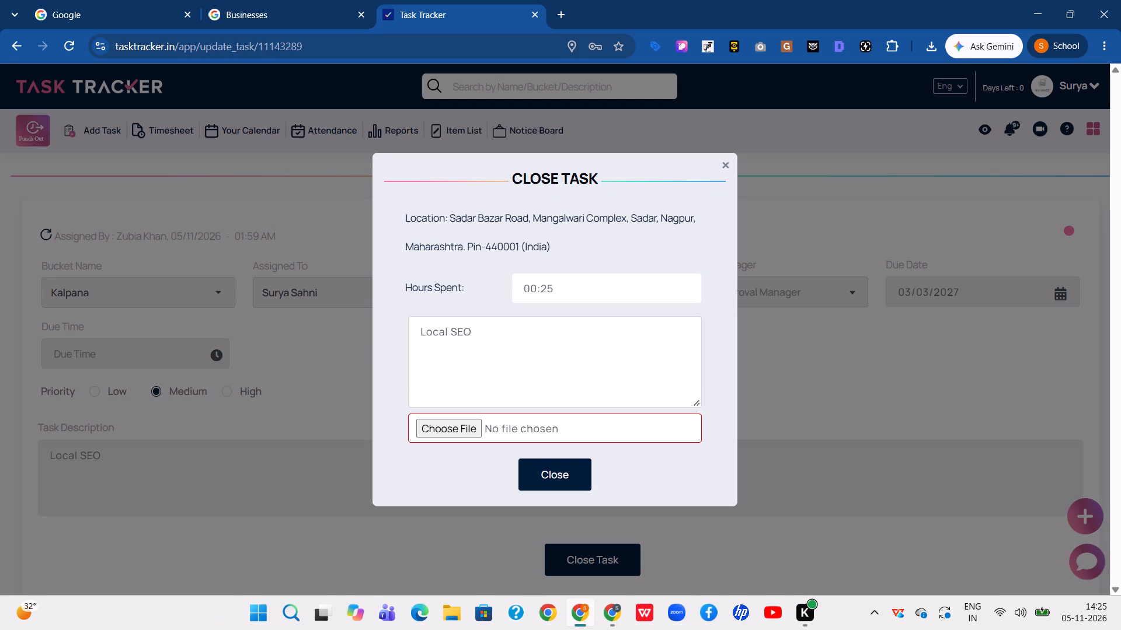
left_click(433, 426)
left_click(156, 143)
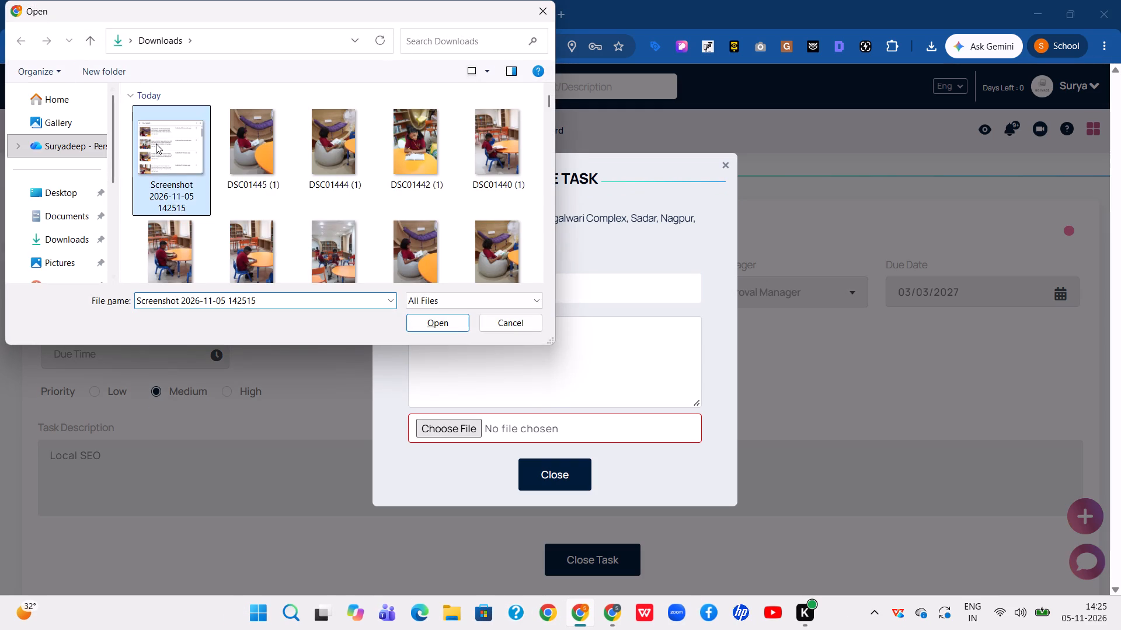
key("Return")
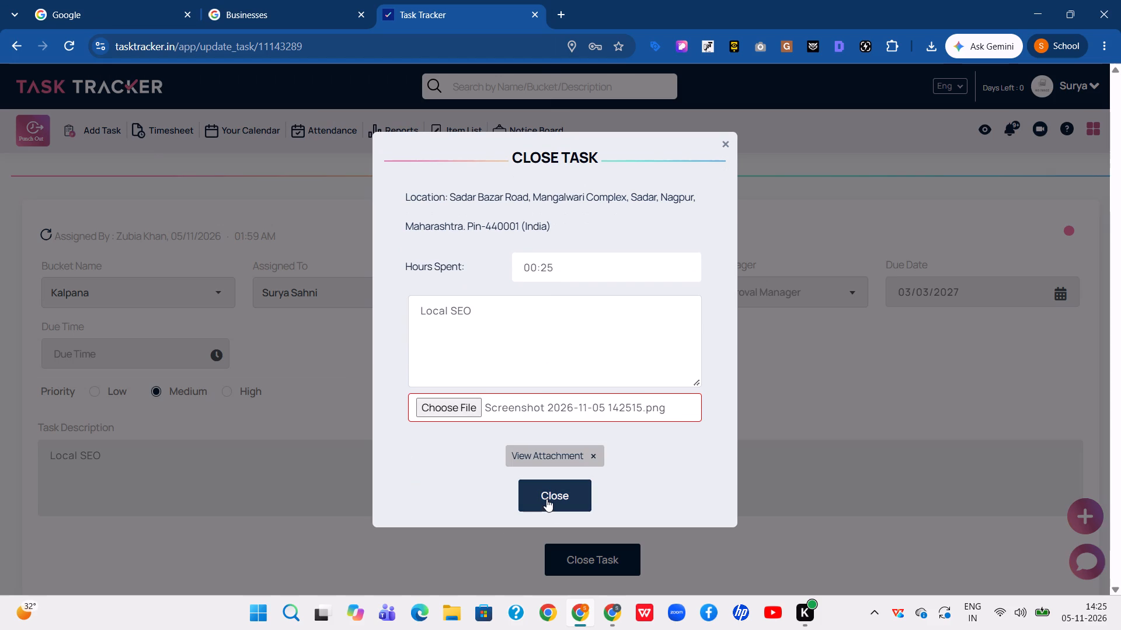
left_click(546, 499)
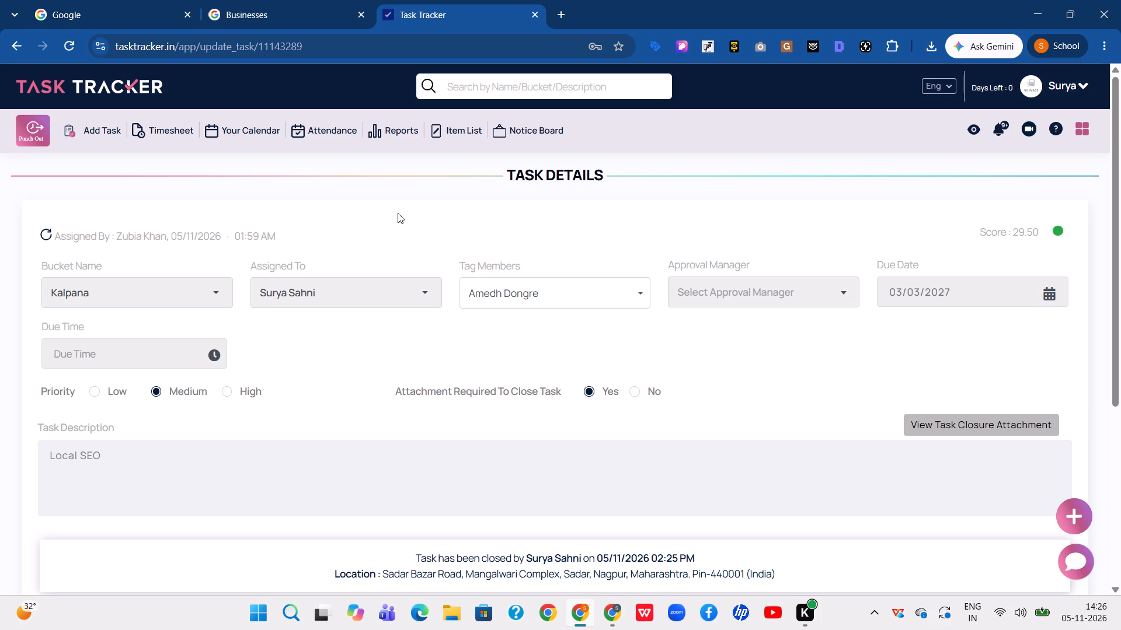
left_click(535, 13)
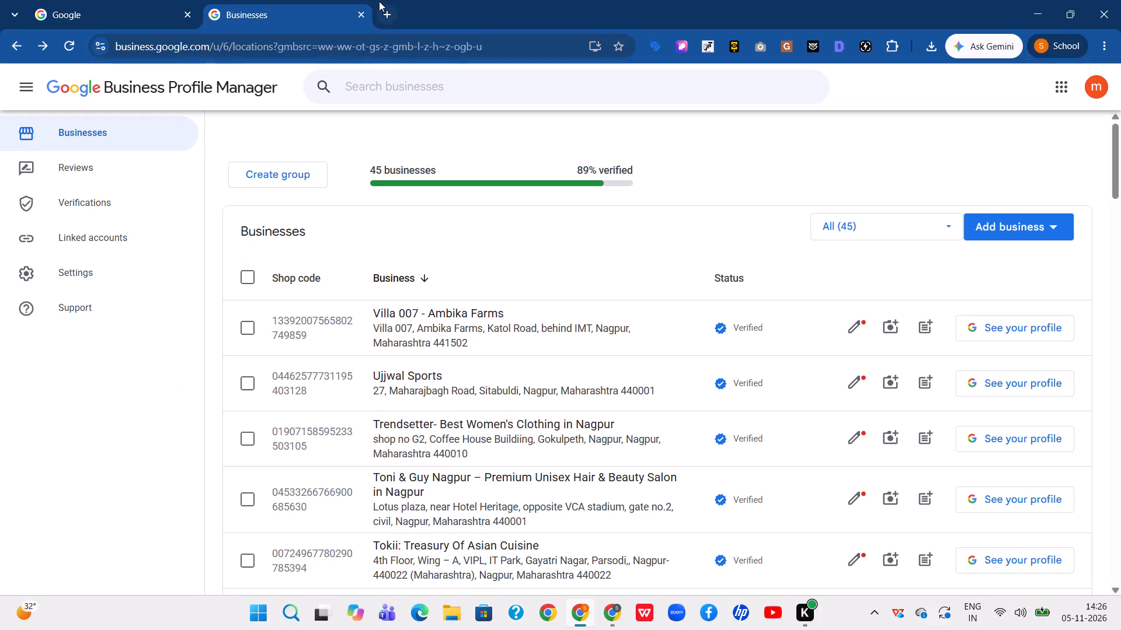
Open a new browser tab, switch it to the mydigitalsavvyclients account, place it before Businesses, and open Business Profile Manager.
left_click(381, 1)
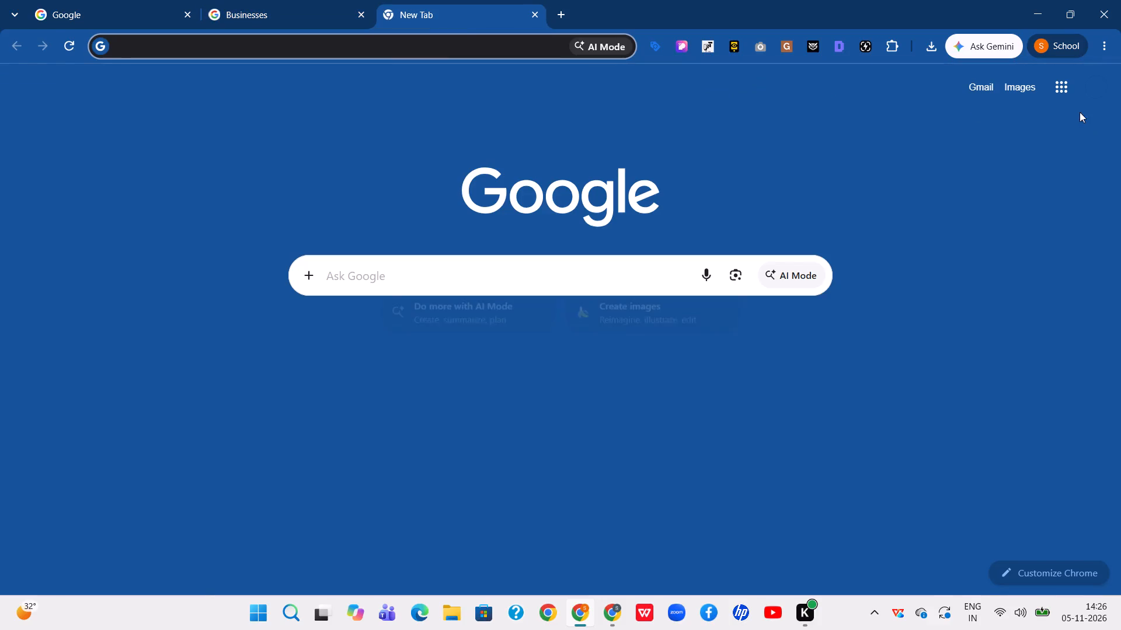
left_click(1093, 94)
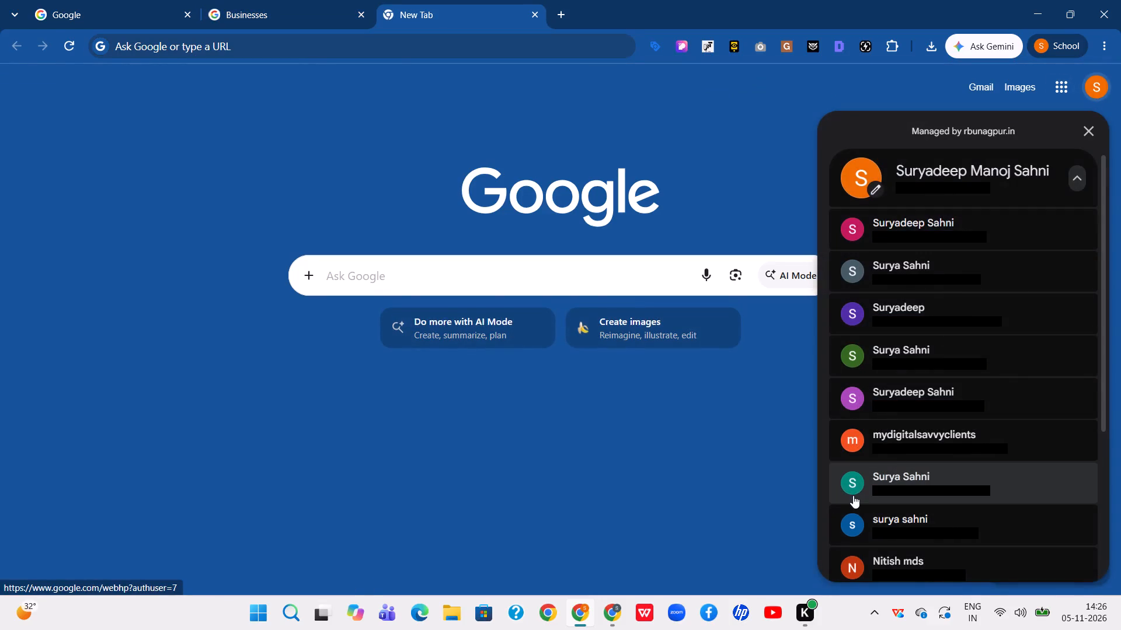
left_click(900, 446)
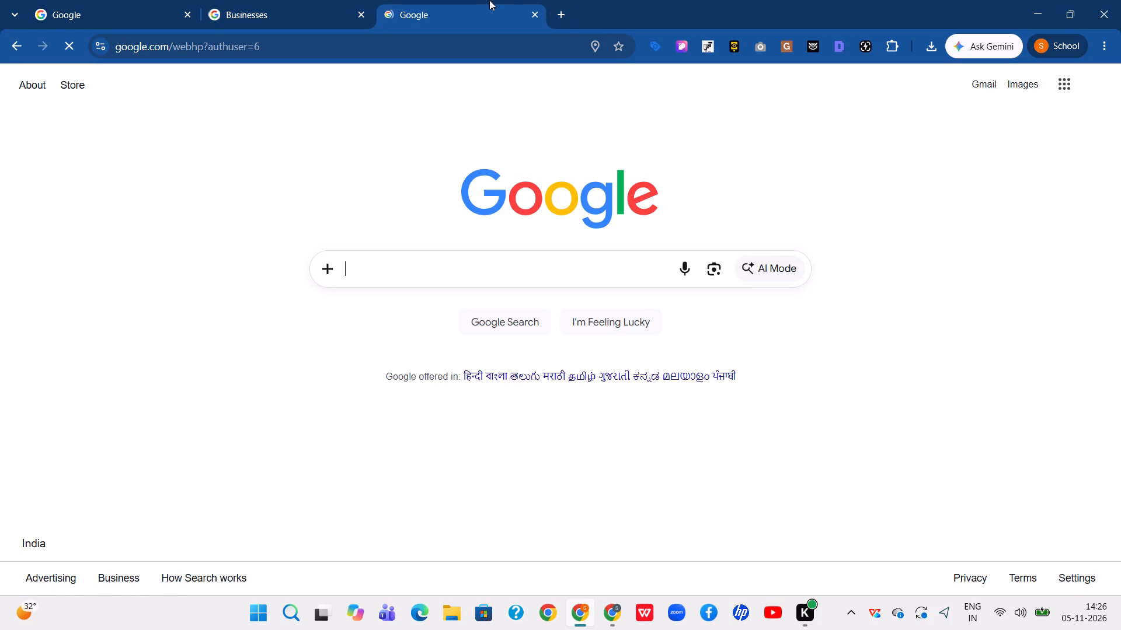
left_click_drag(489, 0, 321, 0)
left_click(1061, 82)
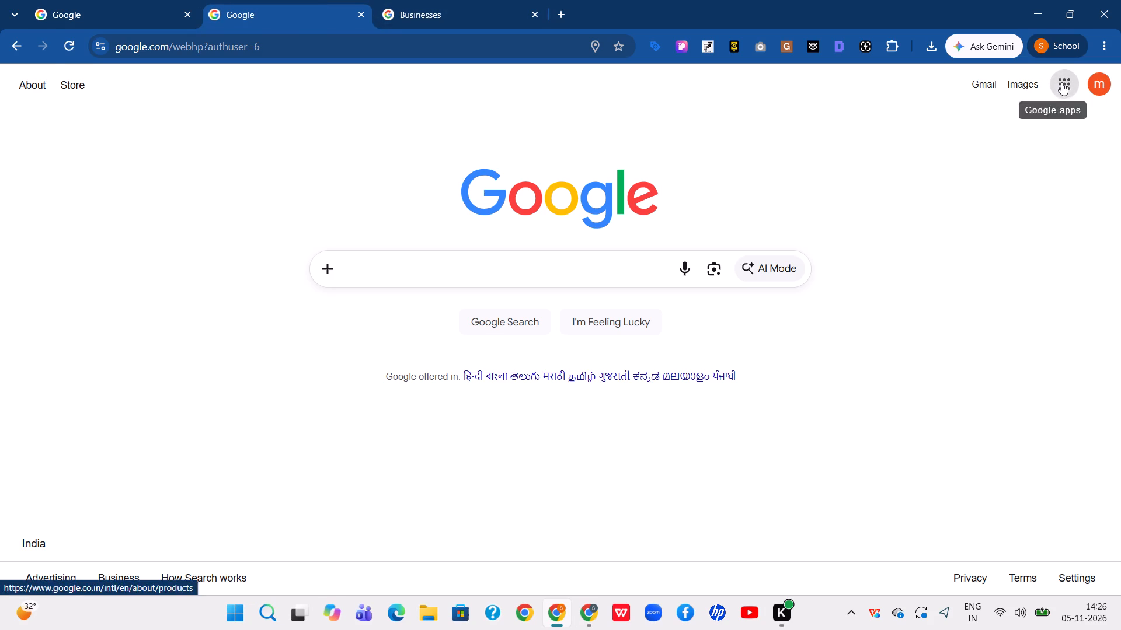
left_click(959, 419)
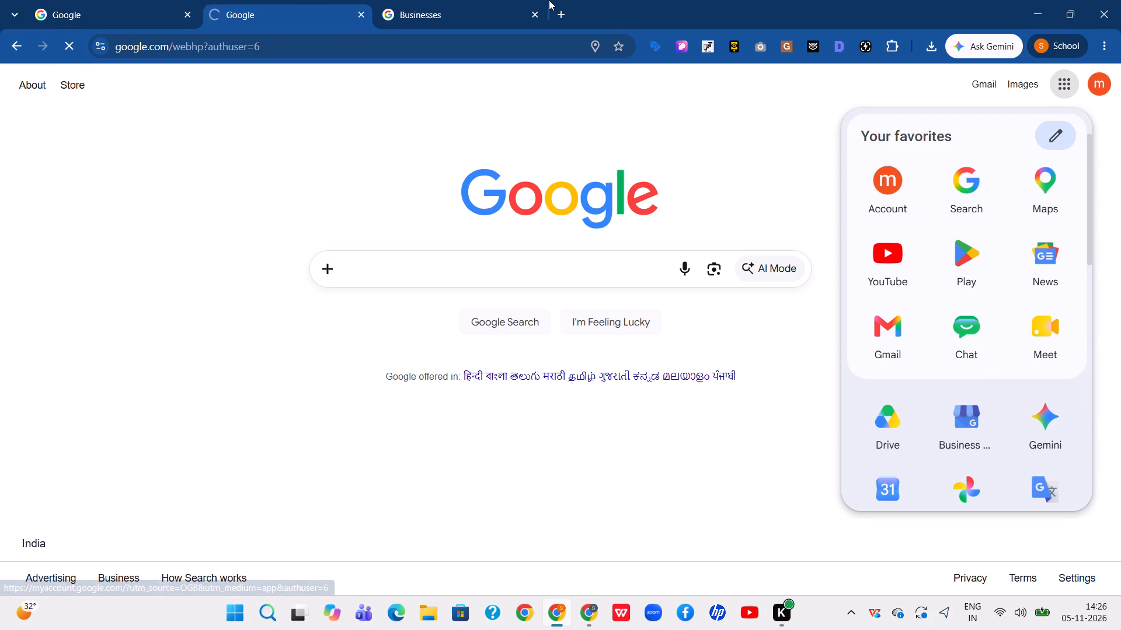
left_click(1101, 44)
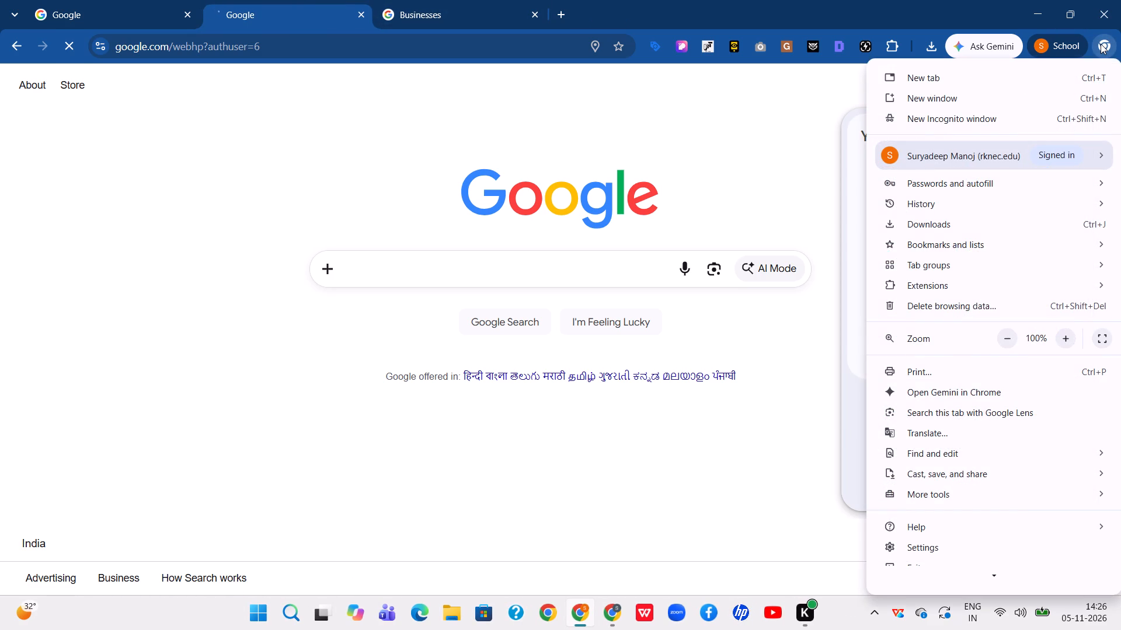
left_click(1101, 44)
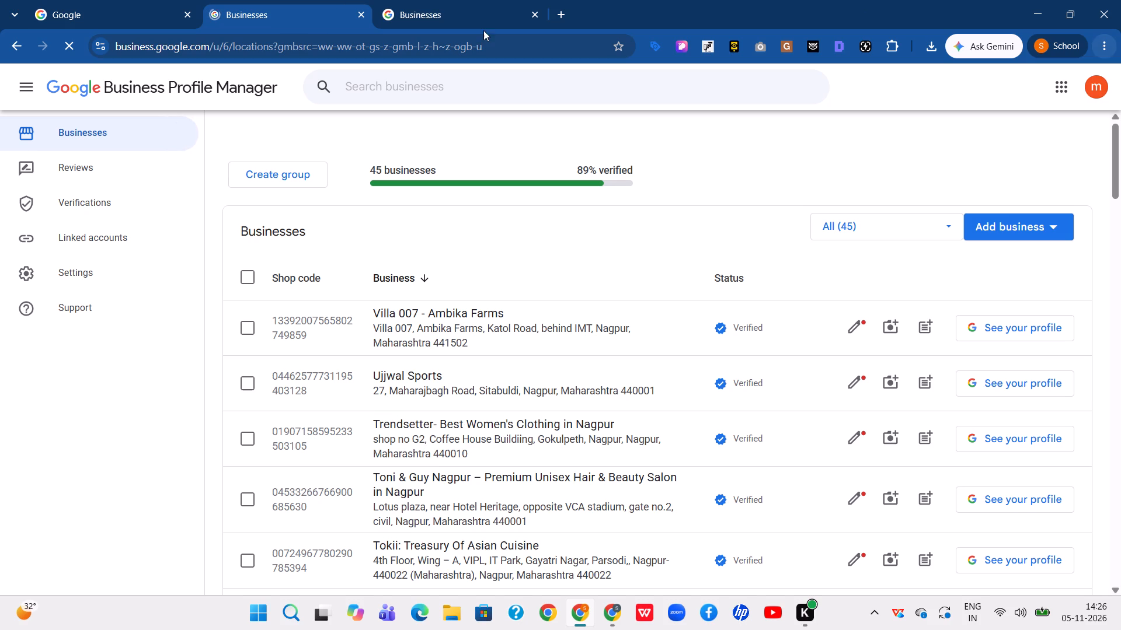
Search the businesses for "it campus" and open the IT Campus Guru - IT Training Institute in Nagpur profile.
left_click(482, 92)
key("i")
type("t campus")
left_click(482, 124)
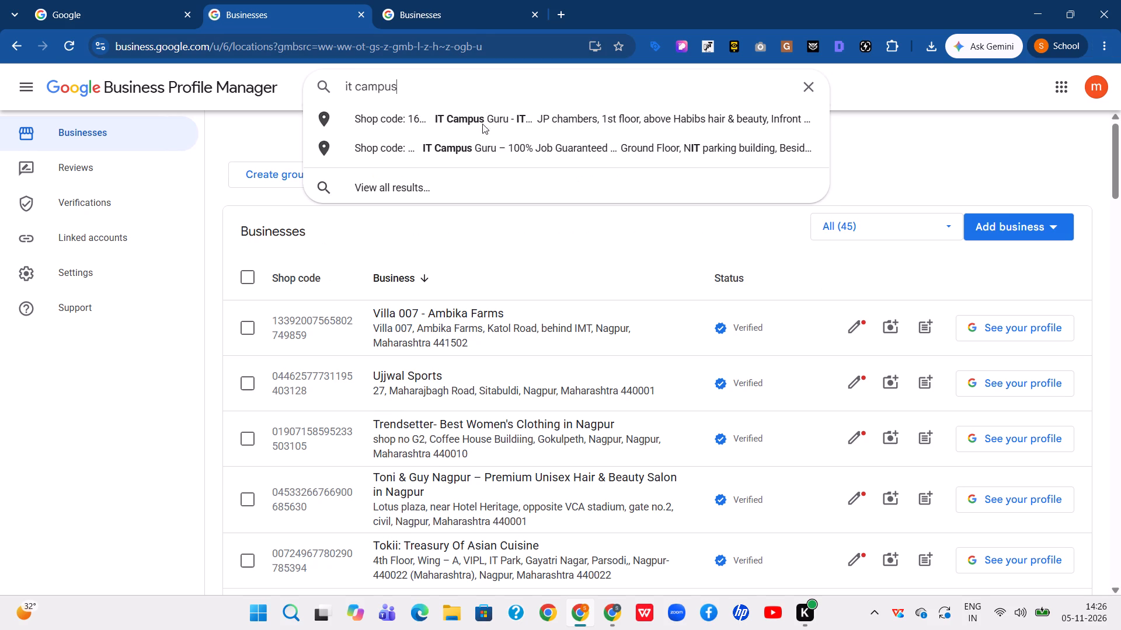
Bring the other Businesses page forward to the Priyadarshini School Of K.A.L.P.A.N.A (CBSE) profile.
left_click(444, 0)
scroll(496, 313, "left", 3)
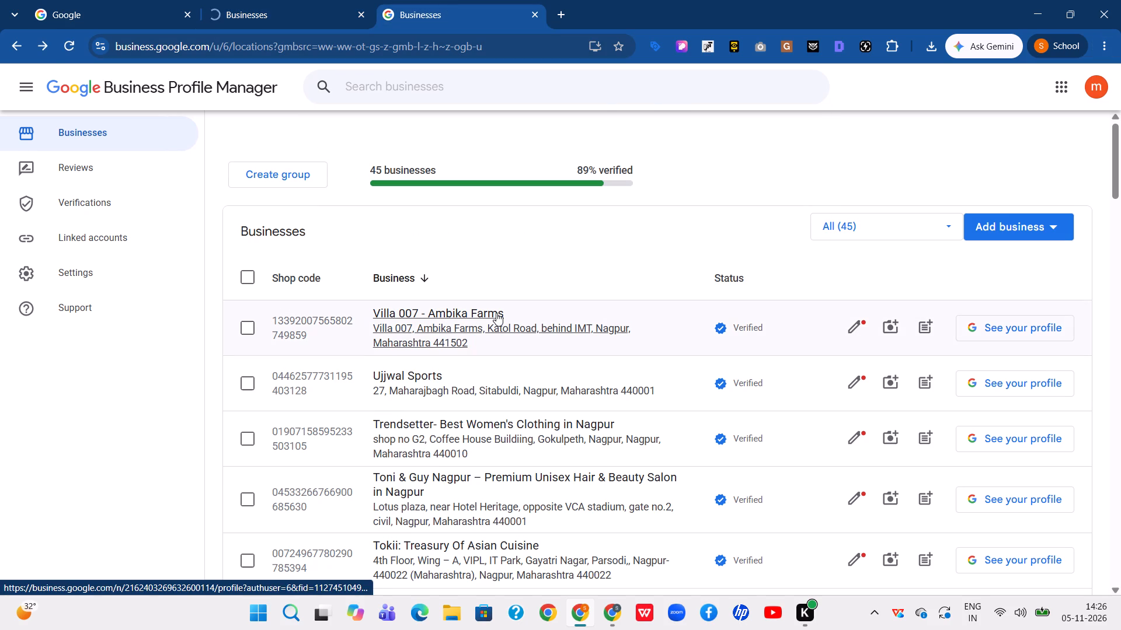
scroll(496, 313, "left", 6)
Switch to the IT Campus Guru profile page and look over its business management options and details.
left_click(200, 0)
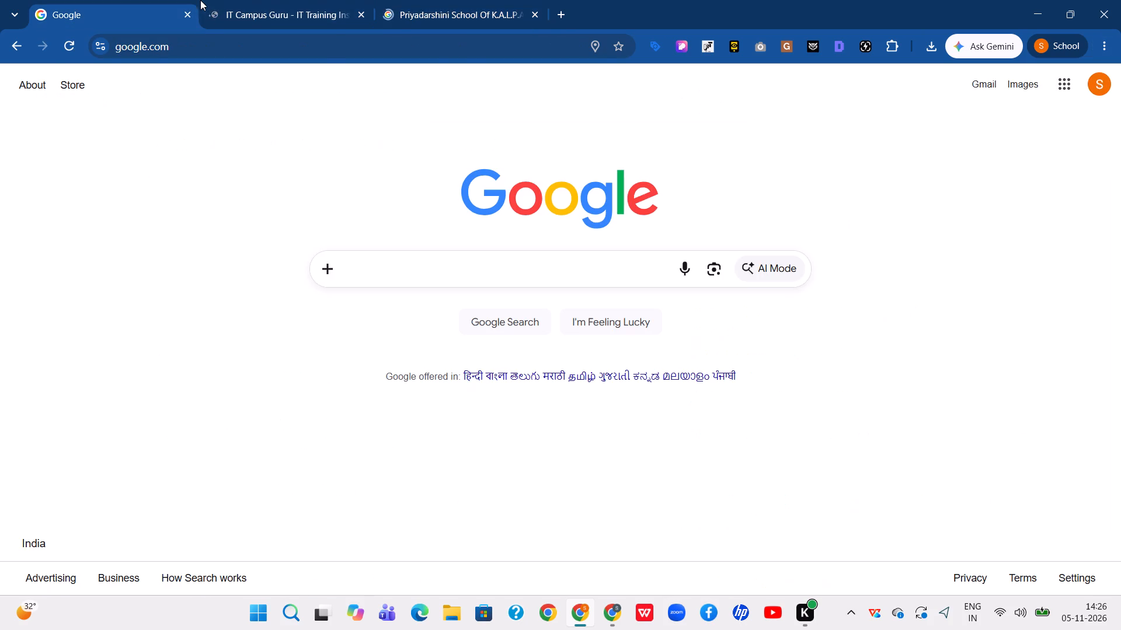
left_click(247, 2)
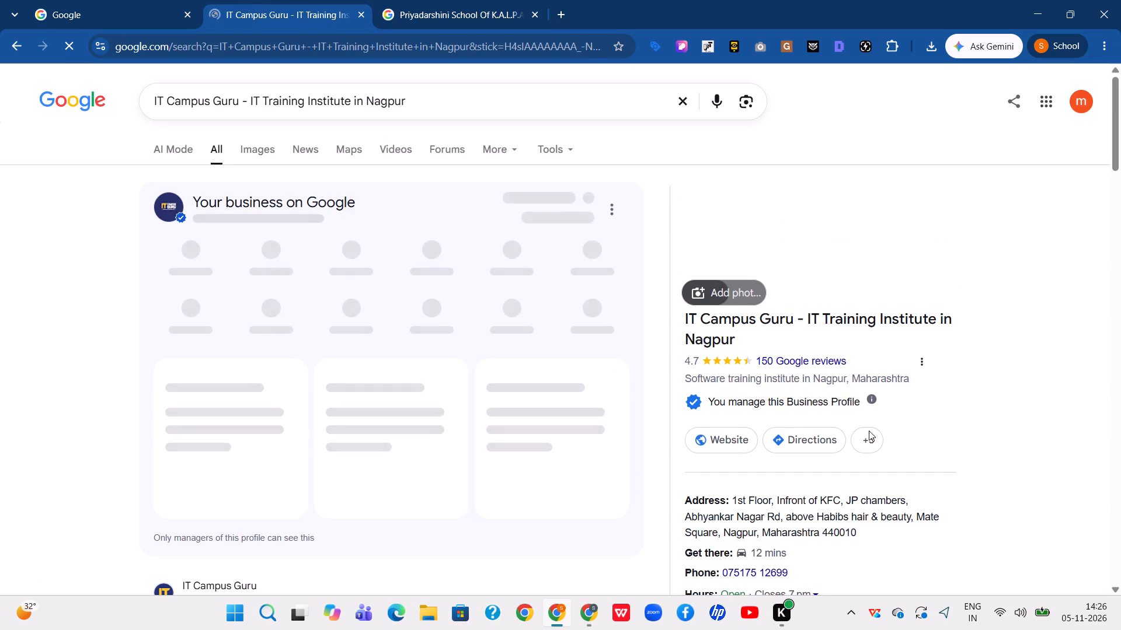
left_click(866, 436)
scroll(866, 436, "down", 1)
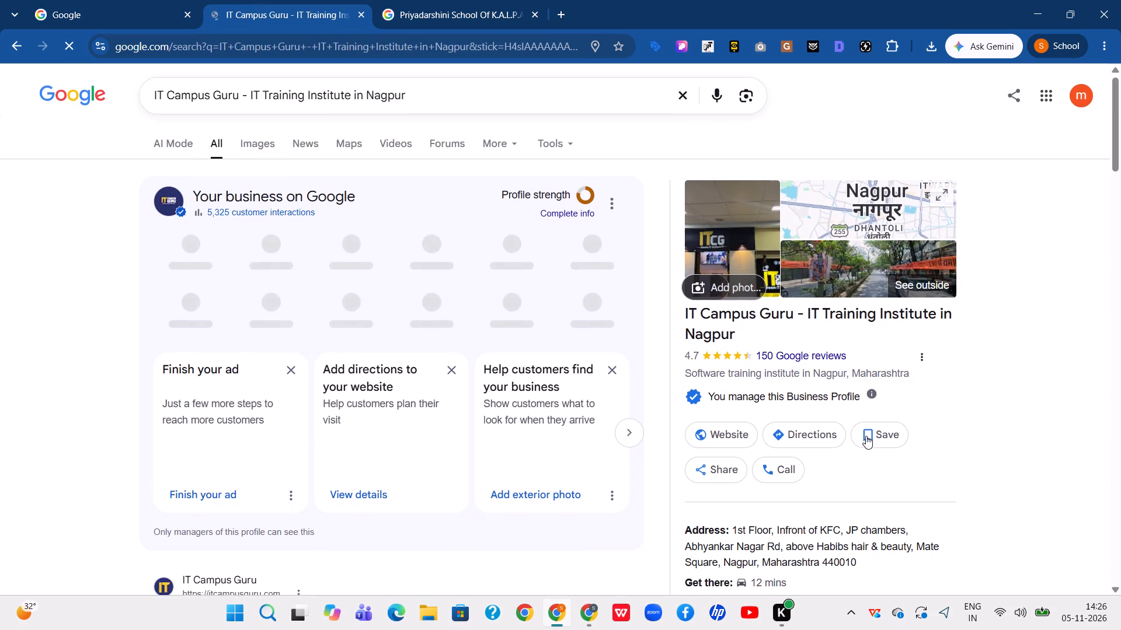
scroll(866, 436, "down", 1)
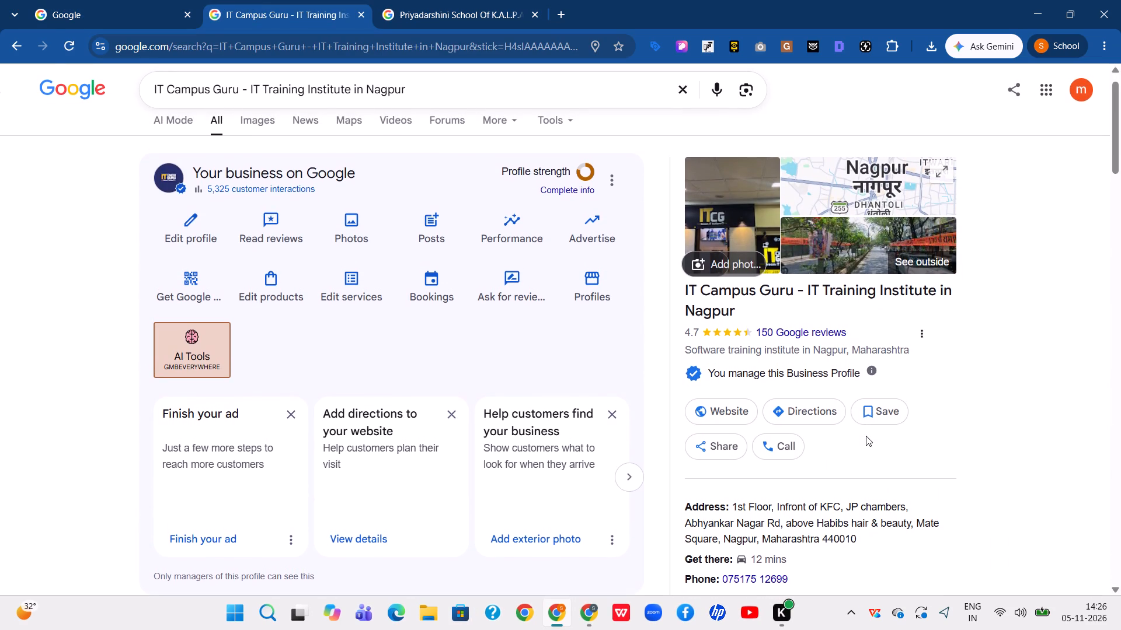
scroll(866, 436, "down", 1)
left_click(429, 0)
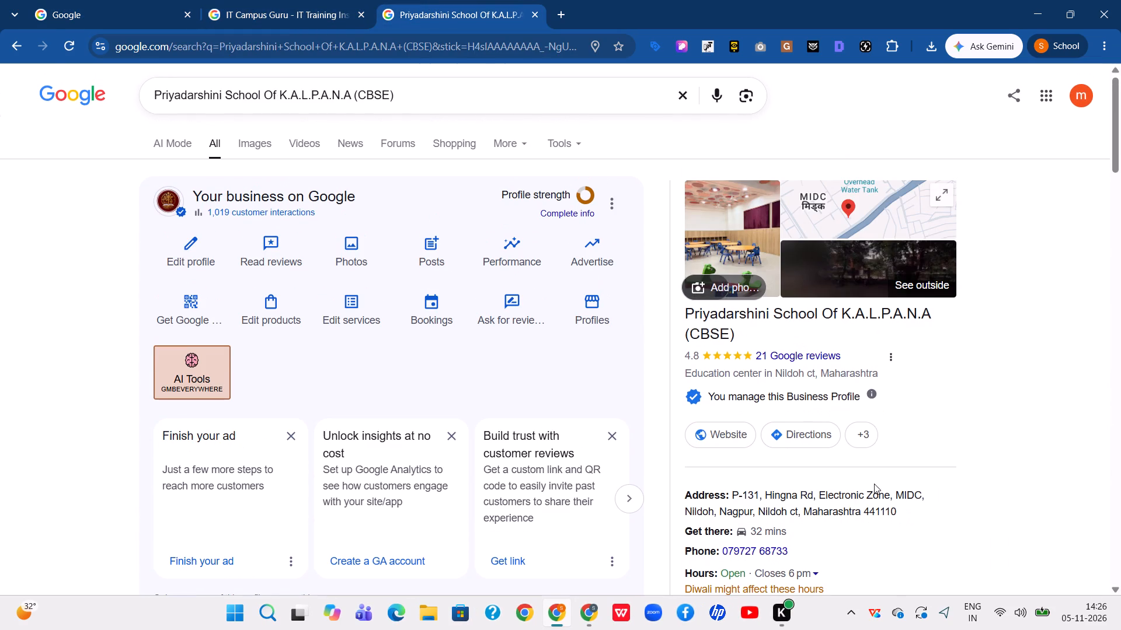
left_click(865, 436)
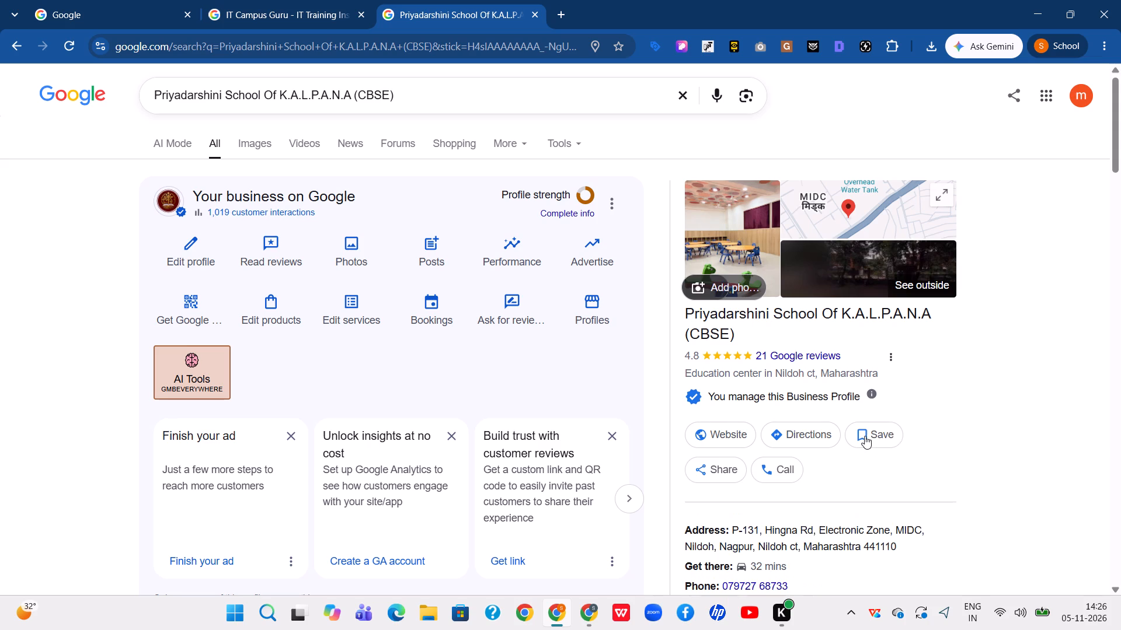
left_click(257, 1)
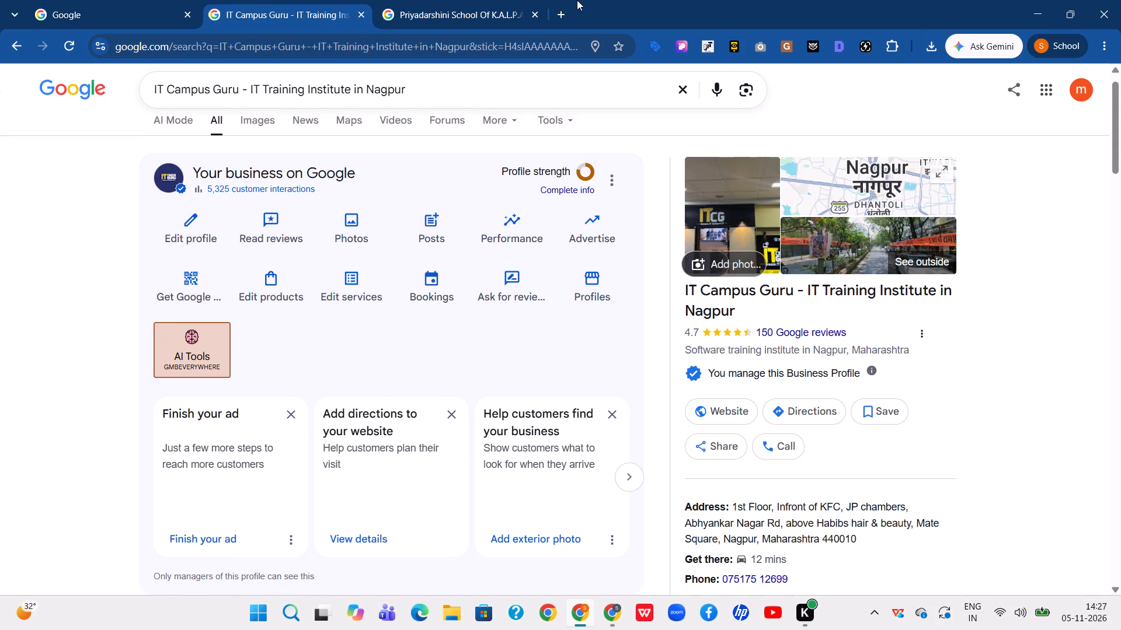
Search Google for "were pandav all stepbrothers" in a new Incognito window and read the full AI Overview.
left_click(1120, 38)
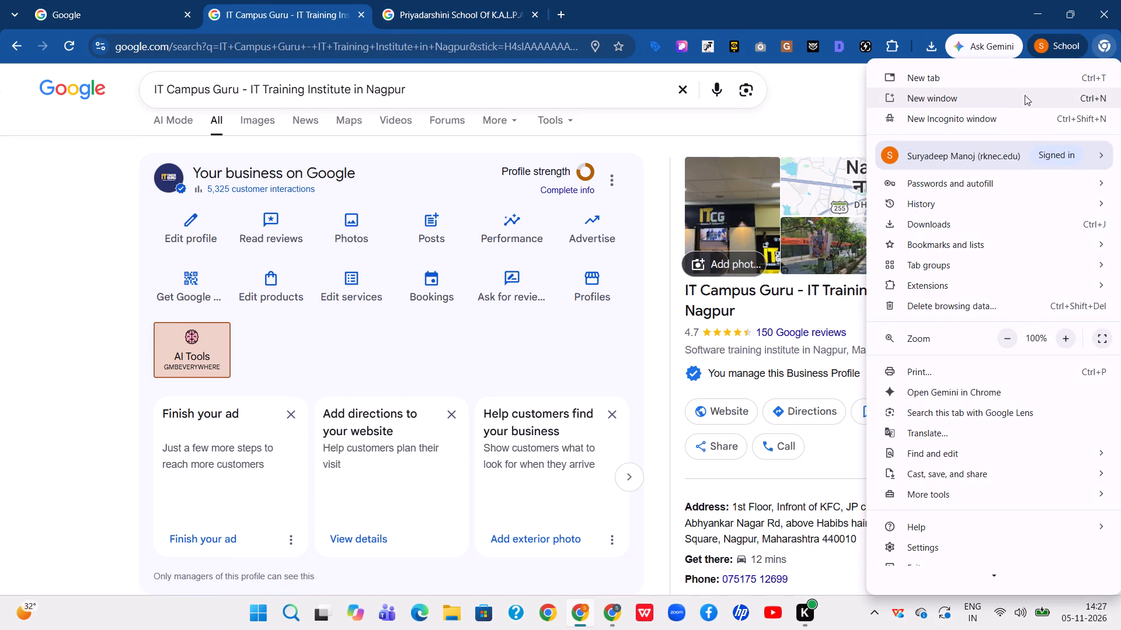
left_click(1011, 118)
type("were pandav all stepbrothers")
key("Return")
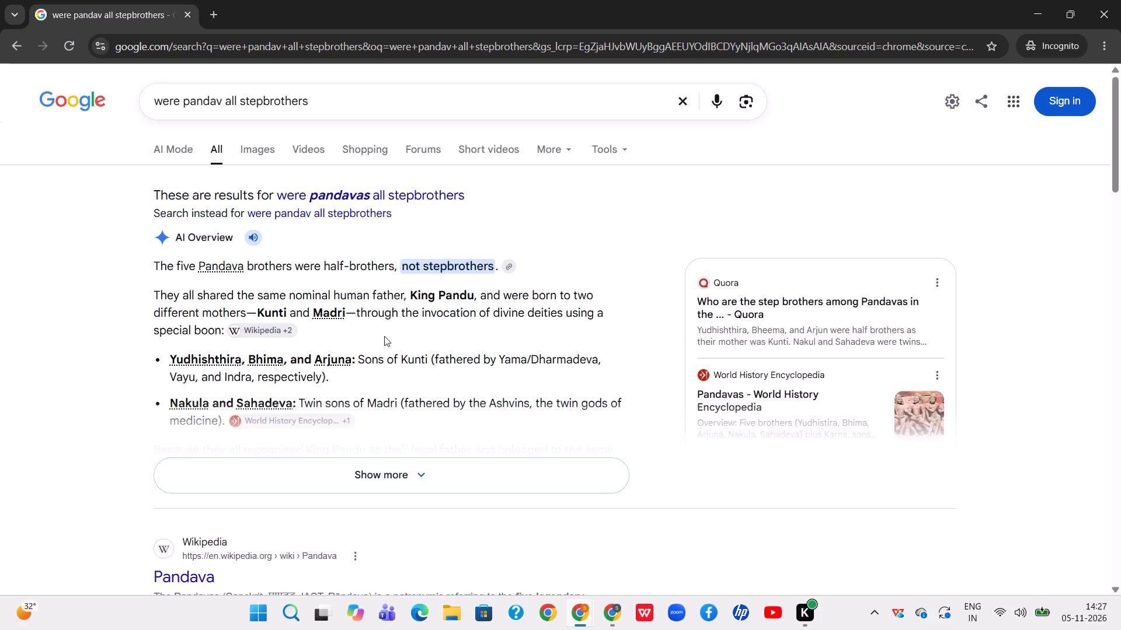
scroll(384, 336, "down", 1)
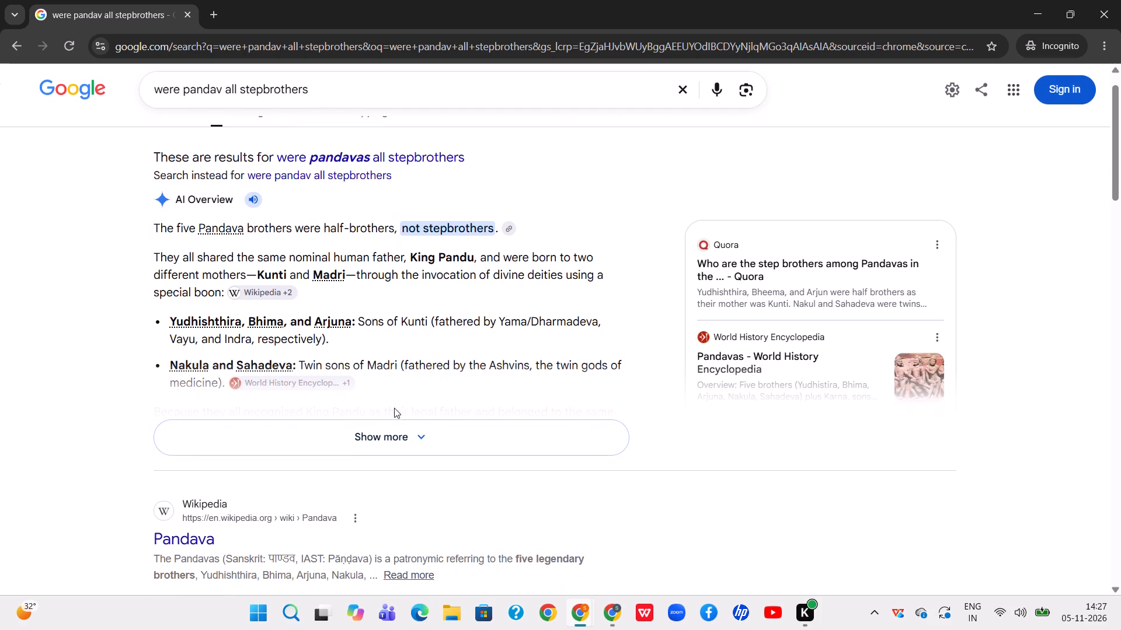
left_click(390, 439)
scroll(390, 439, "down", 1)
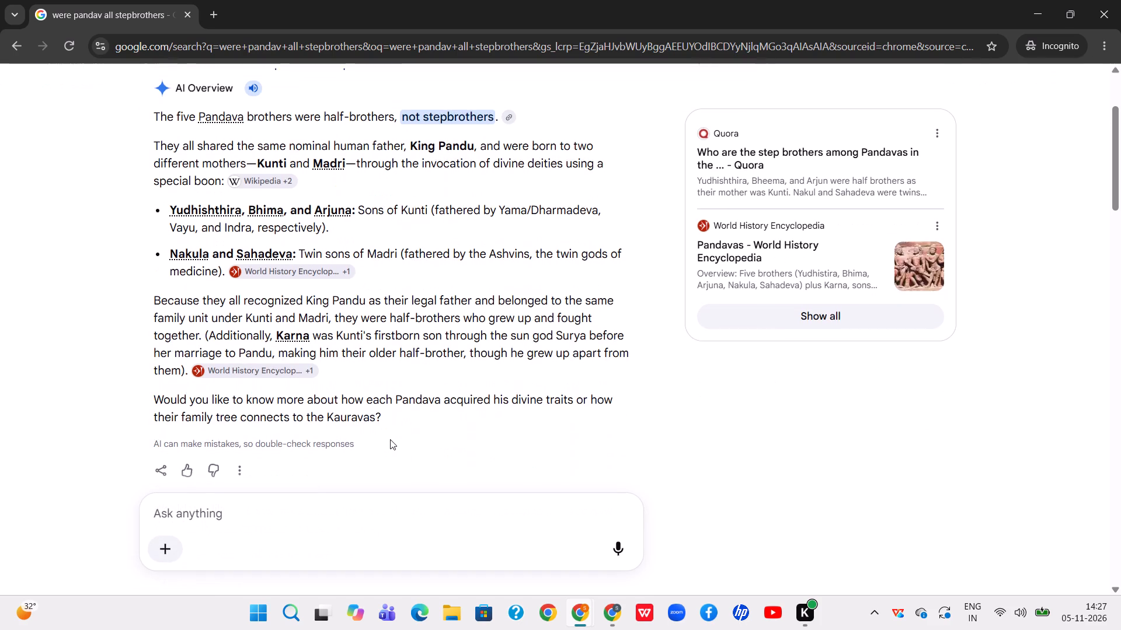
scroll(390, 439, "down", 1)
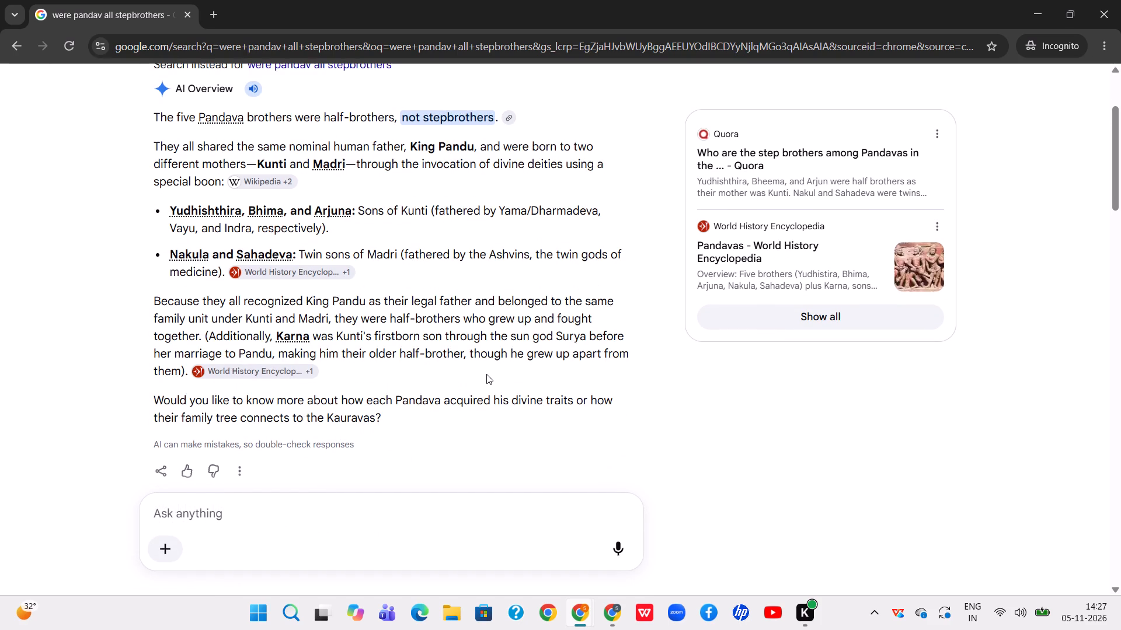
Read the related-question answers on Nakula not going to heaven, which husband loved Draupadi more, and Dhritarashtra having 102 children, expanding the last one fully.
scroll(486, 374, "down", 5)
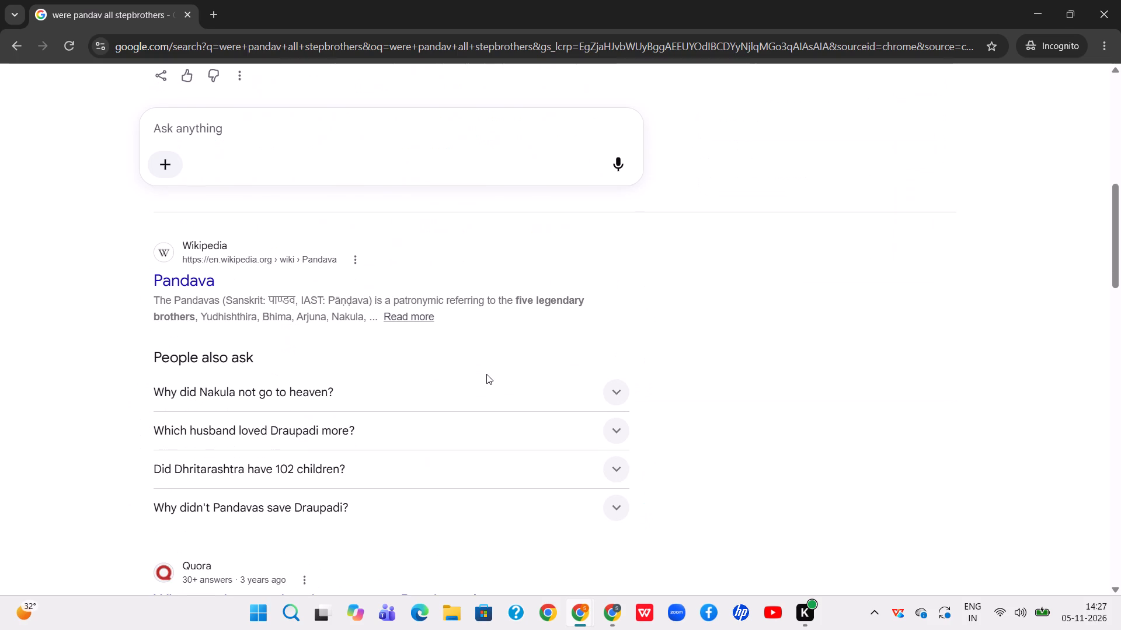
left_click(343, 401)
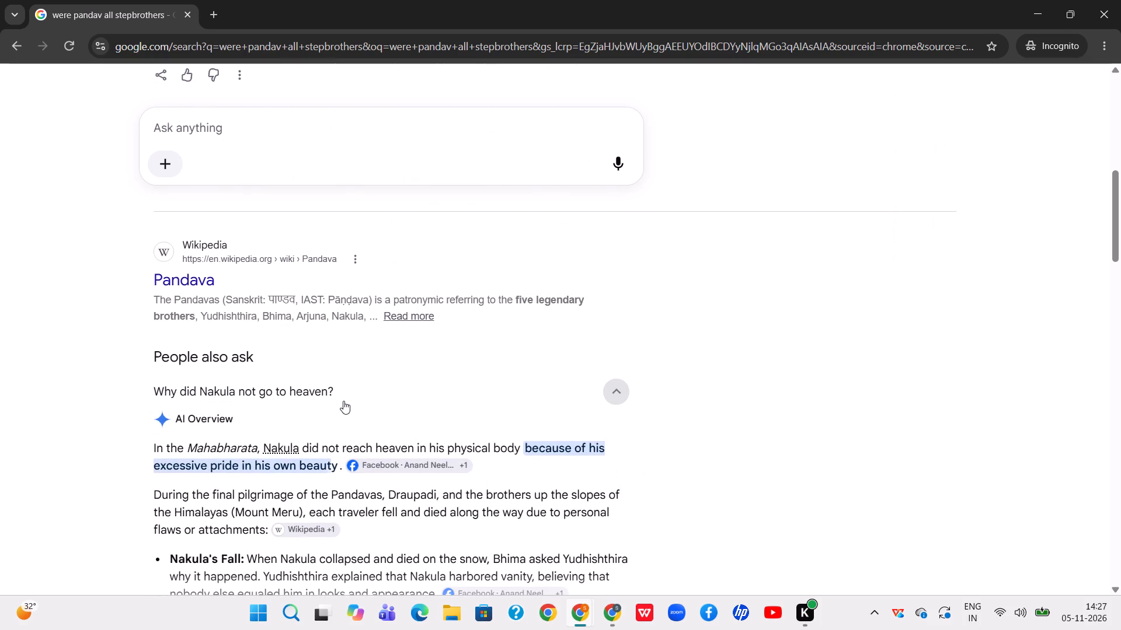
scroll(343, 401, "down", 3)
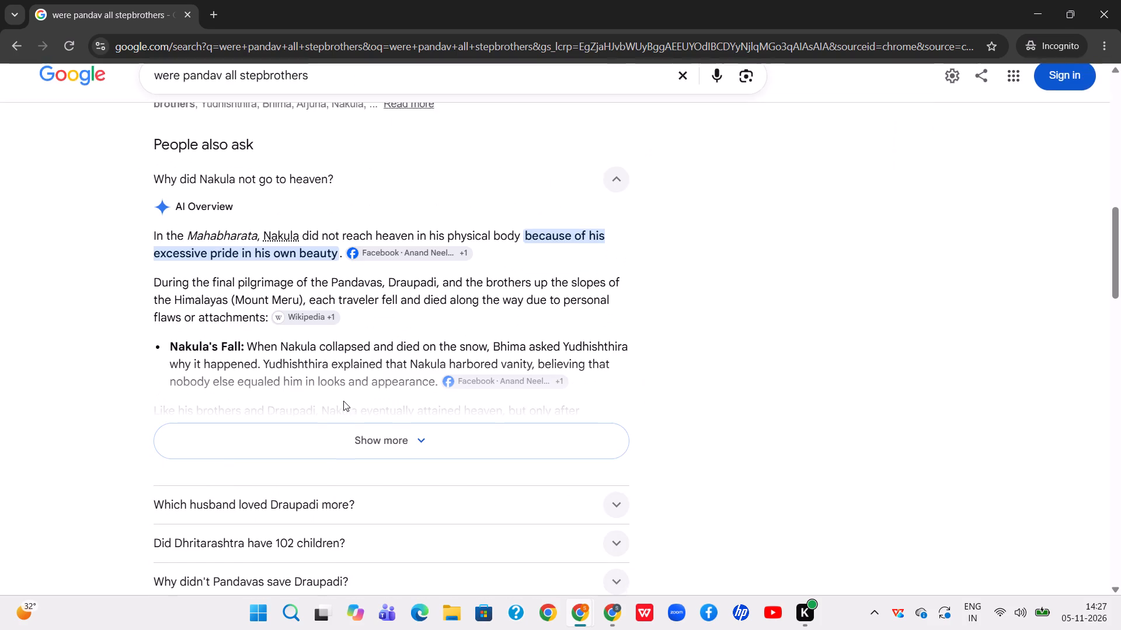
scroll(343, 401, "down", 1)
left_click(319, 421)
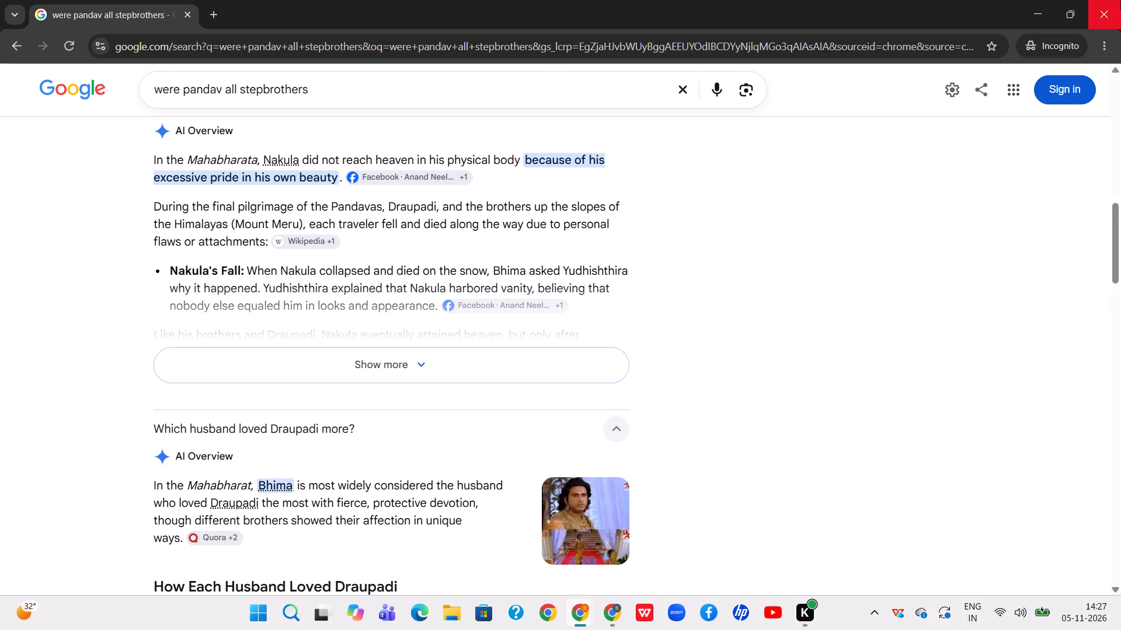
key("Page_Down")
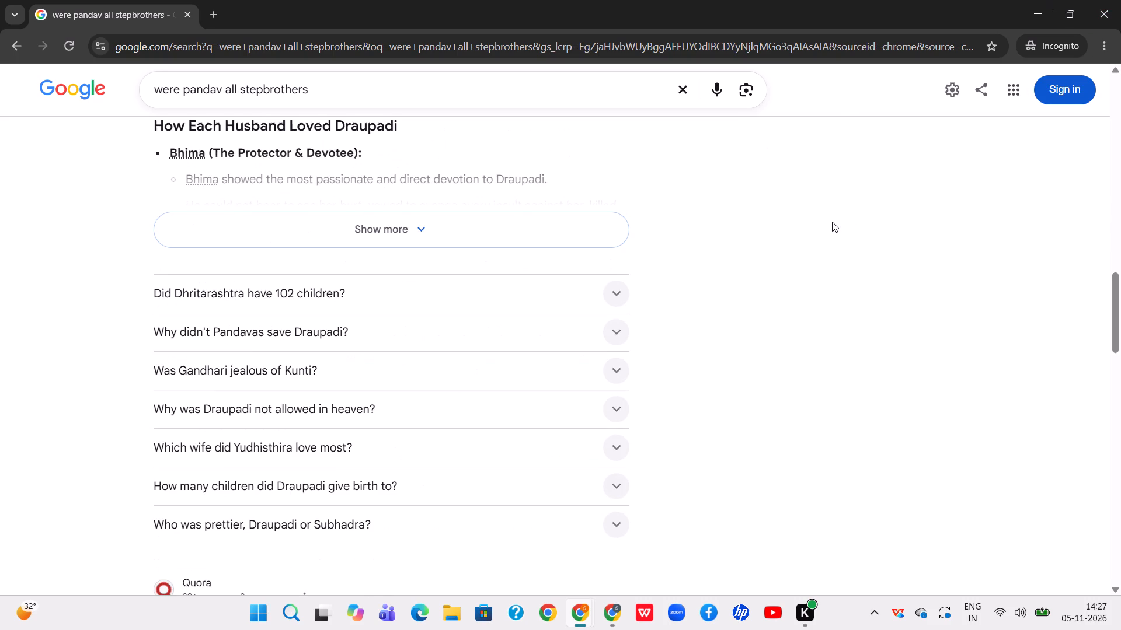
left_click(398, 288)
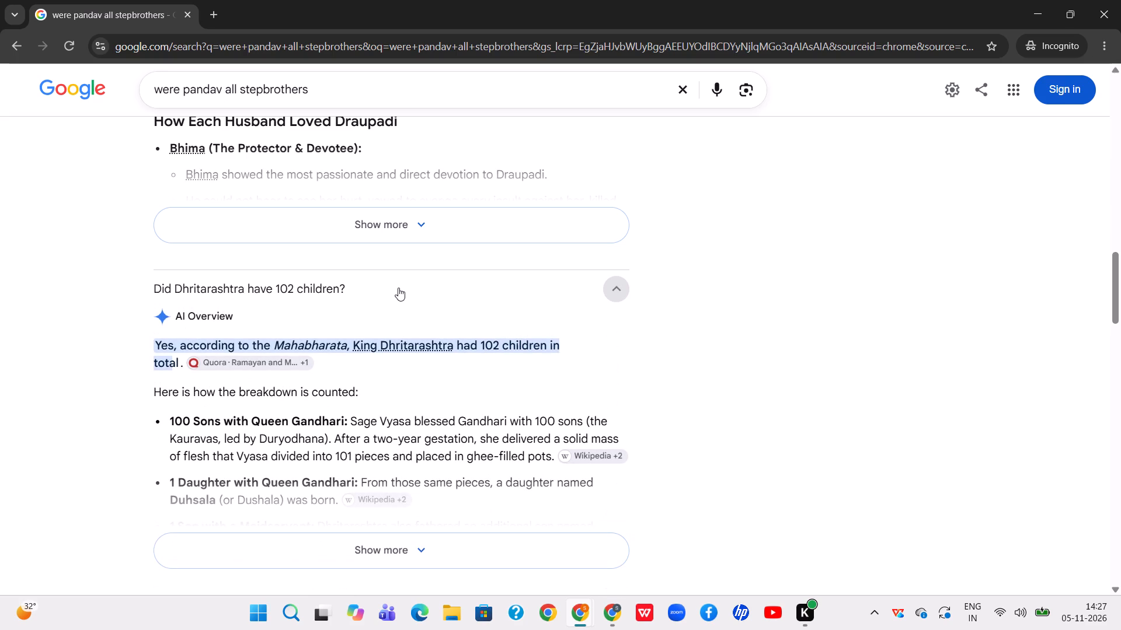
scroll(398, 288, "down", 1)
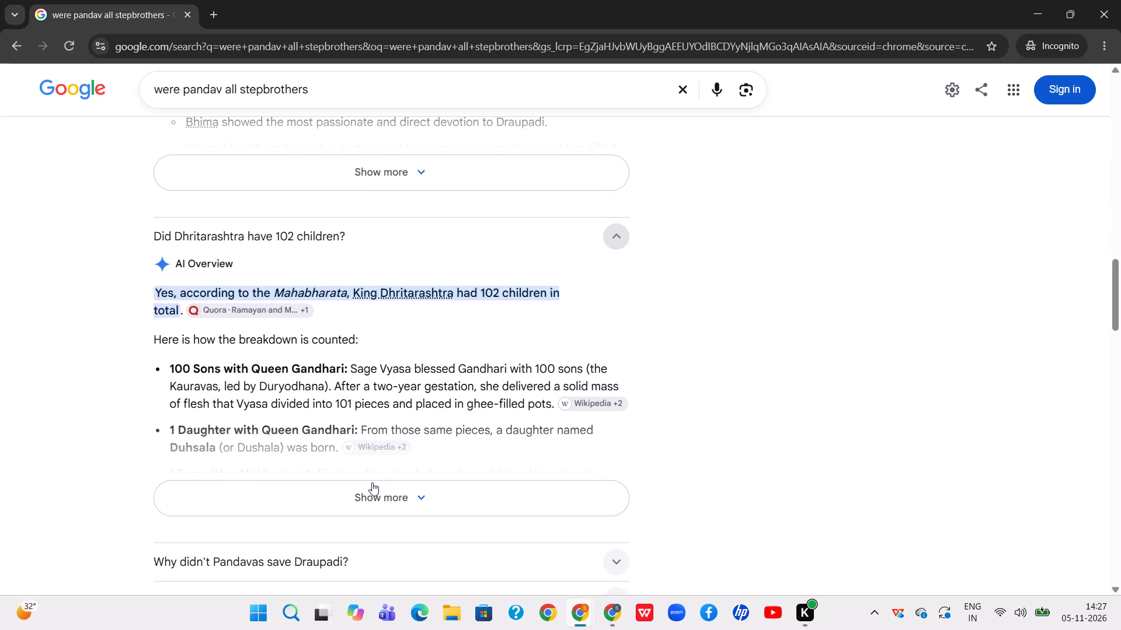
left_click(369, 496)
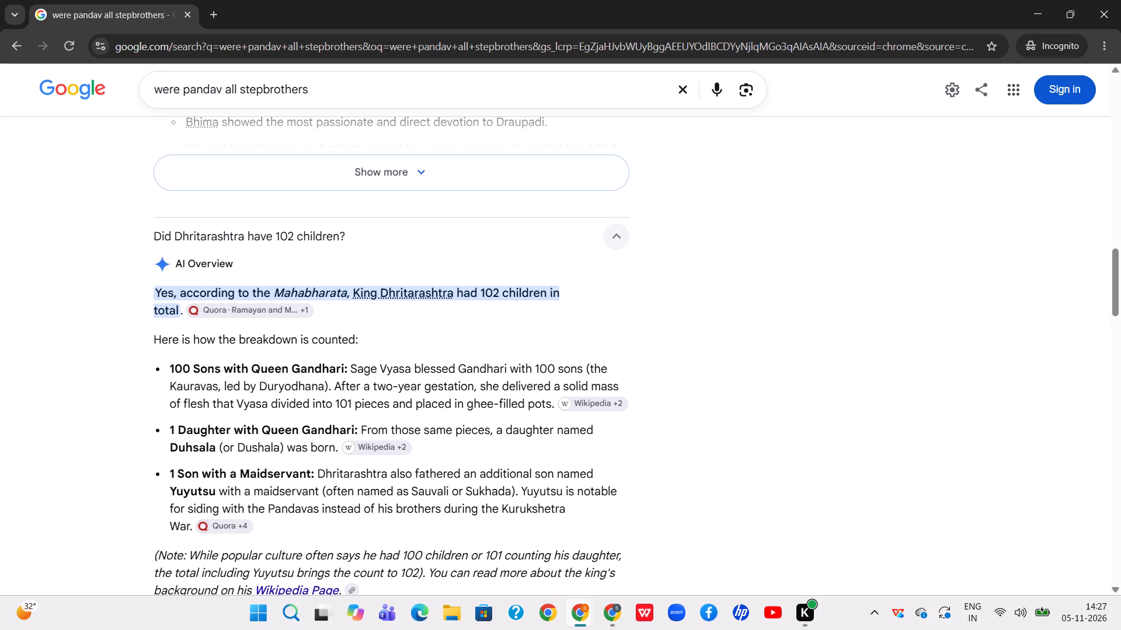
key("Page_Down")
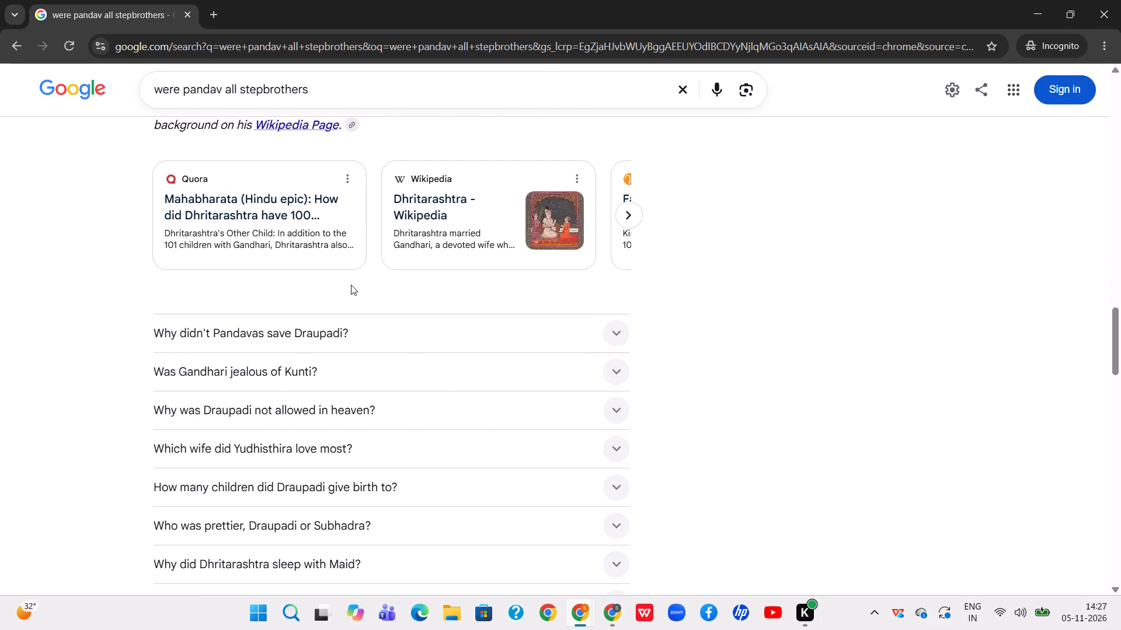
Read the related-question answers on why the Pandavas didn't save Draupadi and whether Gandhari was jealous of Kunti.
left_click(354, 334)
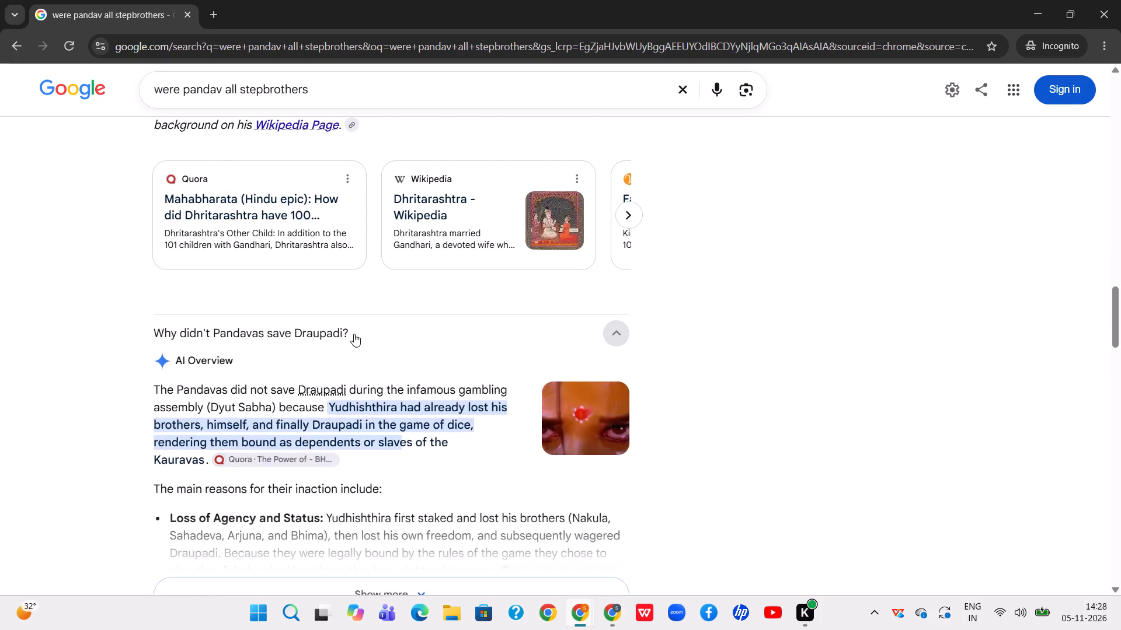
scroll(354, 334, "down", 2)
left_click(347, 369)
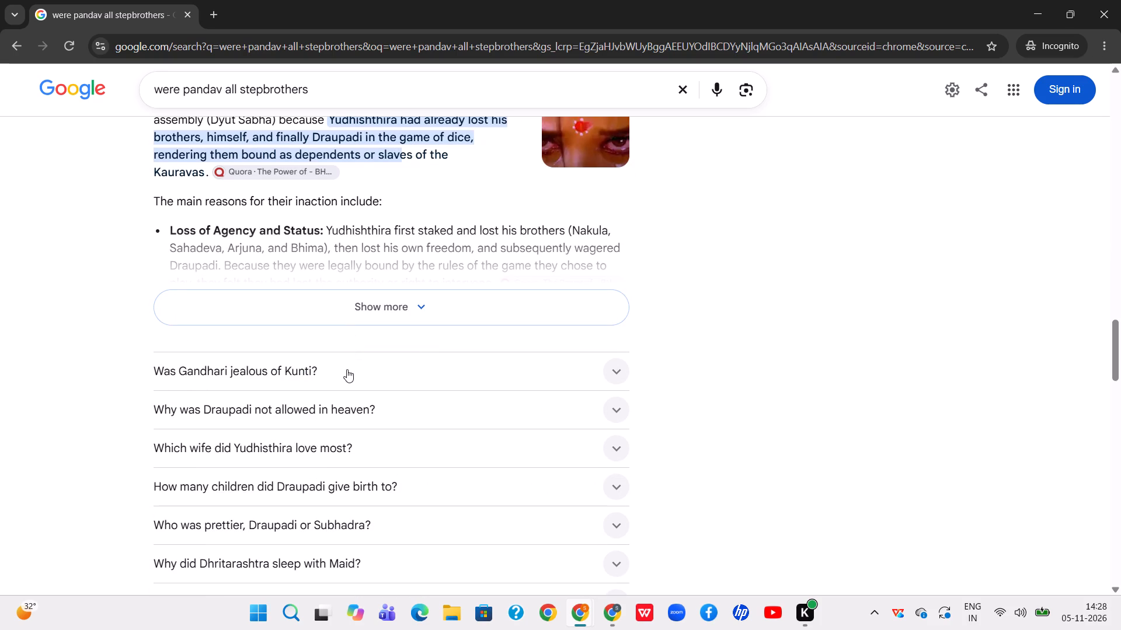
scroll(347, 369, "down", 1)
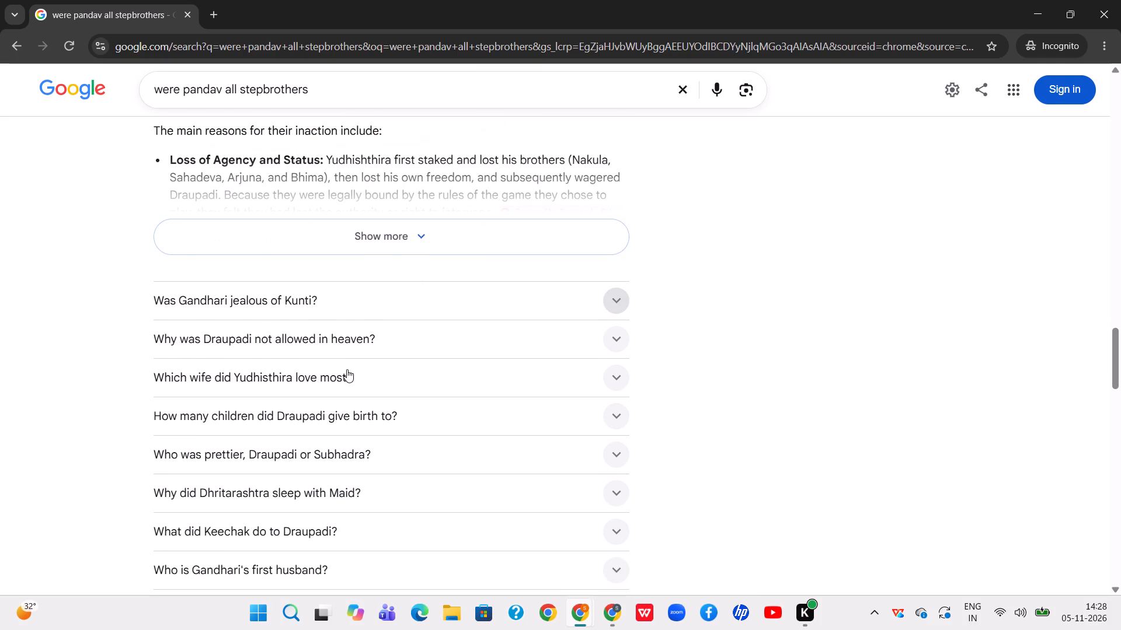
left_click(330, 309)
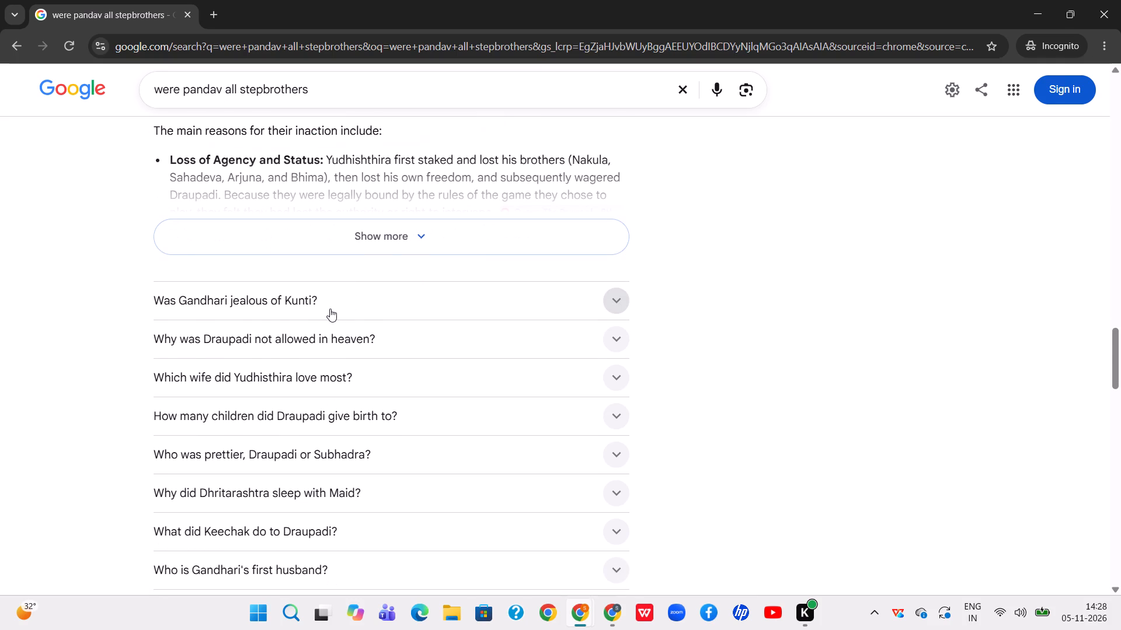
left_click(330, 309)
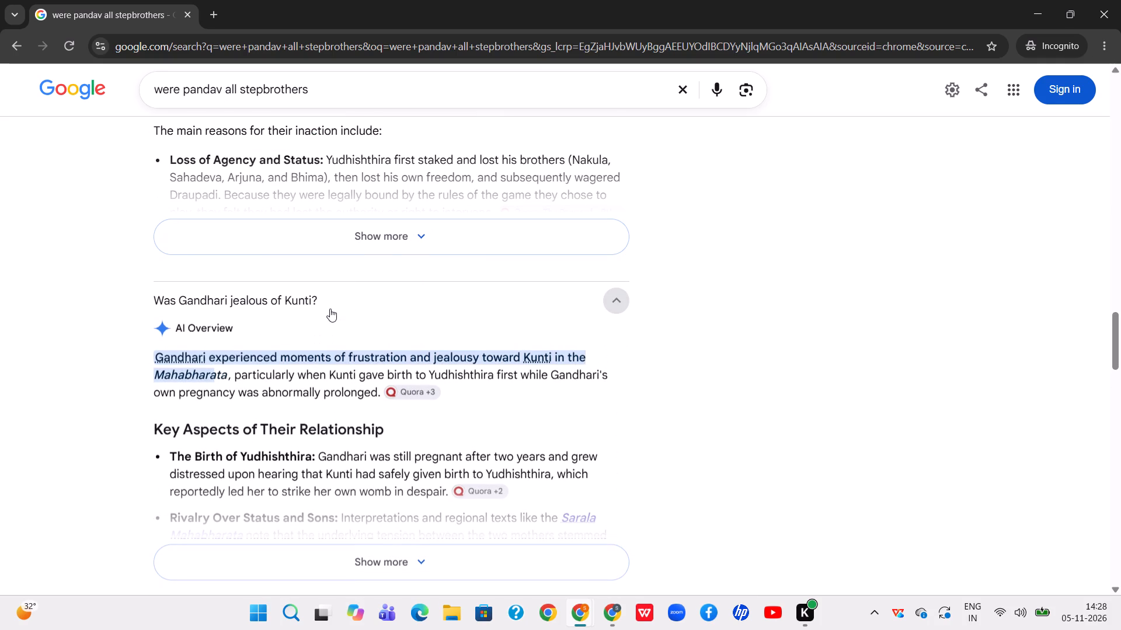
scroll(330, 309, "down", 1)
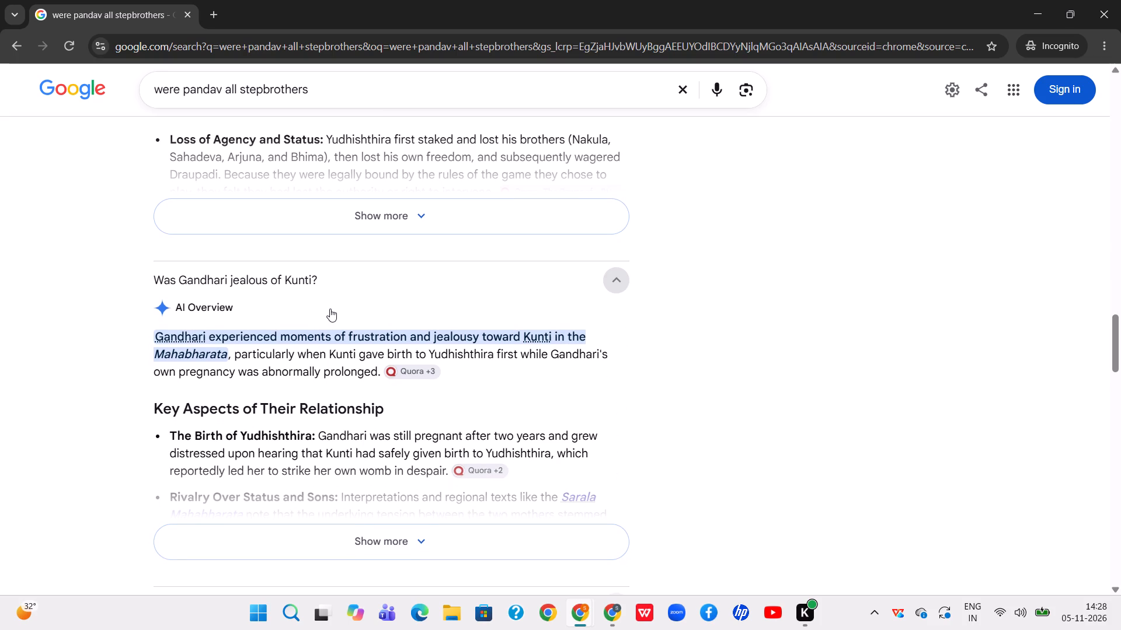